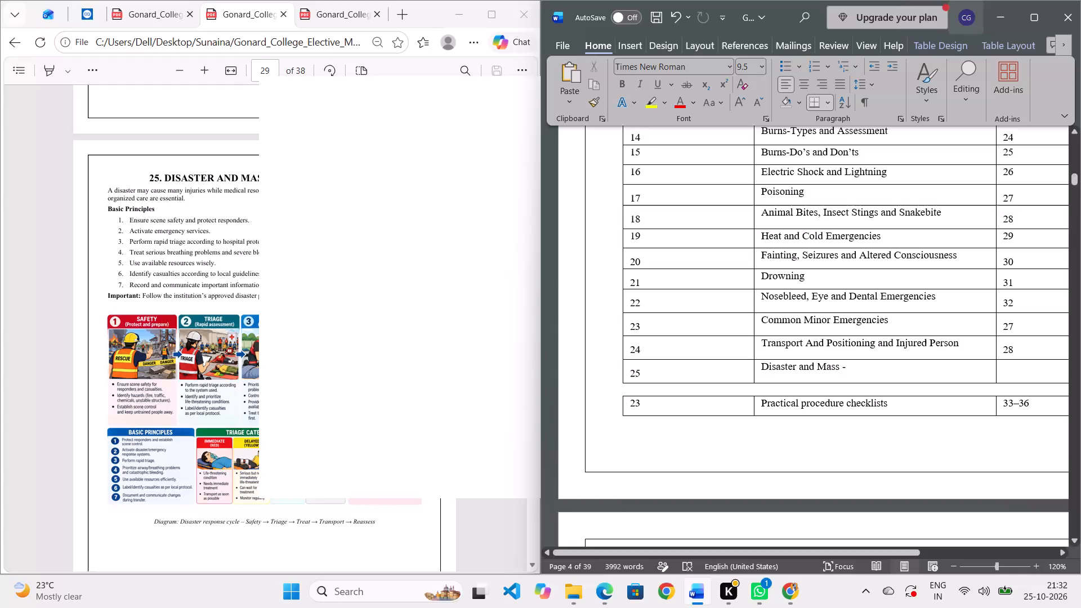
# Complete the contents table's row 25 title as "Disaster and Mass -Casualty First AID" and enter page number 29.
pyautogui.click(201, 306)
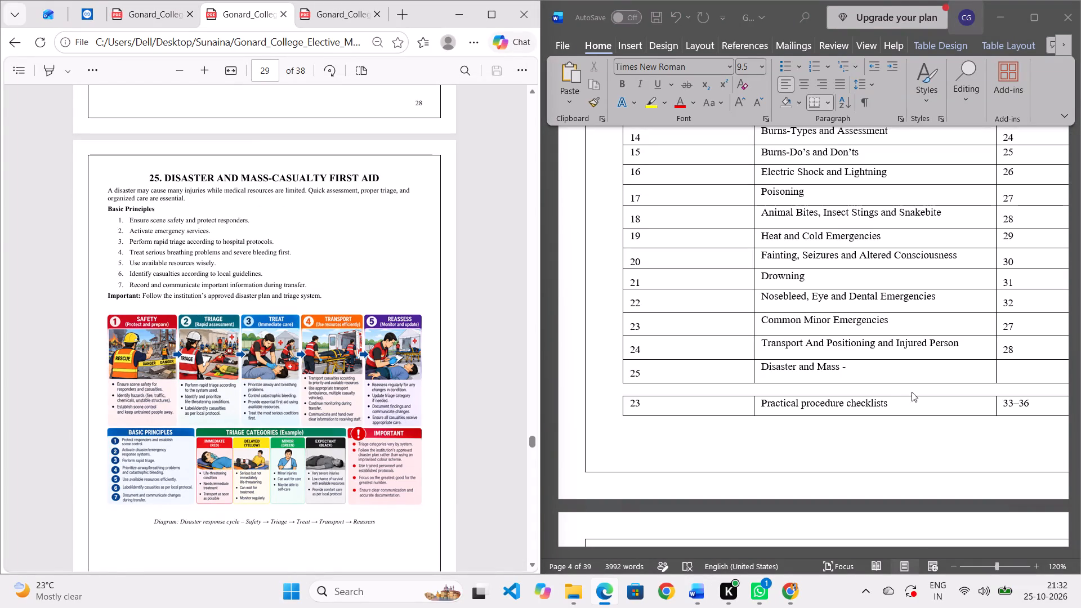
pyautogui.click(867, 368)
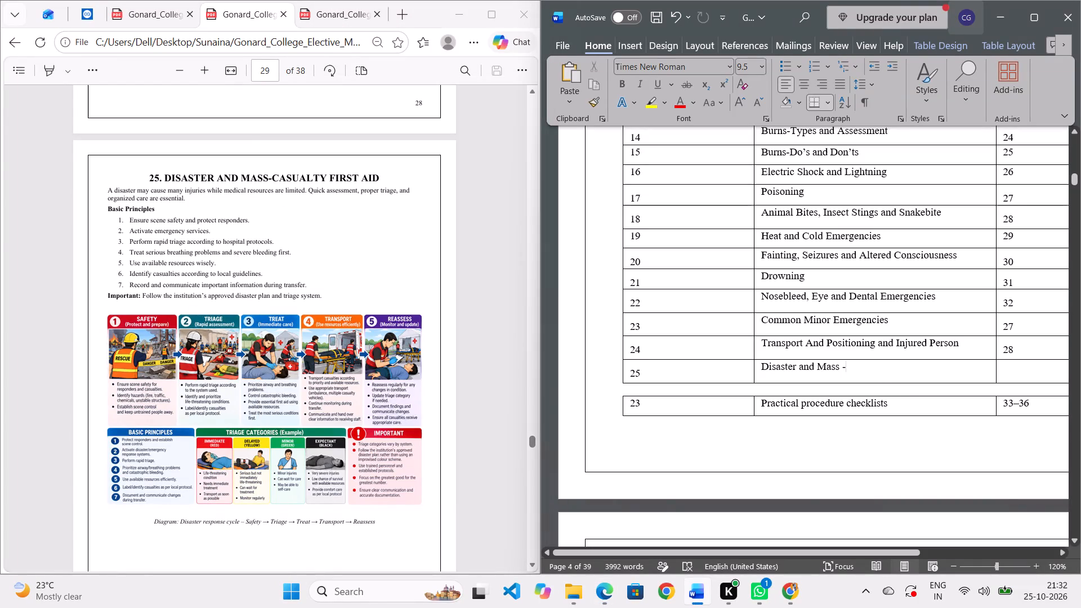
pyautogui.hotkey('shift', 'c')
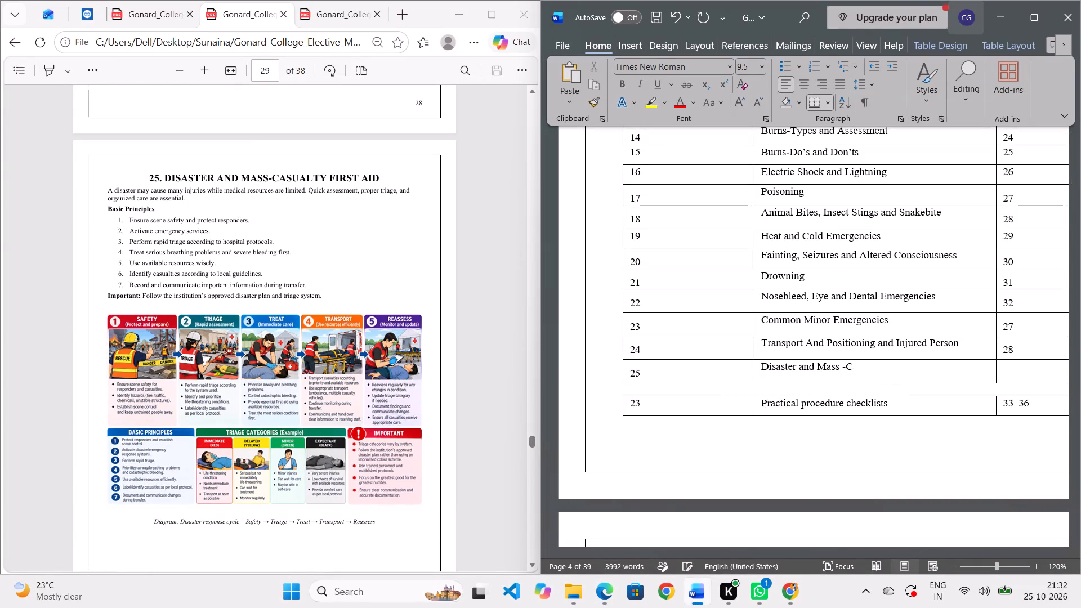
pyautogui.write('au')
pyautogui.press('BackSpace')
pyautogui.press('s')
pyautogui.write('ual')
pyautogui.write('ty First')
pyautogui.press('space')
pyautogui.write('AID')
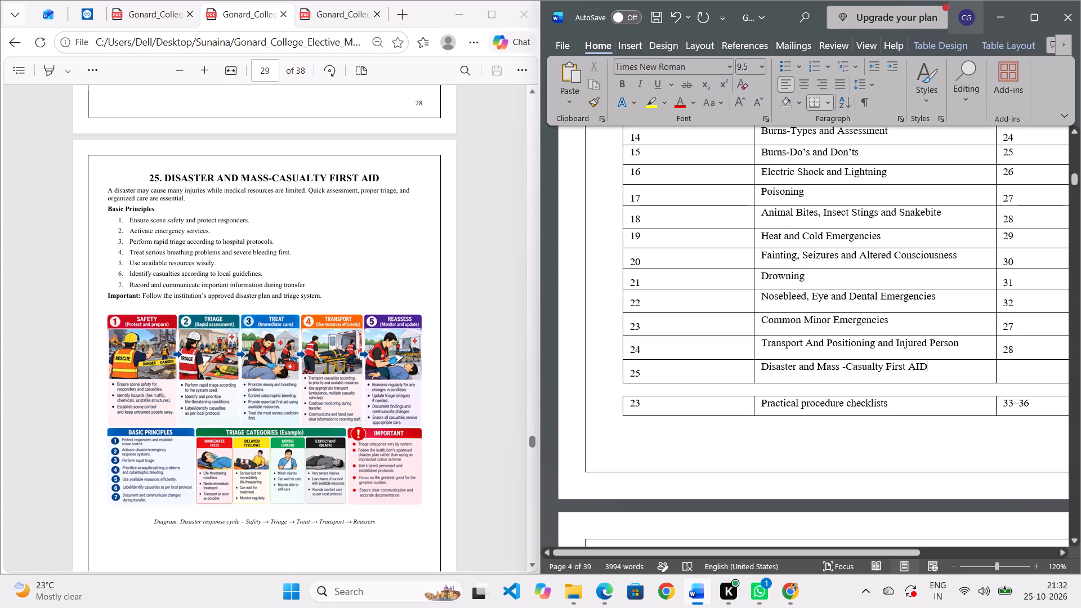
pyautogui.click(1024, 373)
pyautogui.write('29')
# Insert a new row below row 25 of the contents table and number it 26.
pyautogui.scroll(-4, 190, 405)
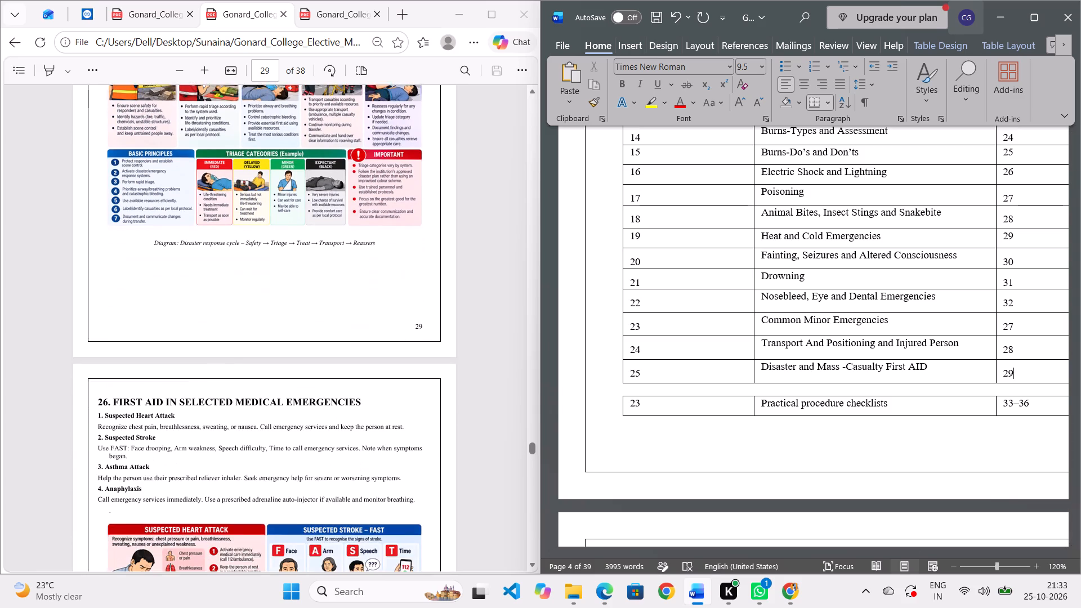
pyautogui.scroll(-3, 198, 401)
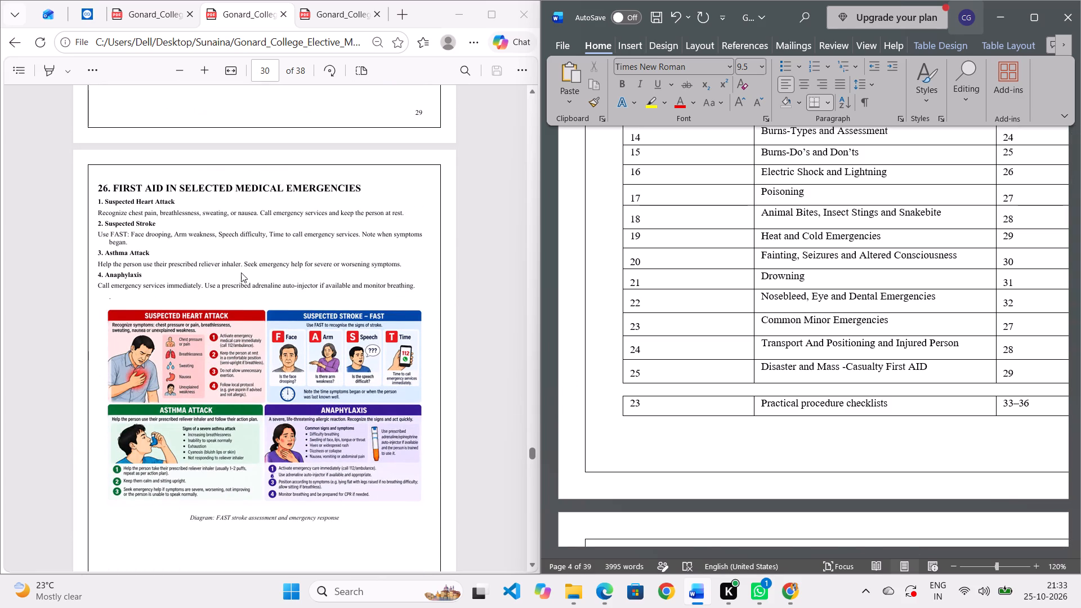
pyautogui.scroll(8, 203, 234)
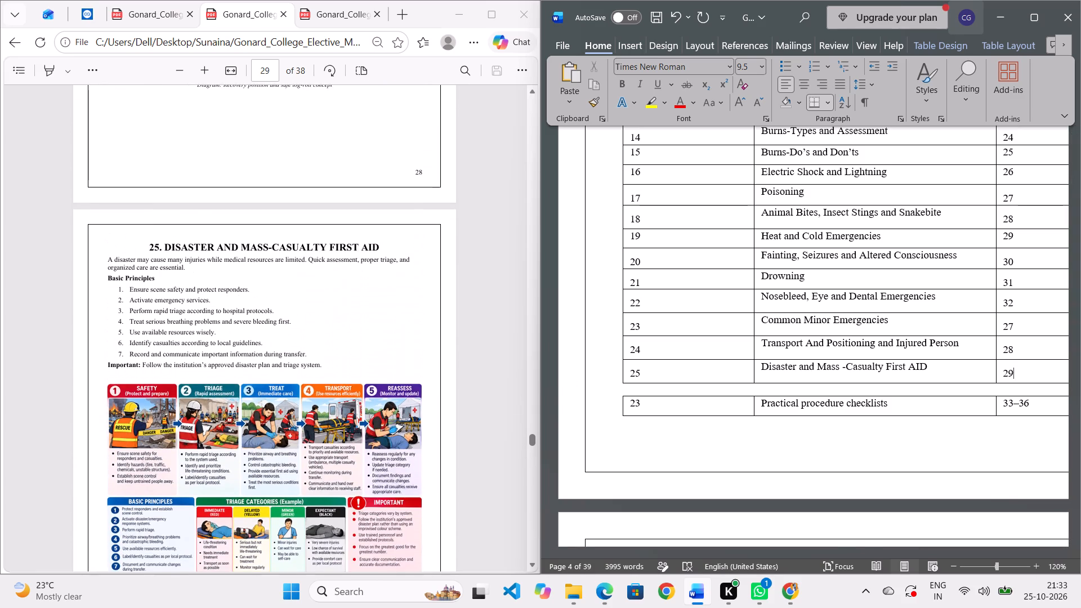
pyautogui.scroll(-3, 203, 234)
pyautogui.scroll(-1, 672, 268)
pyautogui.scroll(1, 207, 299)
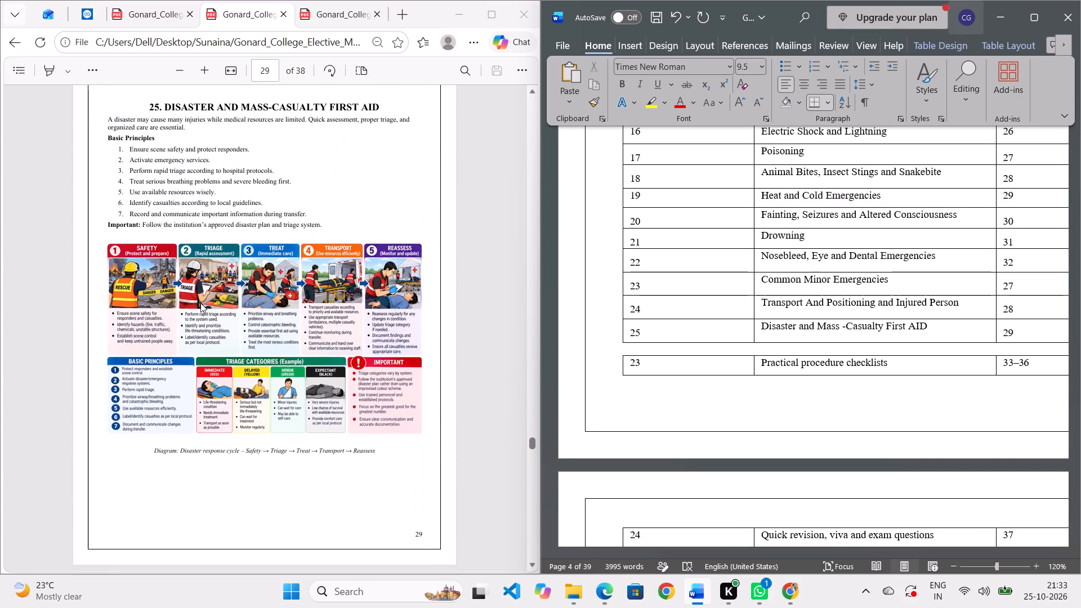
pyautogui.scroll(-3, 175, 316)
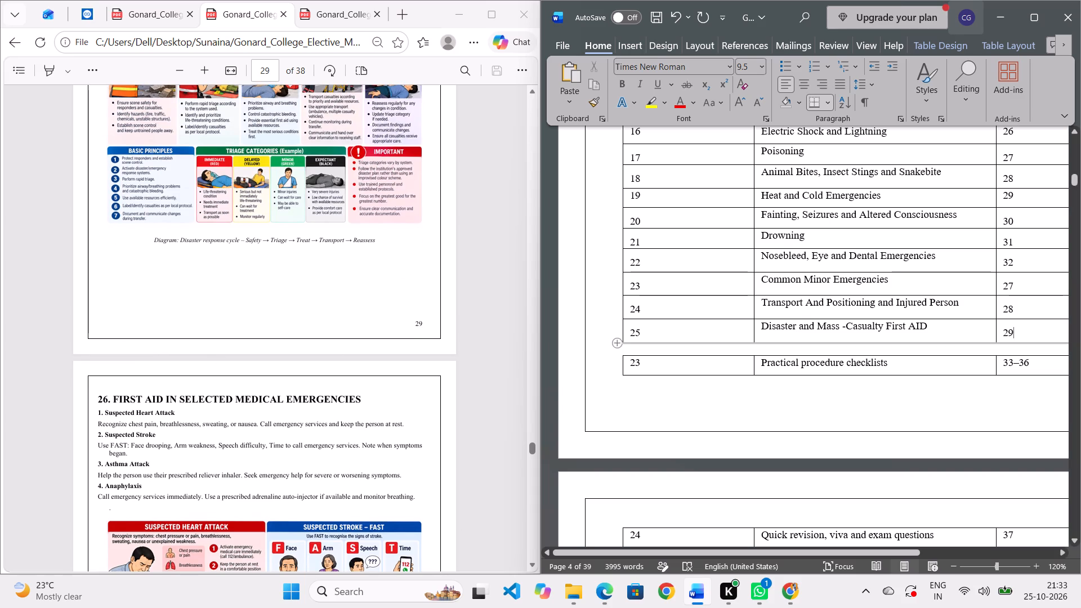
pyautogui.click(618, 345)
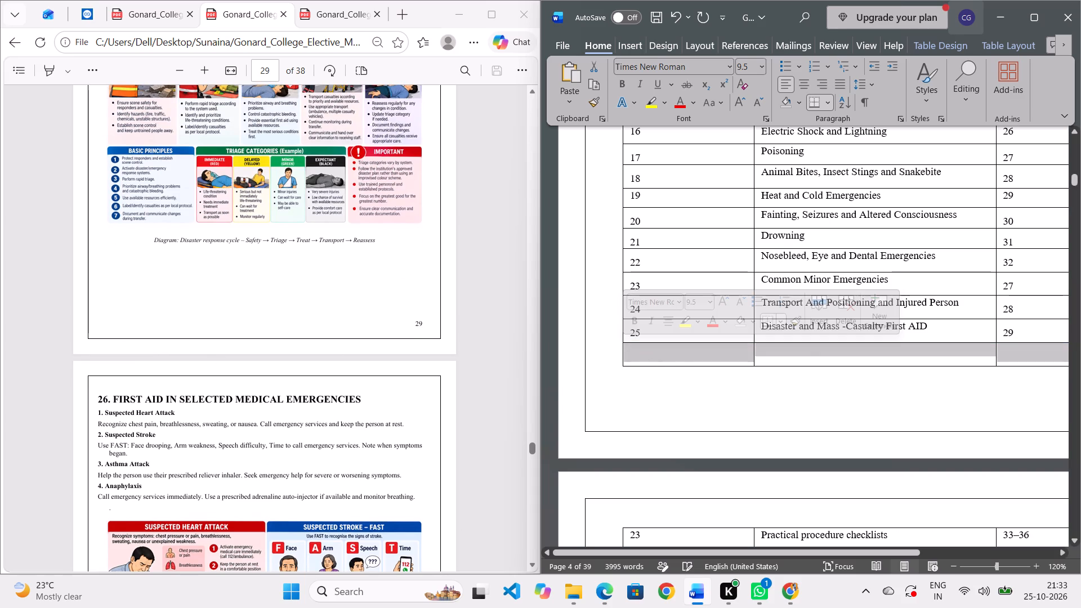
pyautogui.click(655, 355)
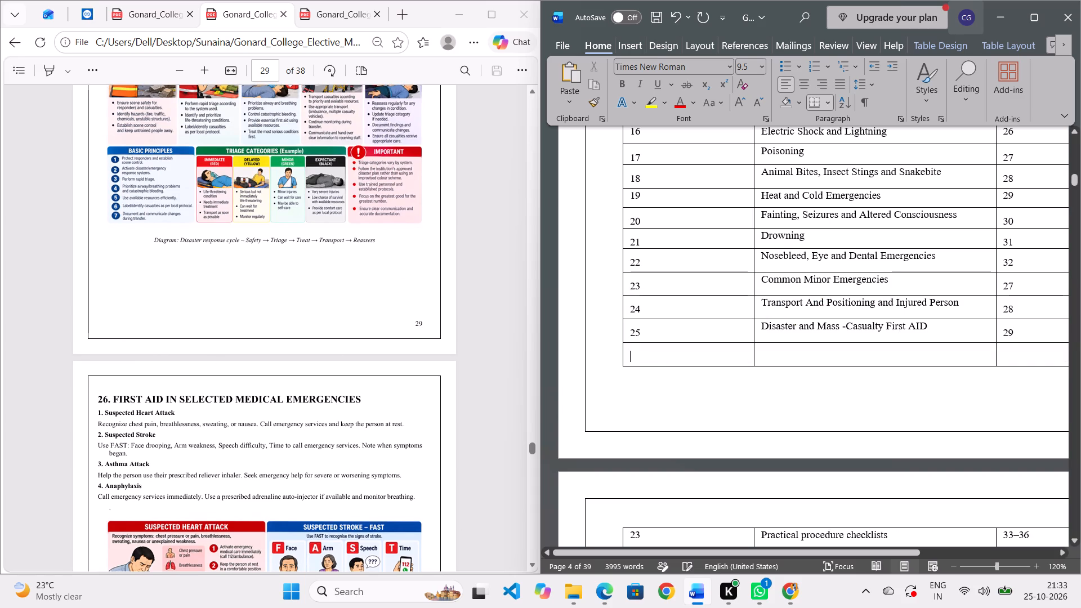
pyautogui.press('2')
pyautogui.press('9')
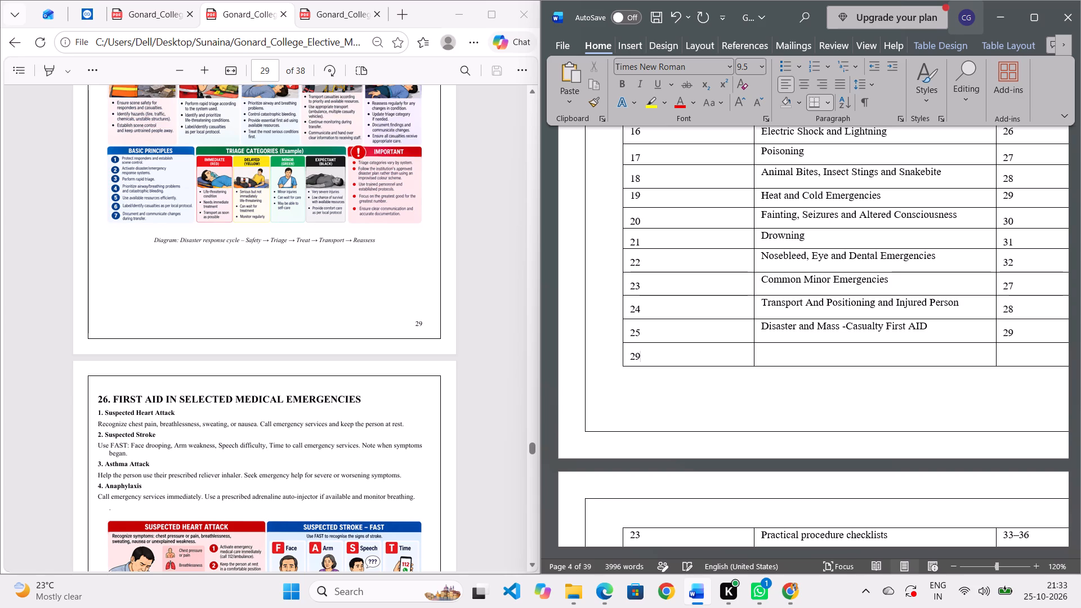
pyautogui.press('BackSpace')
pyautogui.press('6')
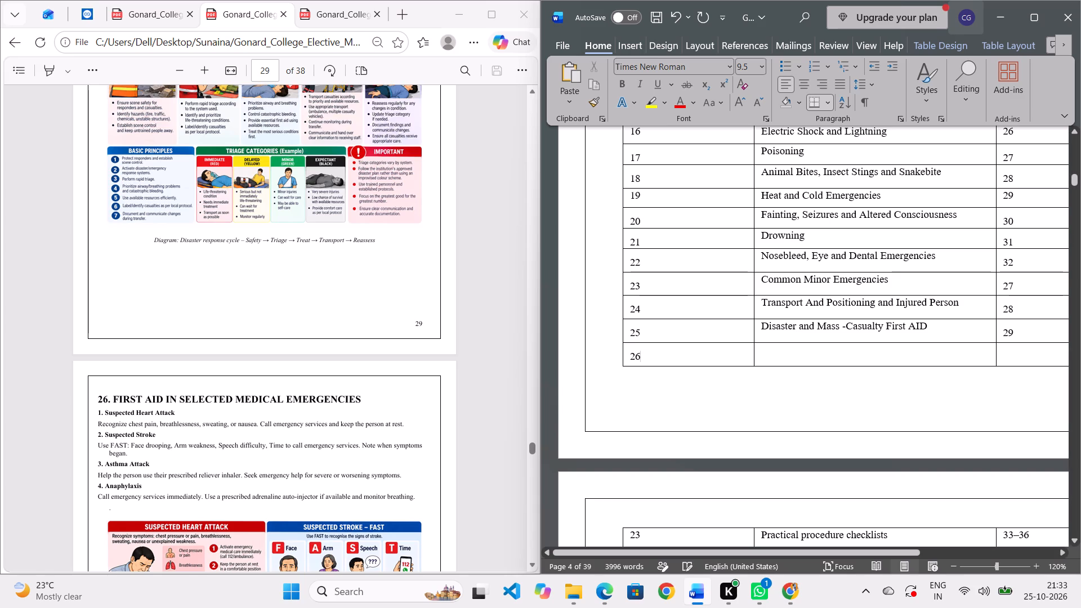
# Enter "First AID In Selection Medical Emergencies" as the title in row 26 of the contents table.
pyautogui.click(806, 351)
pyautogui.scroll(-2, 325, 350)
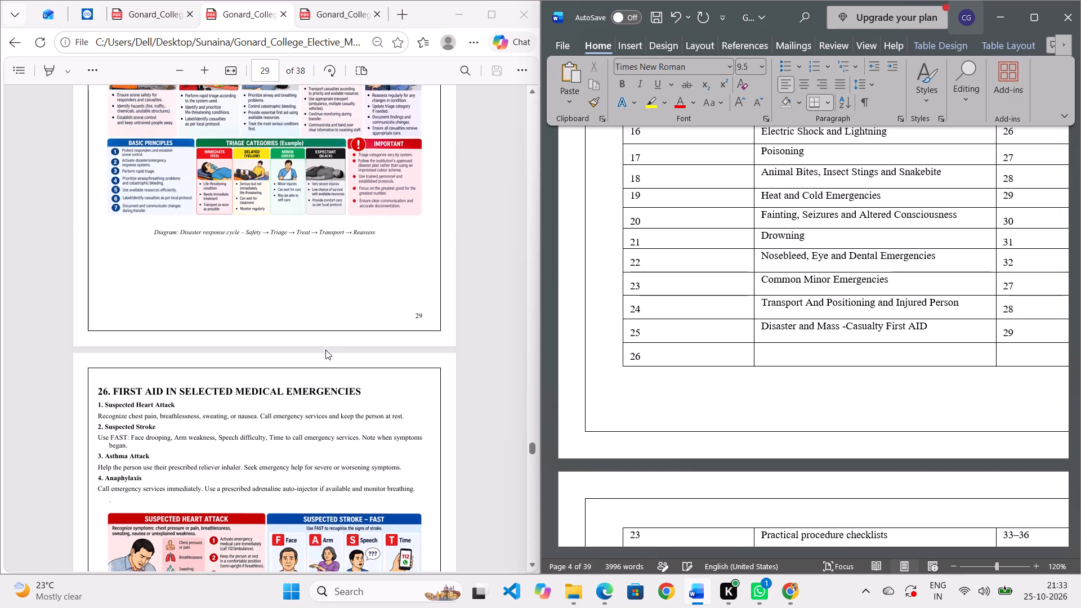
pyautogui.scroll(-1, 325, 350)
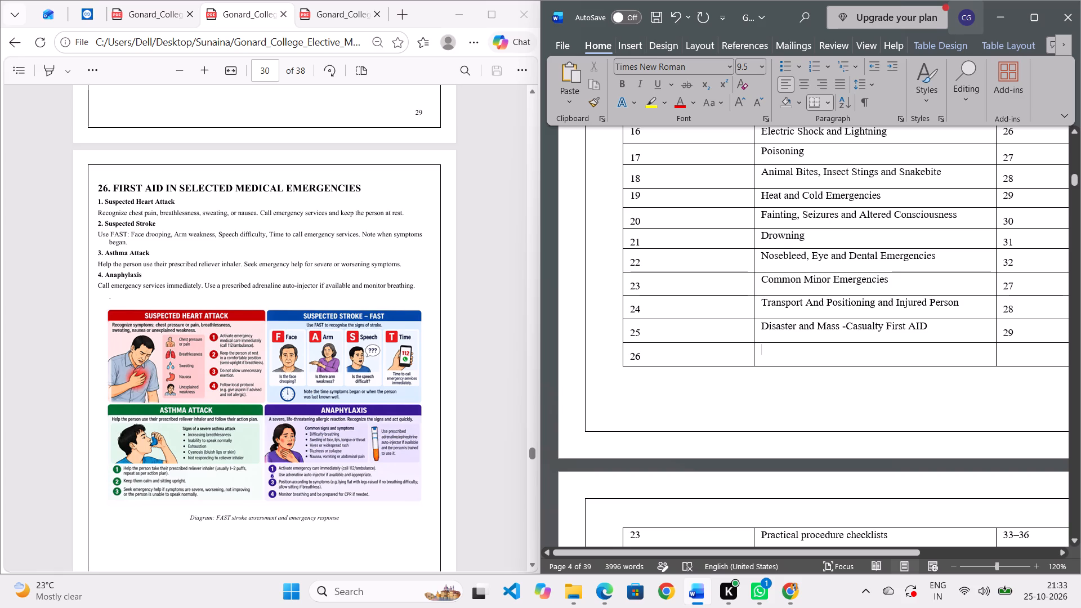
pyautogui.write('First')
pyautogui.press('space')
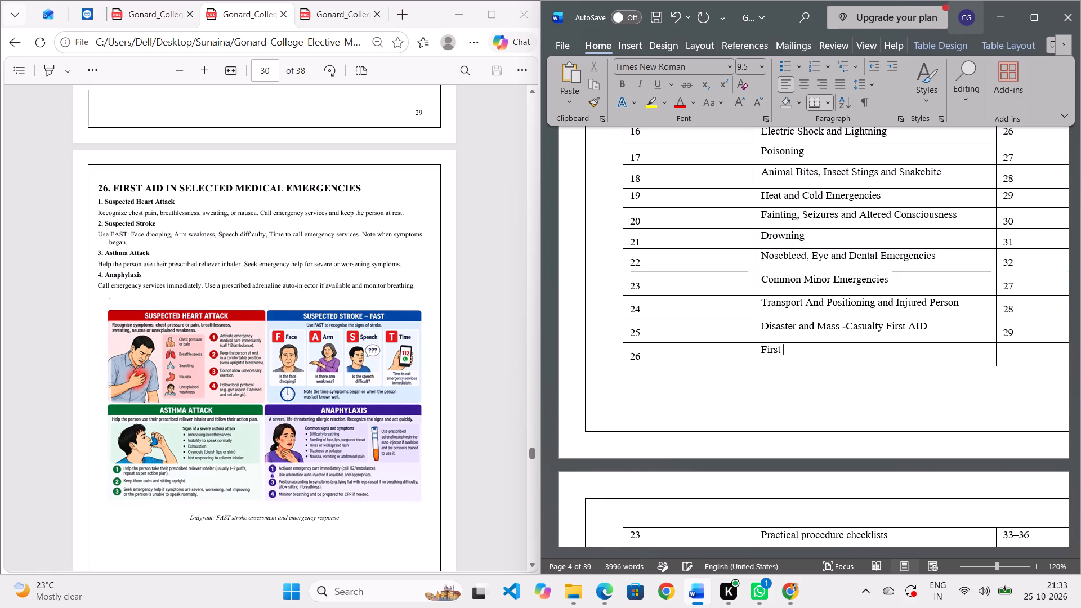
pyautogui.write('AID')
pyautogui.press('space')
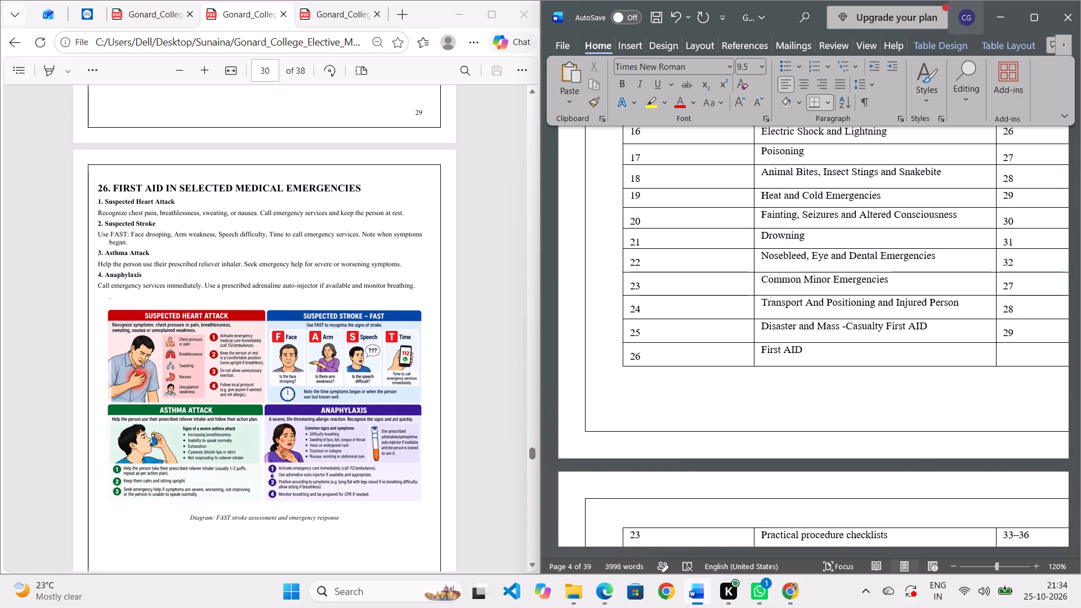
pyautogui.write('In')
pyautogui.press('space')
pyautogui.write('Selection')
pyautogui.press('space')
pyautogui.write('Media')
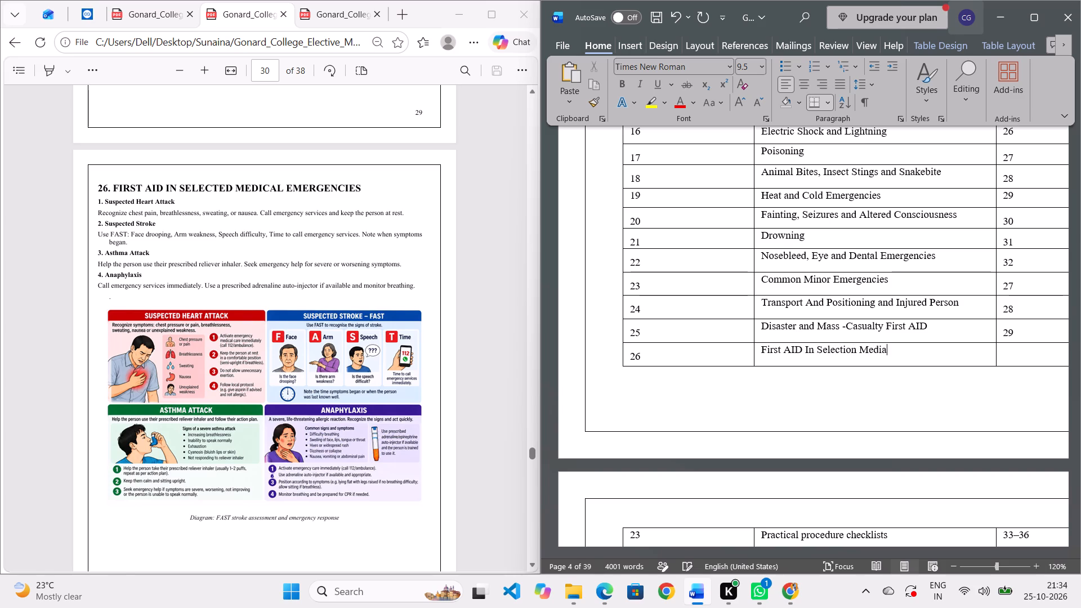
pyautogui.press('BackSpace')
pyautogui.press('BackSpace')
pyautogui.write('ical')
pyautogui.press('space')
pyautogui.write('Emer')
pyautogui.write('gency')
pyautogui.press('BackSpace')
pyautogui.write('ies')
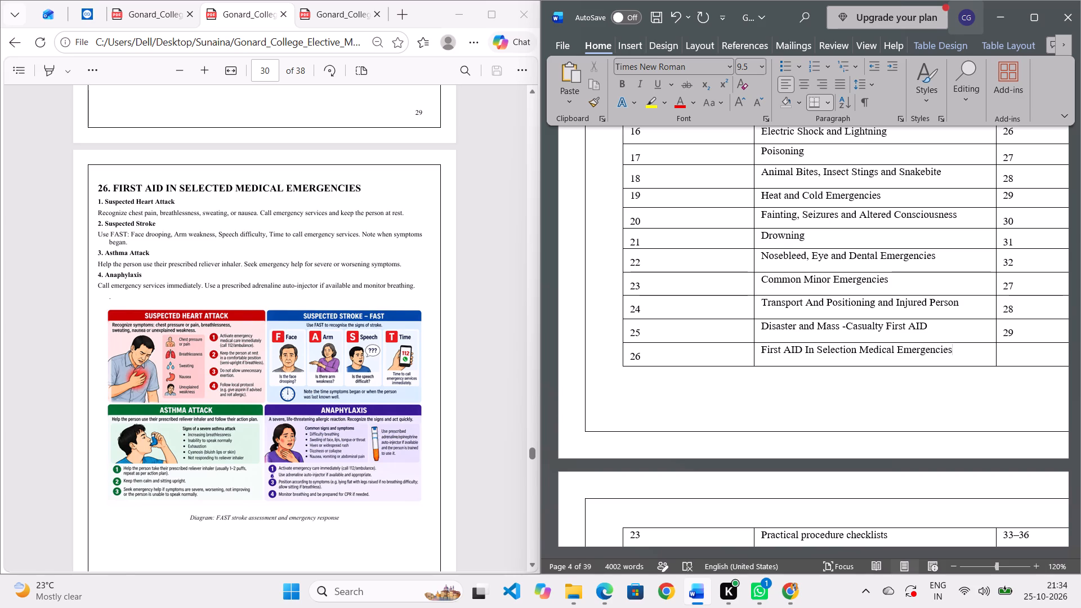
# Enter 30 as the page number for row 26 of the contents table.
pyautogui.click(1017, 355)
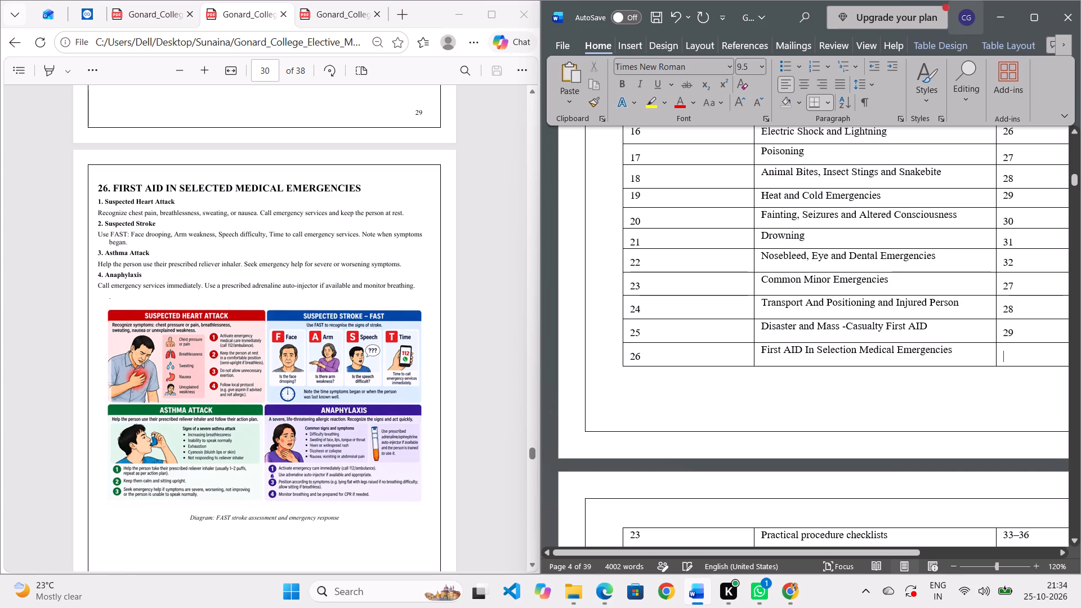
pyautogui.write('27')
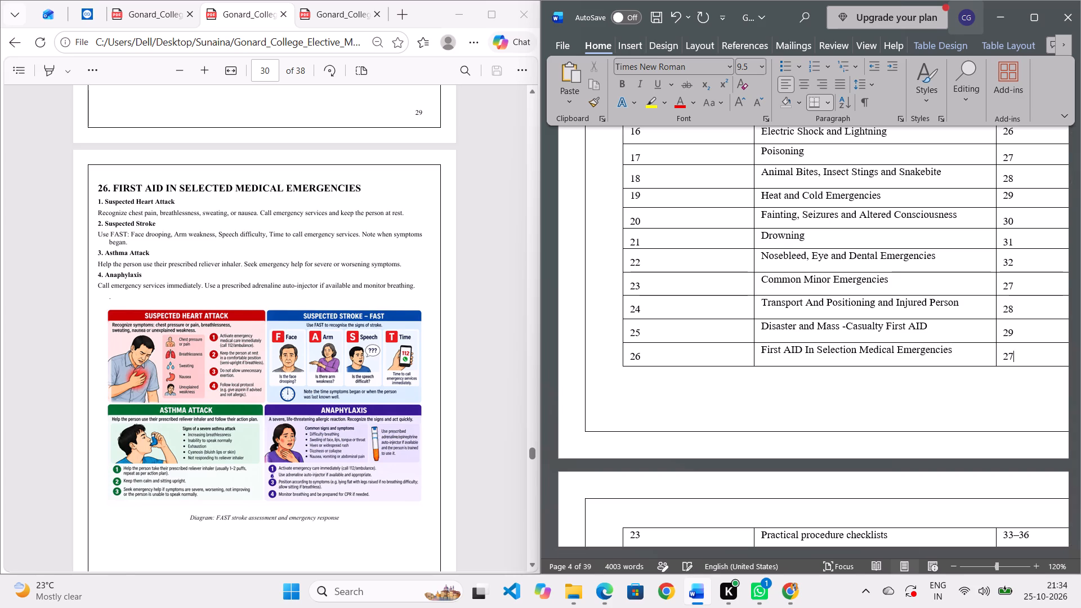
pyautogui.press('BackSpace')
pyautogui.press('BackSpace')
pyautogui.write('30')
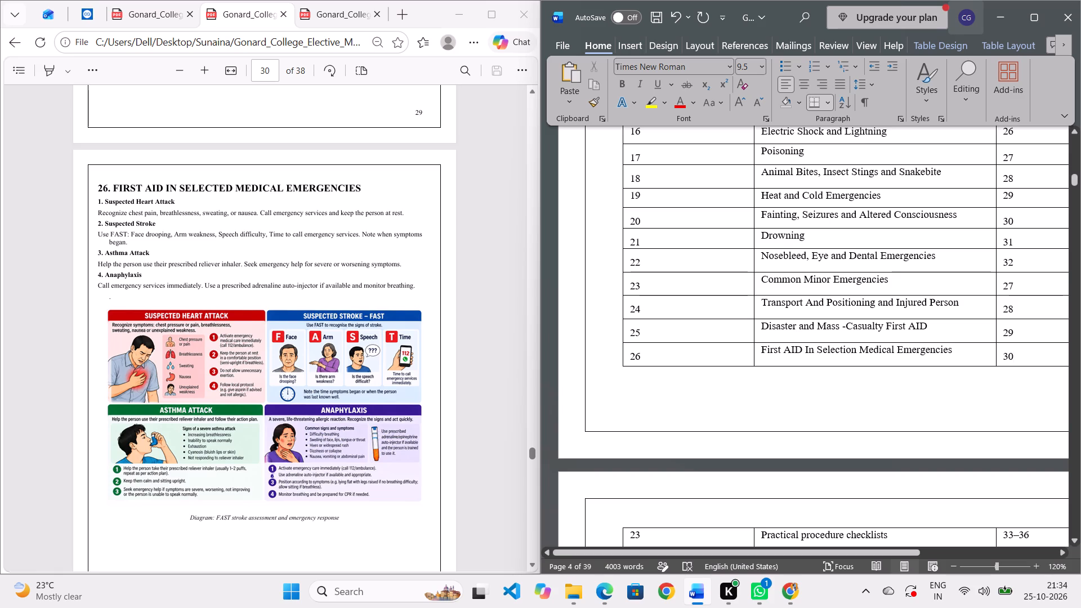
# Insert a new row below row 26 of the contents table and number it 27.
pyautogui.click(618, 368)
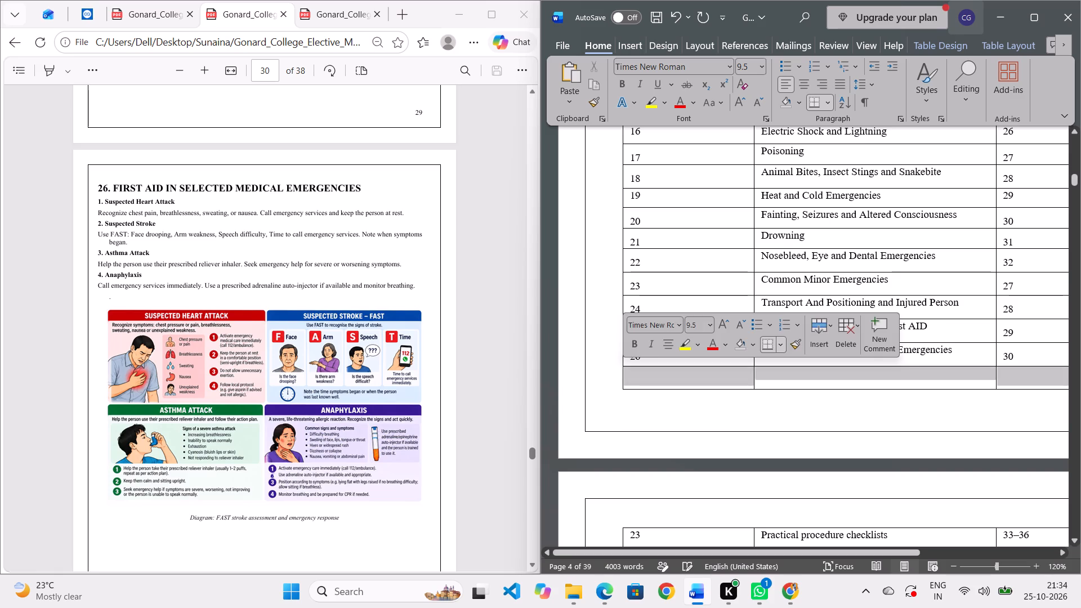
pyautogui.click(650, 378)
pyautogui.write('27')
# Enter "Special Considerations" from the PDF's chapter 27 heading as the title in row 27 of the contents table.
pyautogui.click(775, 381)
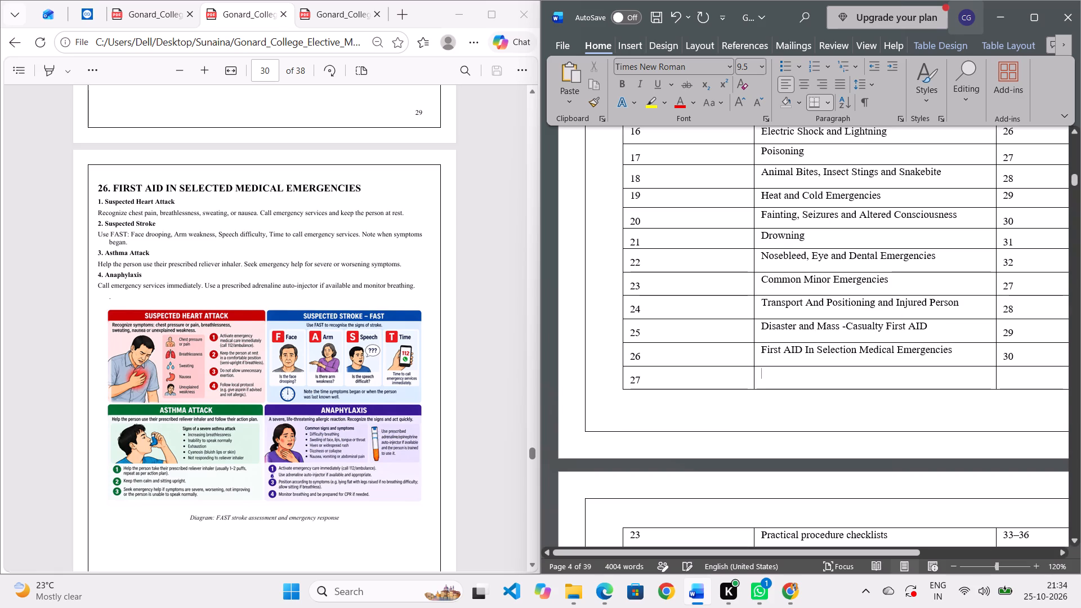
pyautogui.scroll(-9, 279, 303)
pyautogui.scroll(2, 279, 303)
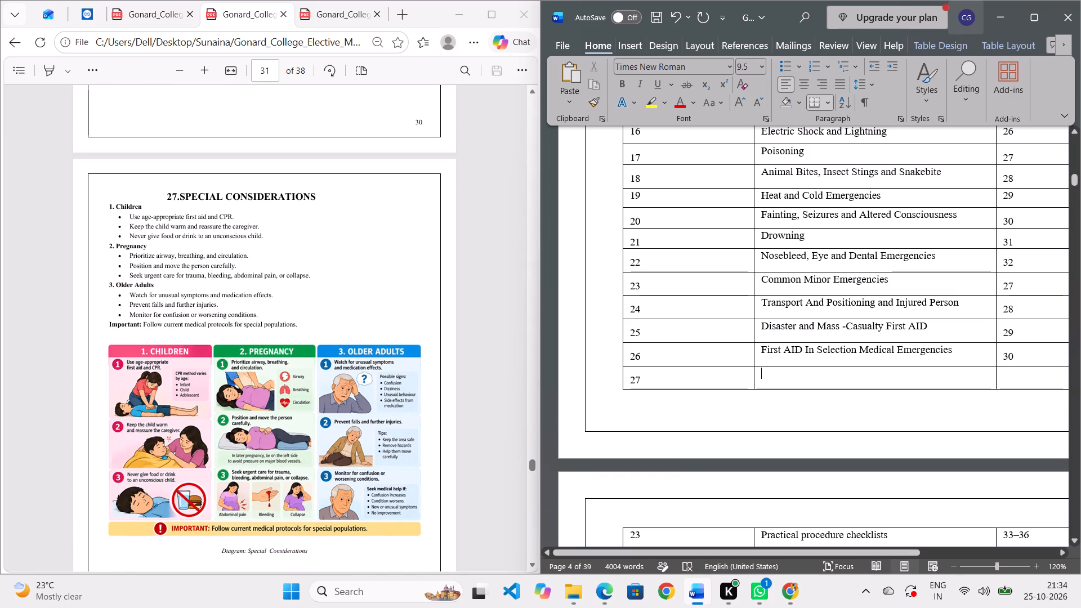
pyautogui.hotkey('shift', 's')
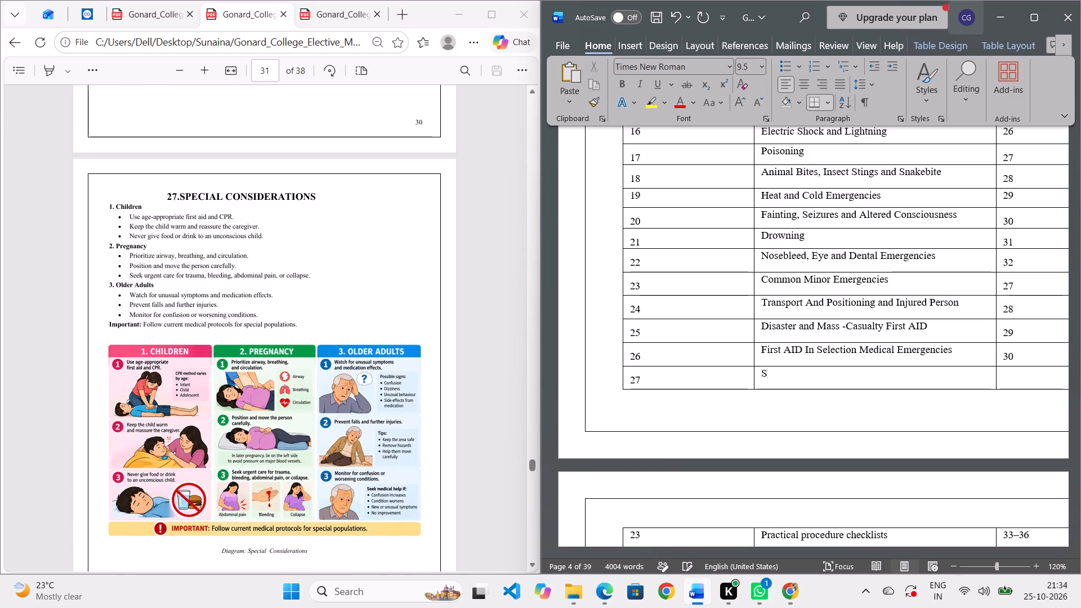
pyautogui.write('pecial')
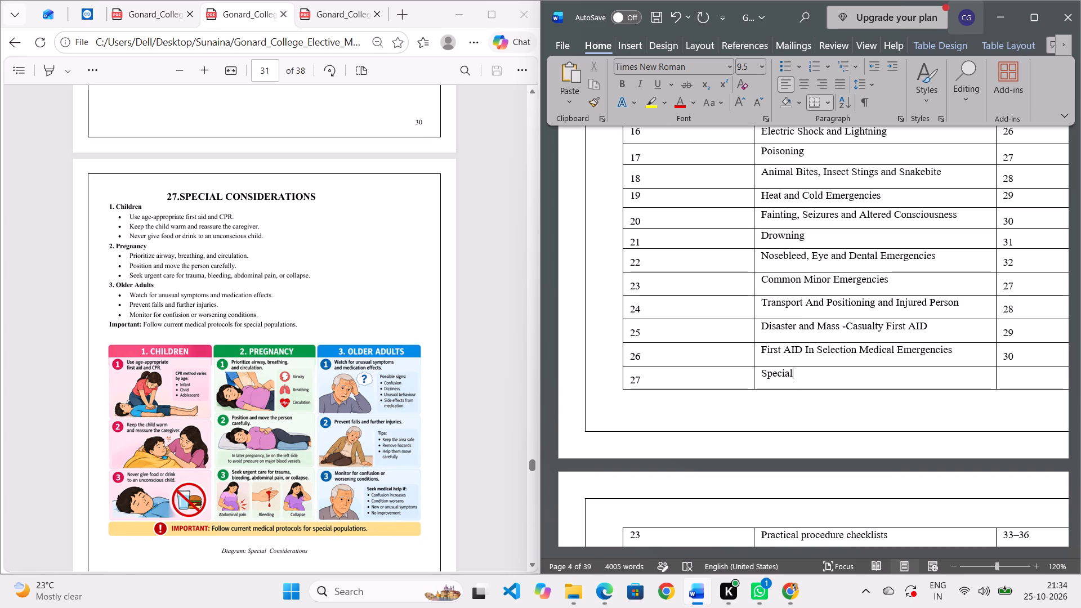
pyautogui.press('space')
pyautogui.write('Conm')
pyautogui.press('BackSpace')
pyautogui.press('BackSpace')
pyautogui.write('nsti')
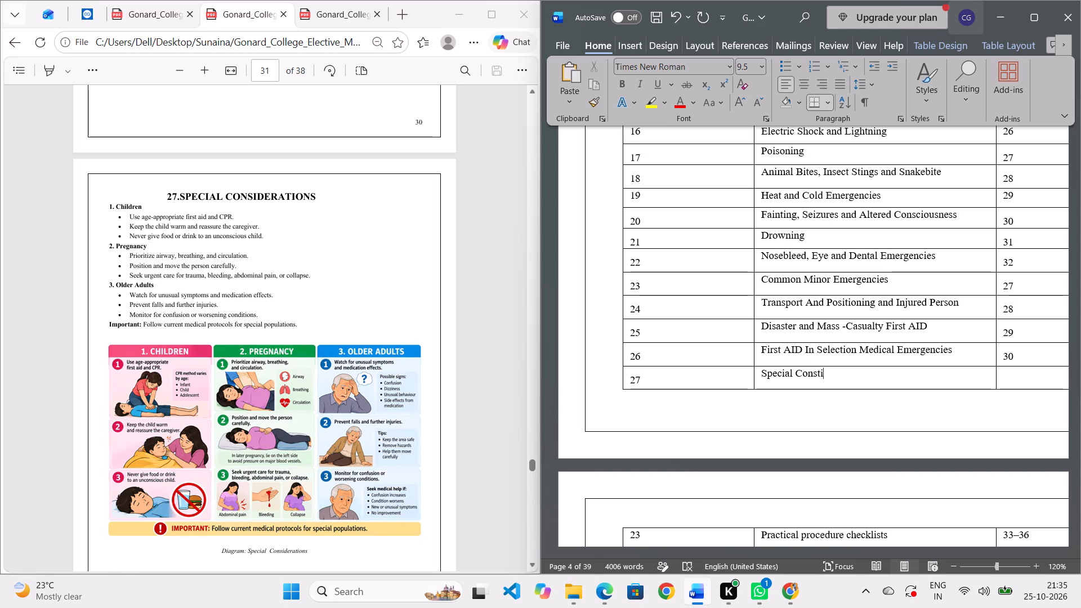
pyautogui.press('BackSpace')
pyautogui.press('BackSpace')
pyautogui.write('id')
pyautogui.write('era')
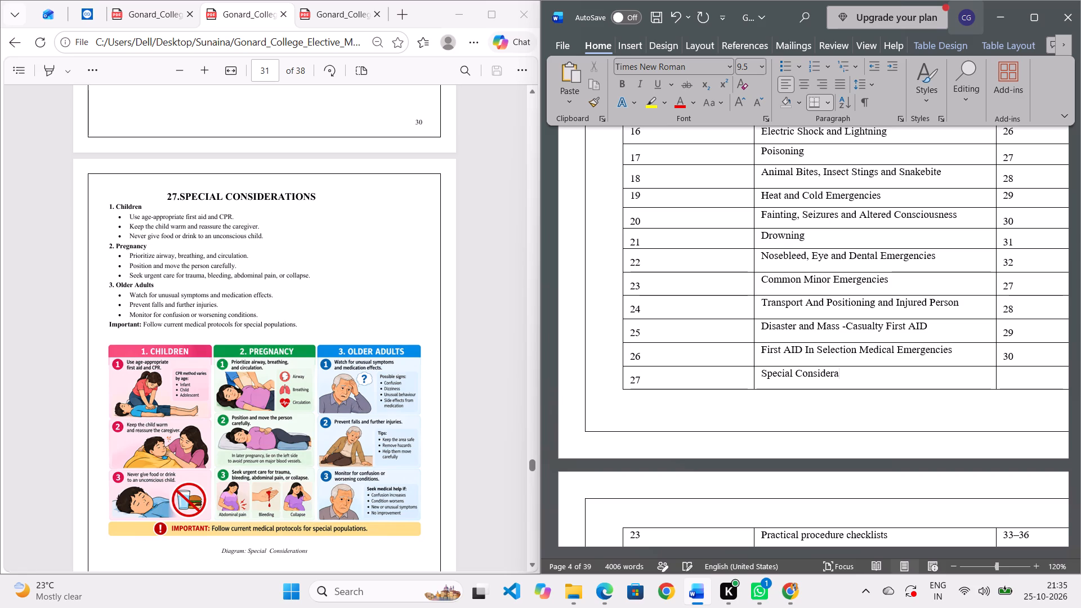
pyautogui.write('tion')
pyautogui.press('s')
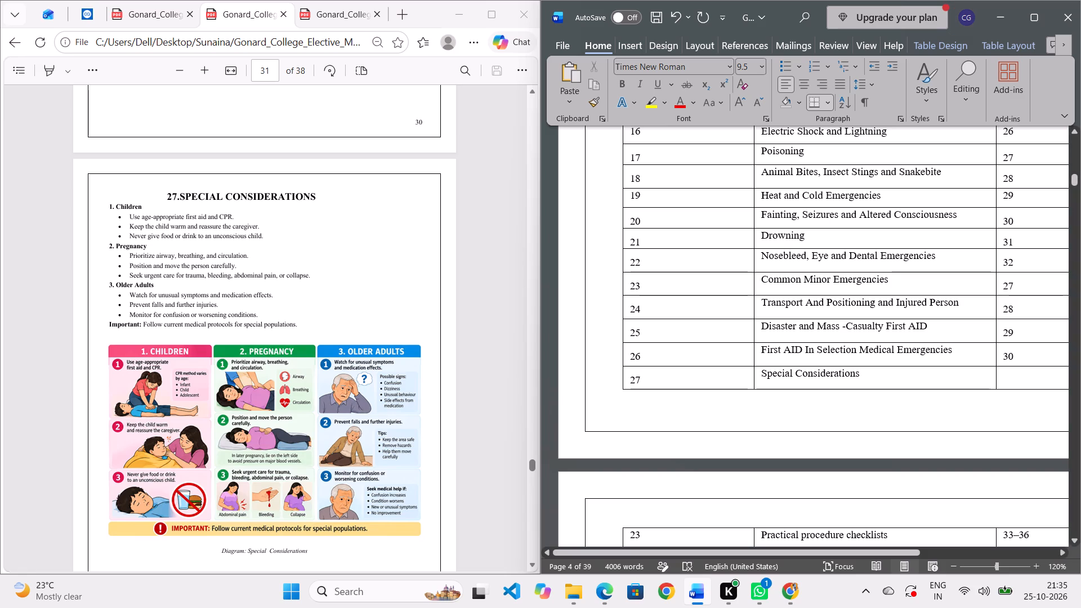
# Enter 31 as the page number for row 27 of the contents table.
pyautogui.click(1012, 378)
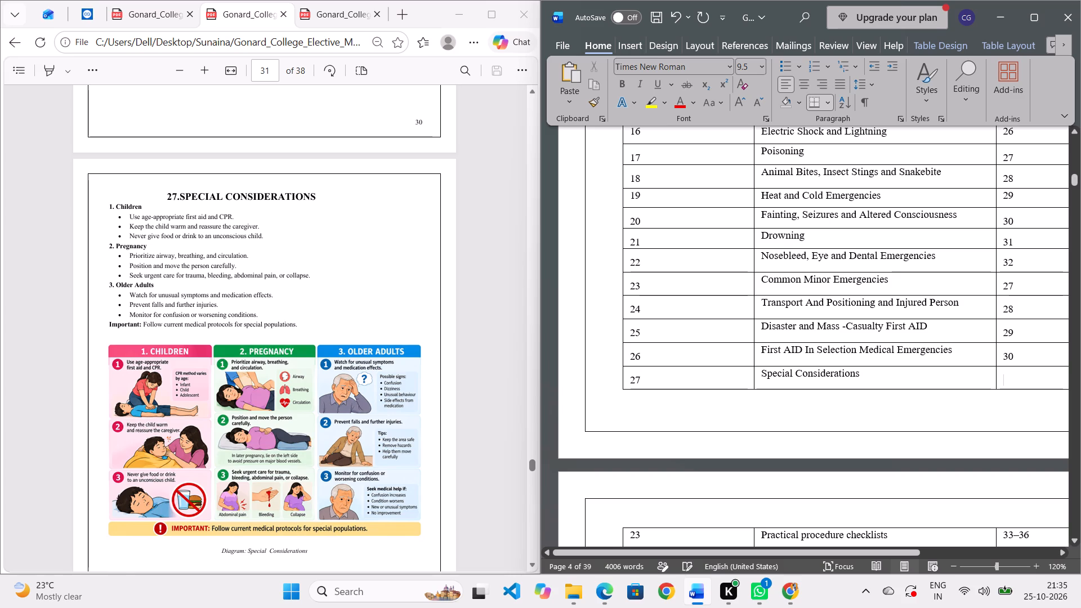
pyautogui.press('2')
pyautogui.press('BackSpace')
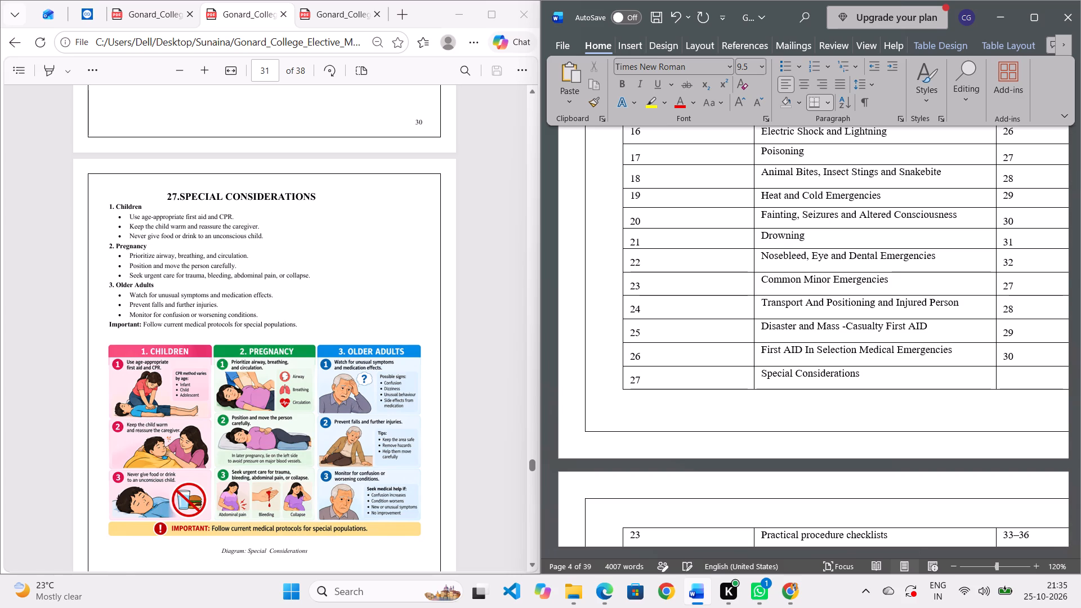
pyautogui.write('31')
# Insert a new row below row 27 of the contents table and number it 28.
pyautogui.scroll(-3, 821, 388)
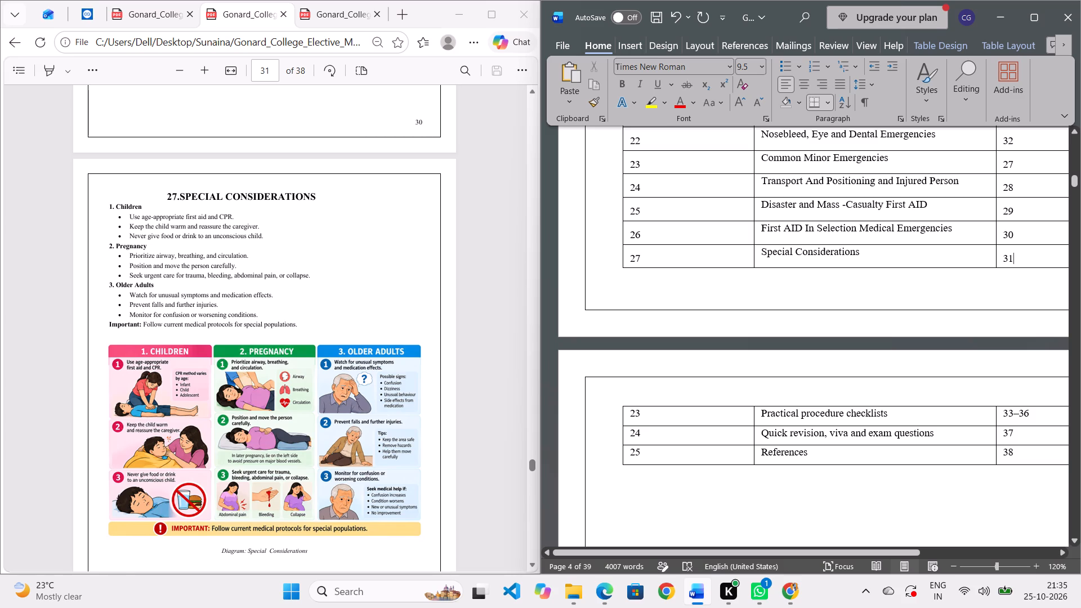
pyautogui.scroll(-5, 163, 359)
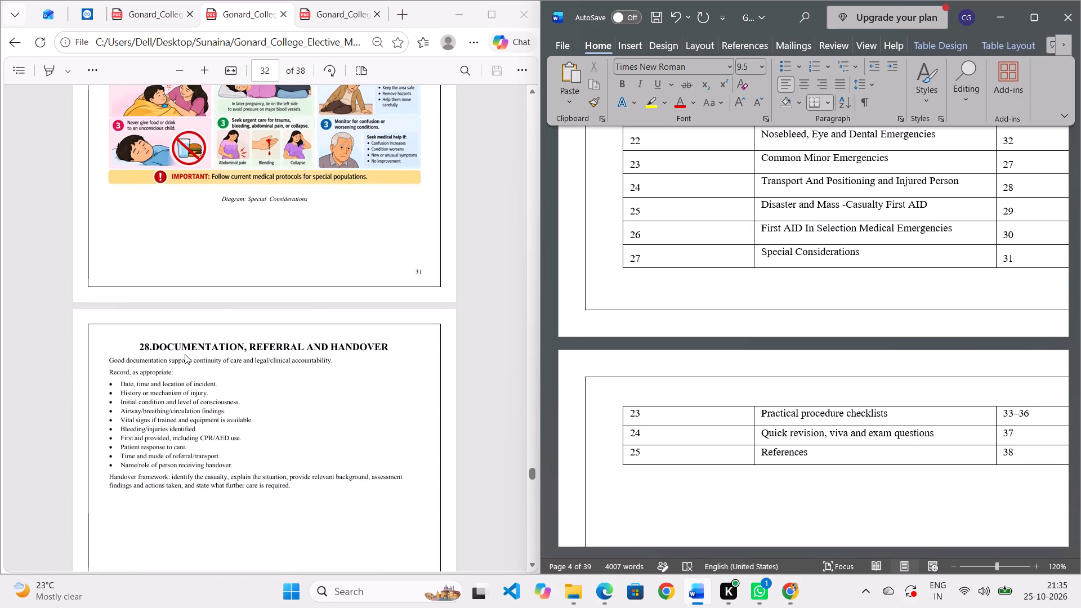
pyautogui.scroll(-3, 185, 354)
pyautogui.scroll(1, 186, 353)
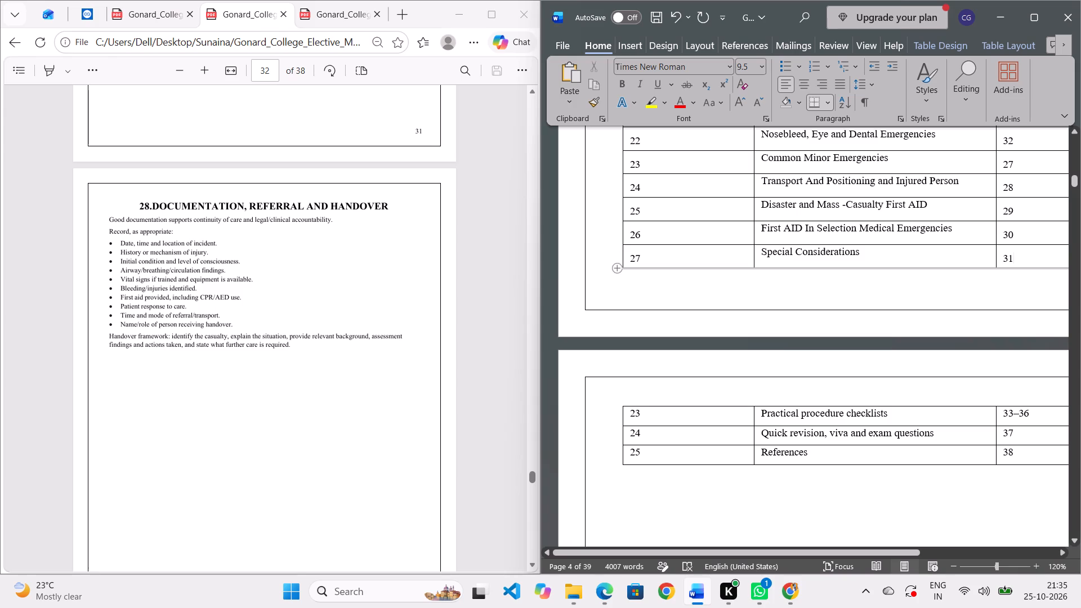
pyautogui.click(615, 266)
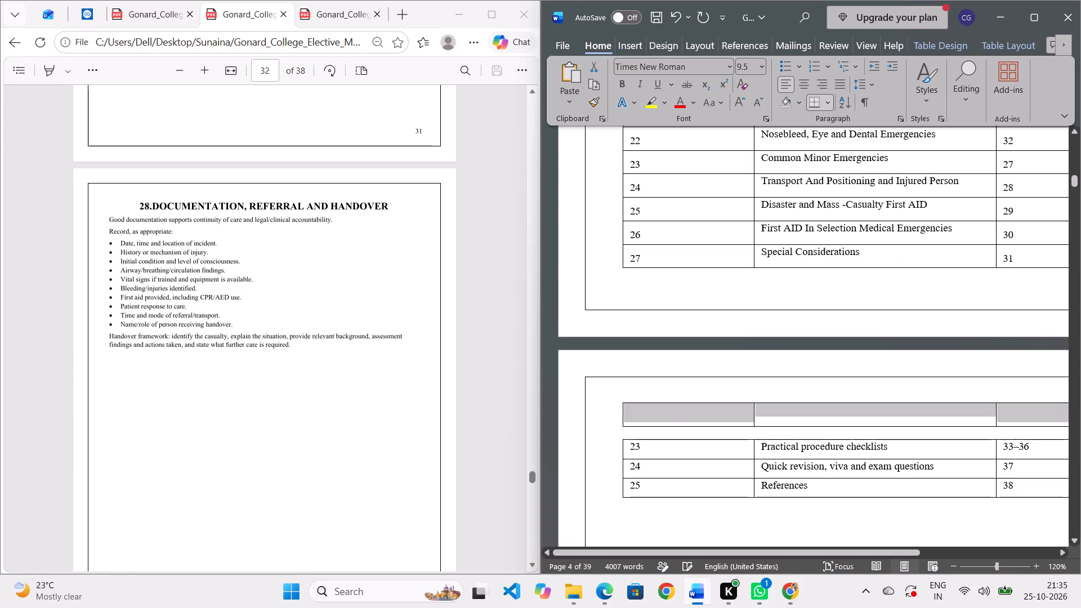
pyautogui.click(672, 414)
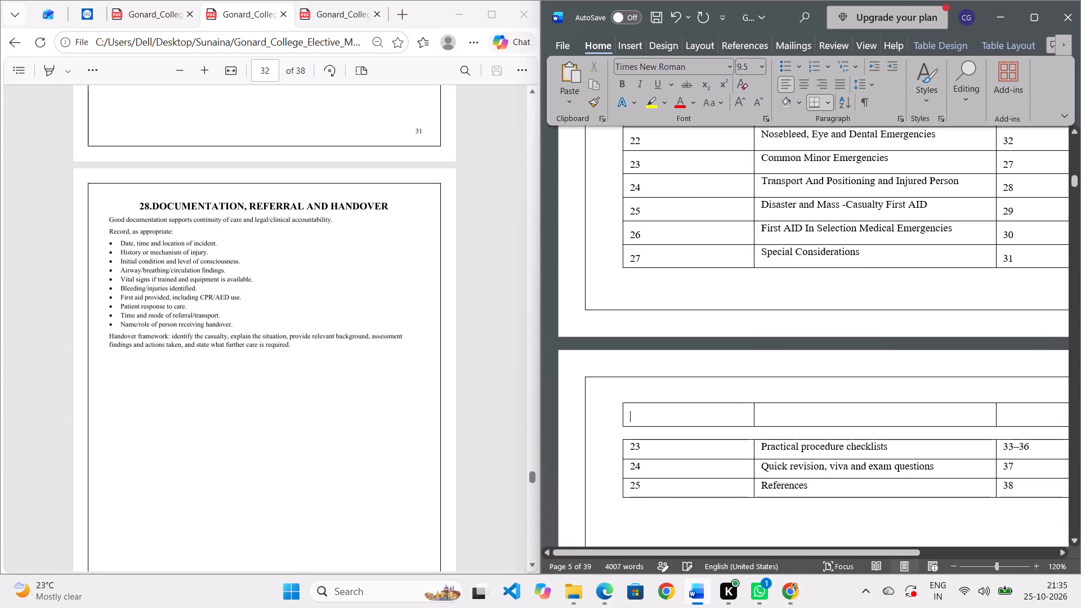
pyautogui.write('28')
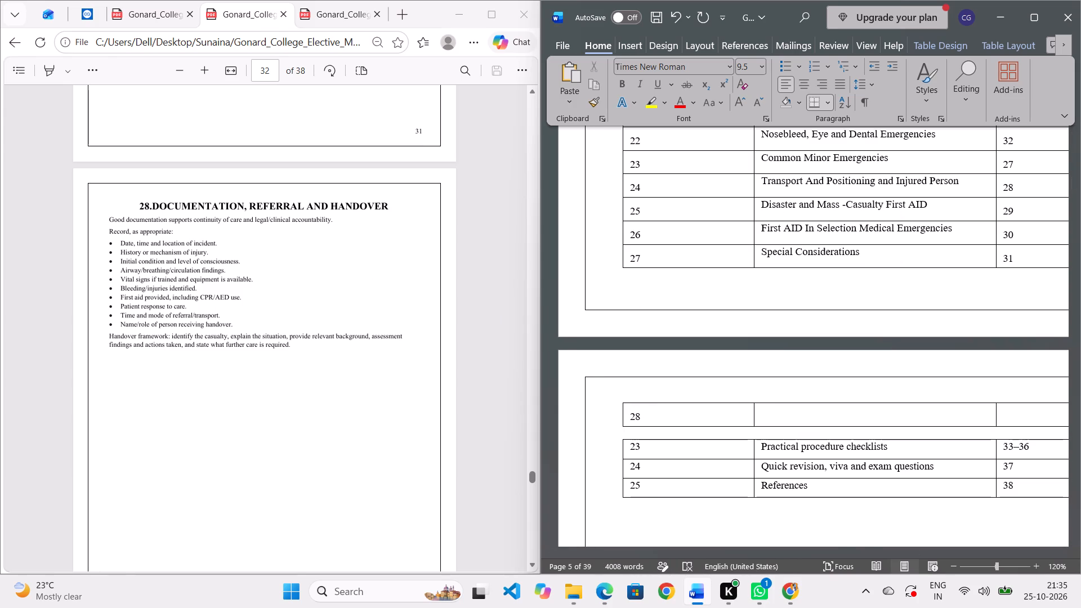
# Enter "Documentation, Referral and Handover" as the title in row 28 of the contents table.
pyautogui.click(776, 417)
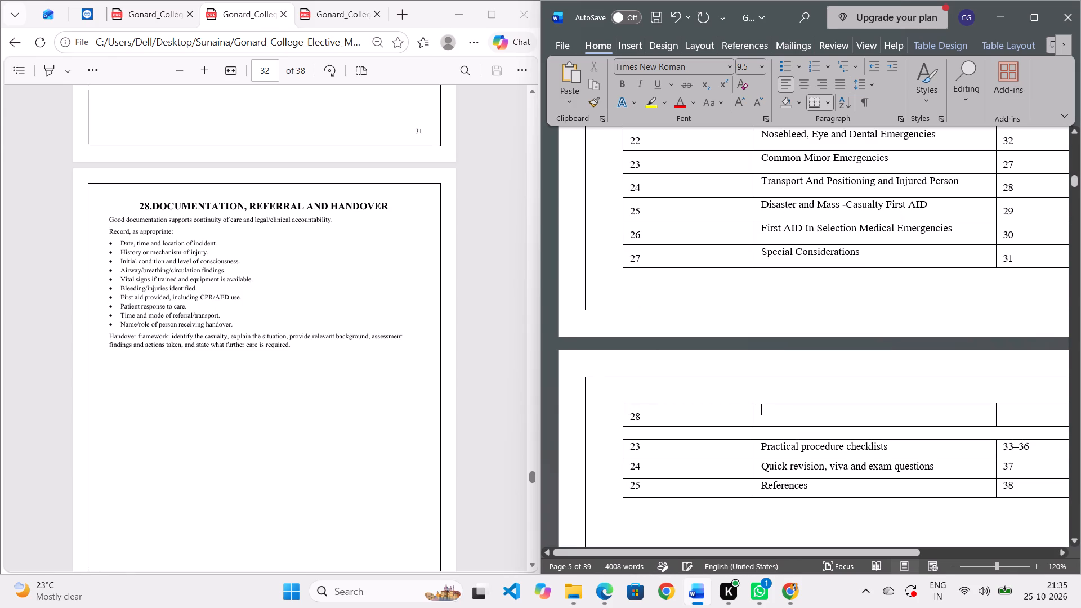
pyautogui.write('Do')
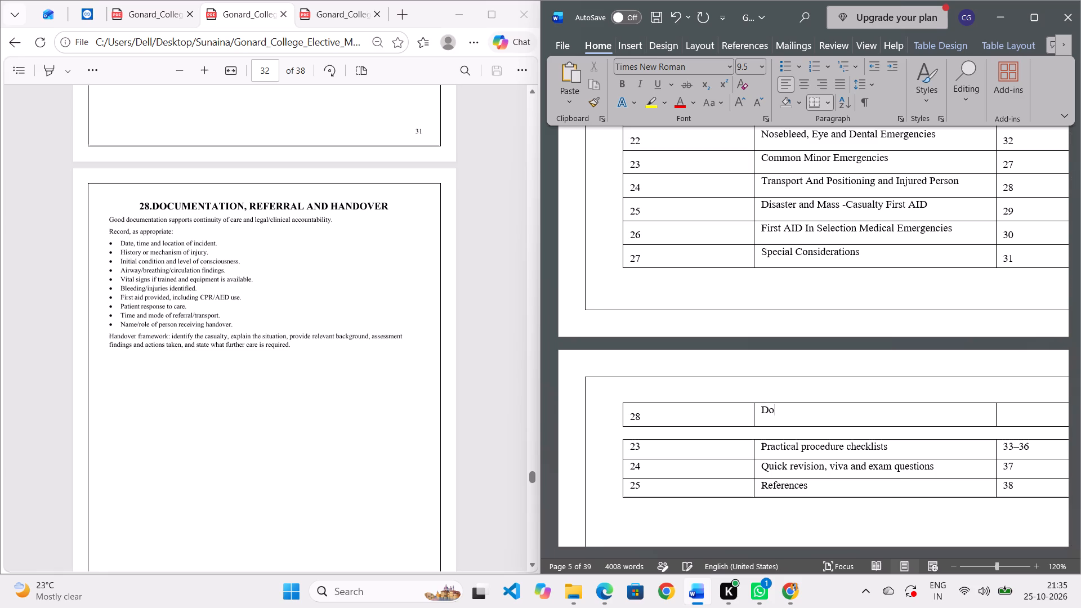
pyautogui.write('cum')
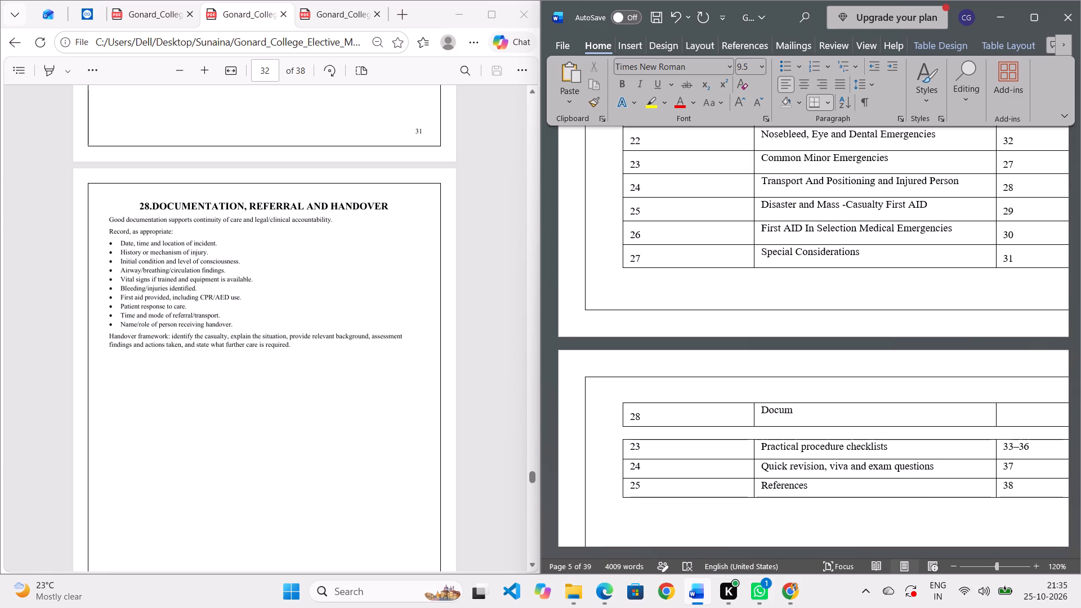
pyautogui.write('en')
pyautogui.press('t')
pyautogui.press('a')
pyautogui.write('tion')
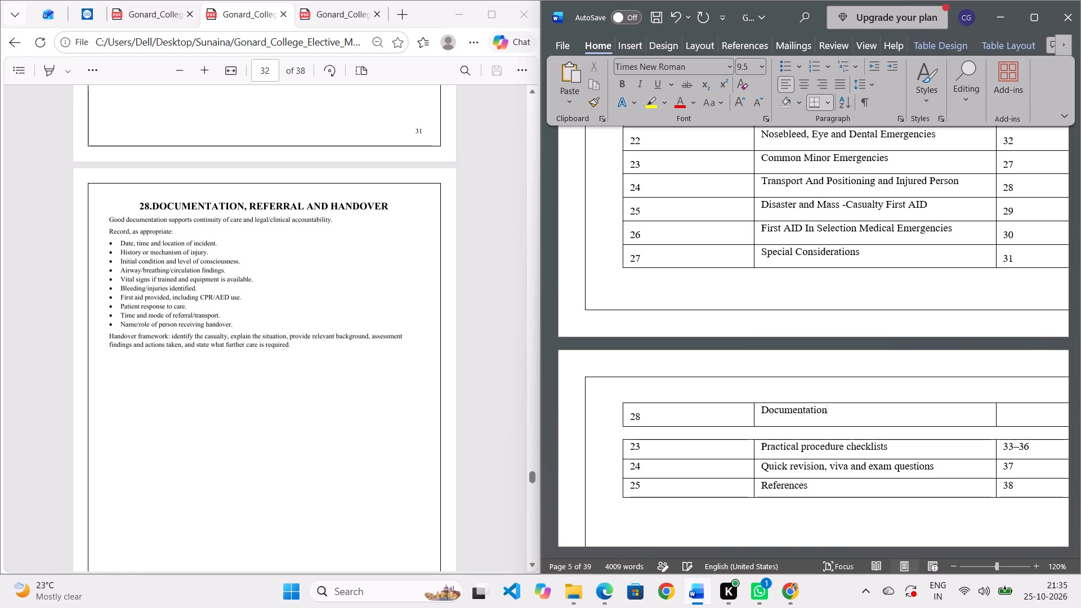
pyautogui.write(',')
pyautogui.press('space')
pyautogui.write('Re')
pyautogui.press('f')
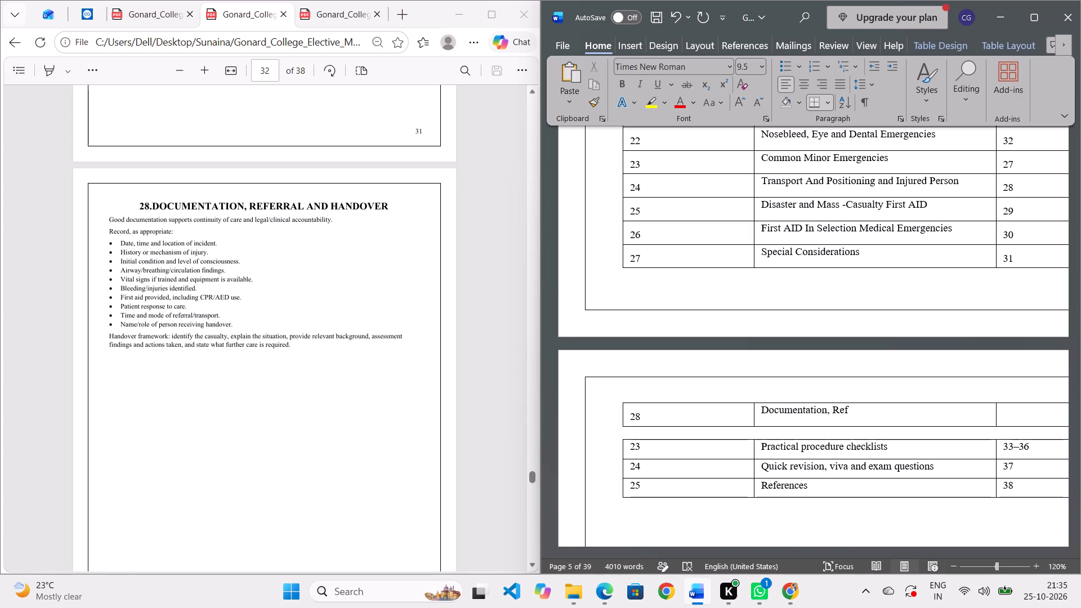
pyautogui.write('erra')
pyautogui.write('l and')
pyautogui.press('space')
pyautogui.write('Han')
pyautogui.write('dover')
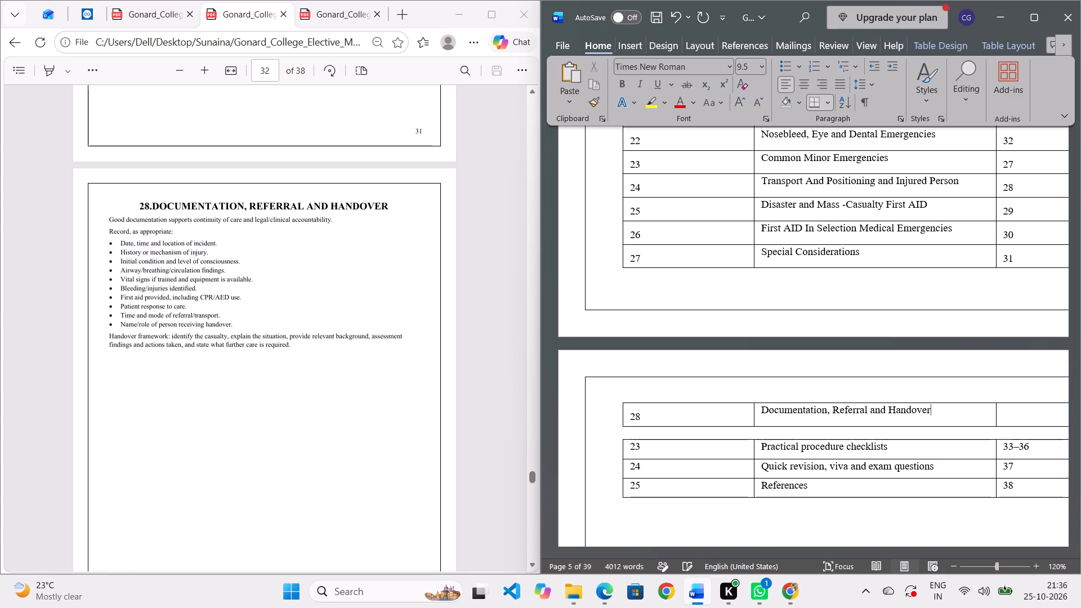
# Enter 33 as the page number for row 28 of the contents table.
pyautogui.click(1023, 413)
pyautogui.write('33')
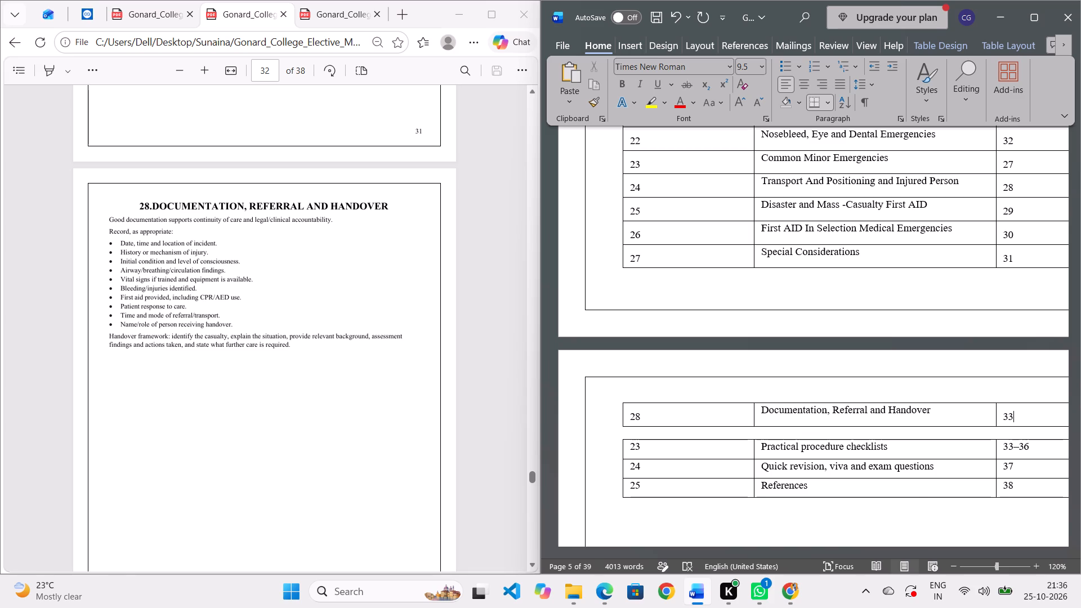
# Add row 29 below row 28 of the contents table, with the title "Practical procedure checklists" copied from old row 23 and page number 34.
pyautogui.scroll(-6, 178, 343)
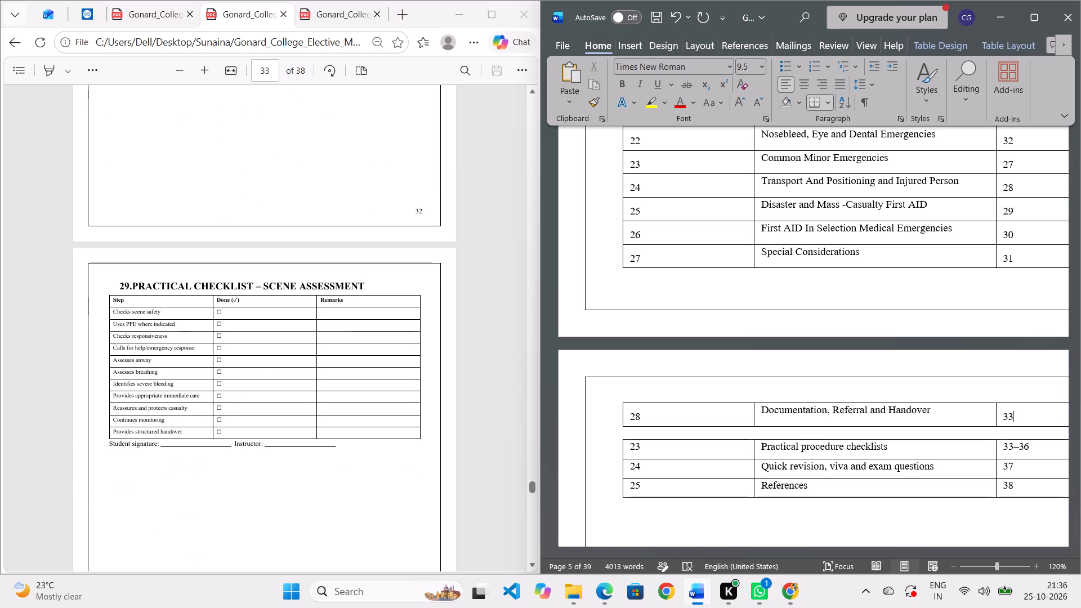
pyautogui.click(644, 446)
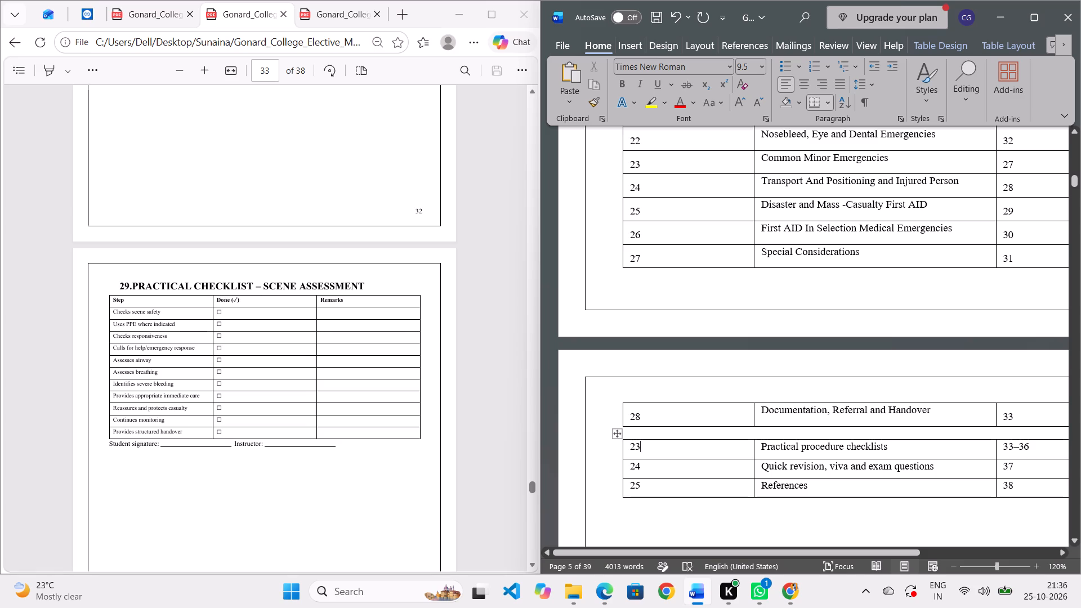
pyautogui.moveTo(895, 446); pyautogui.dragTo(767, 448)
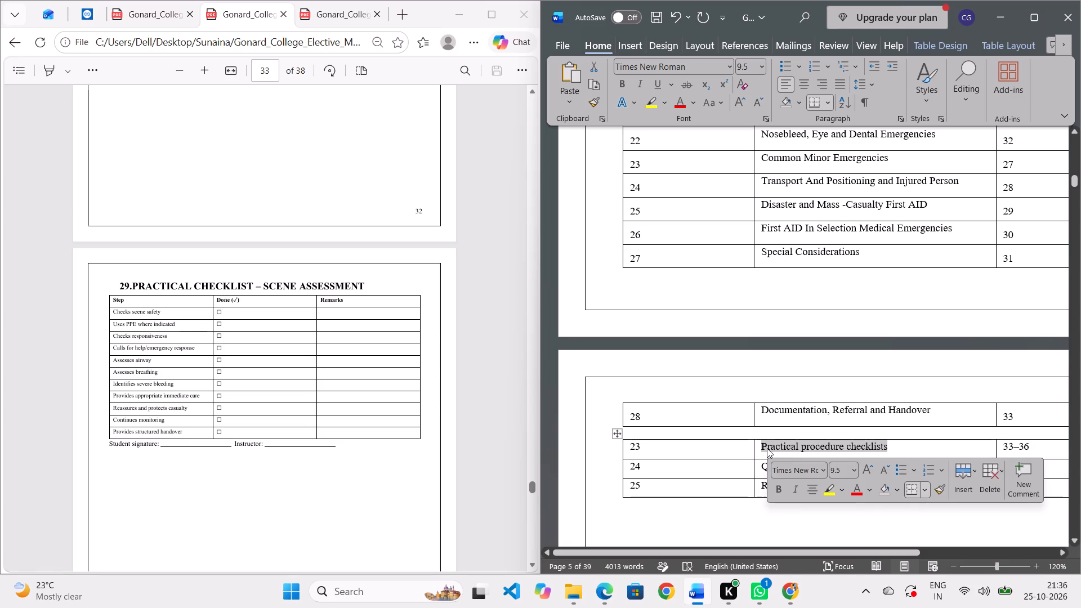
pyautogui.hotkey('ctrl', 'c')
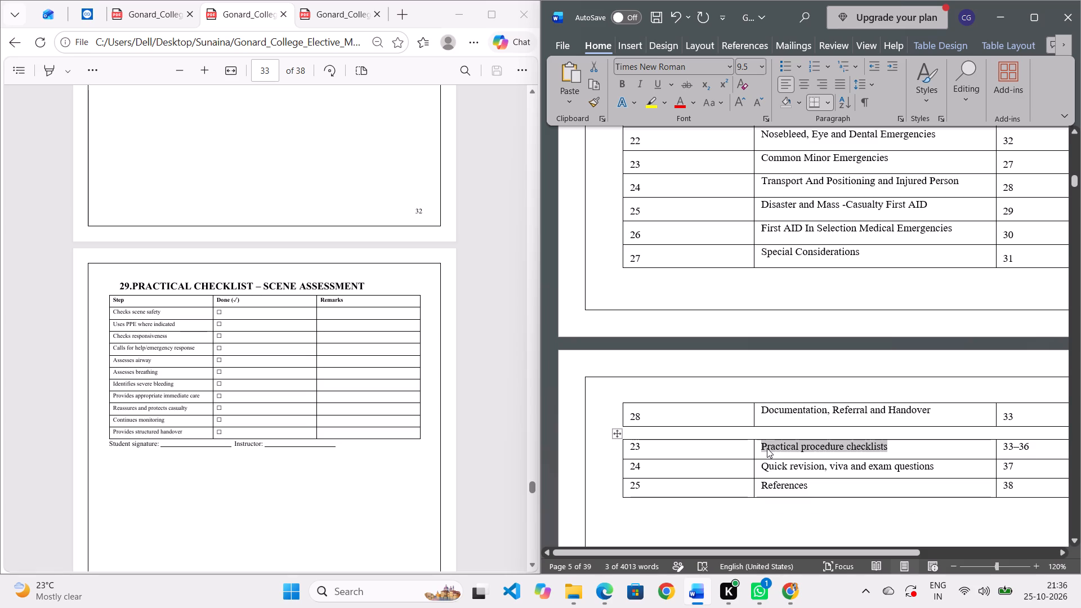
pyautogui.click(631, 423)
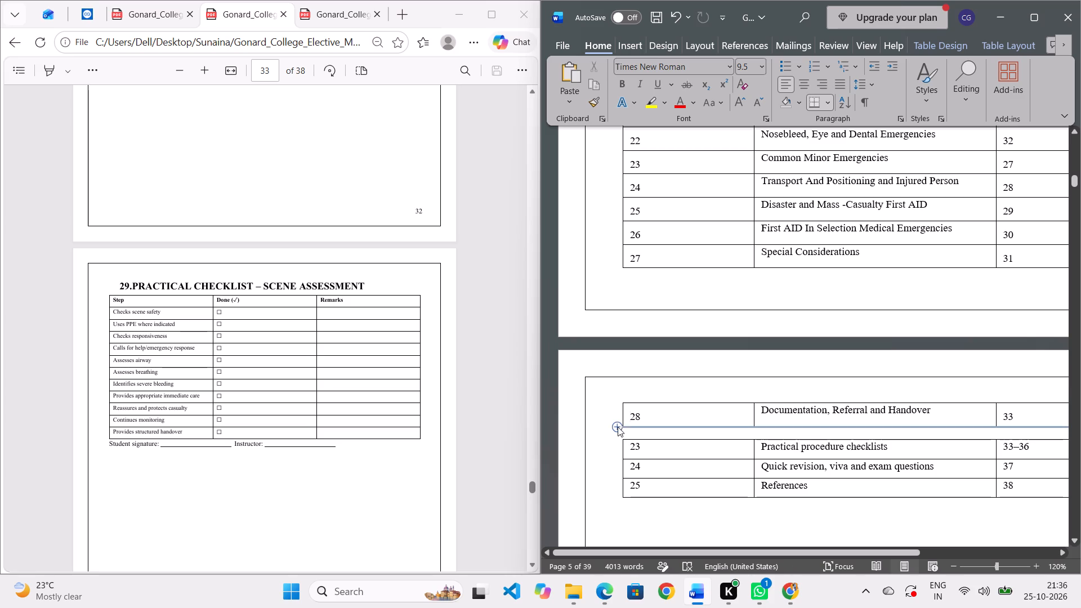
pyautogui.click(618, 427)
pyautogui.click(655, 439)
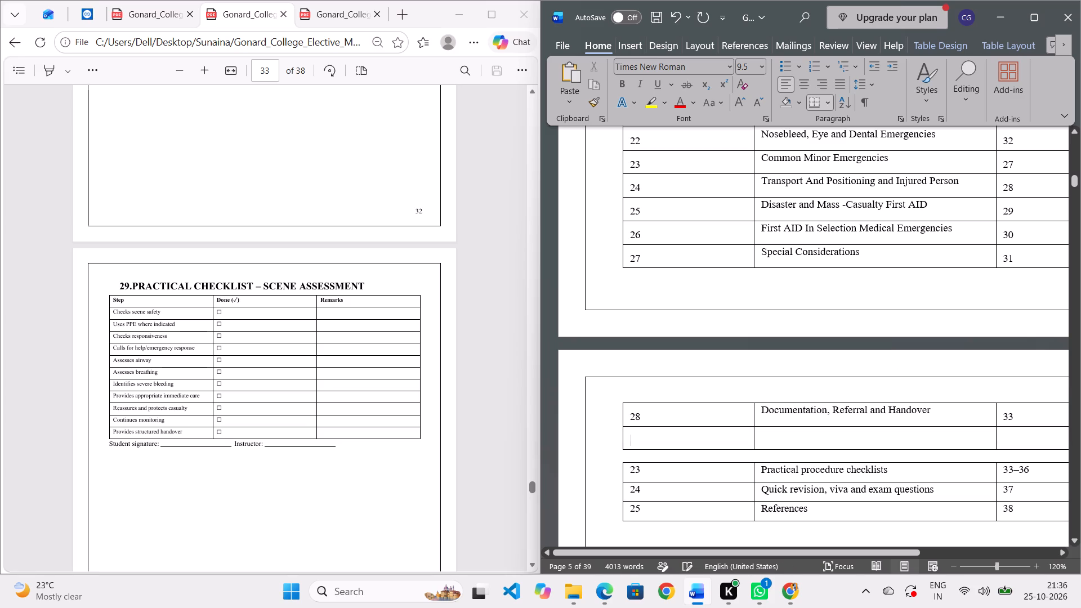
pyautogui.write('29')
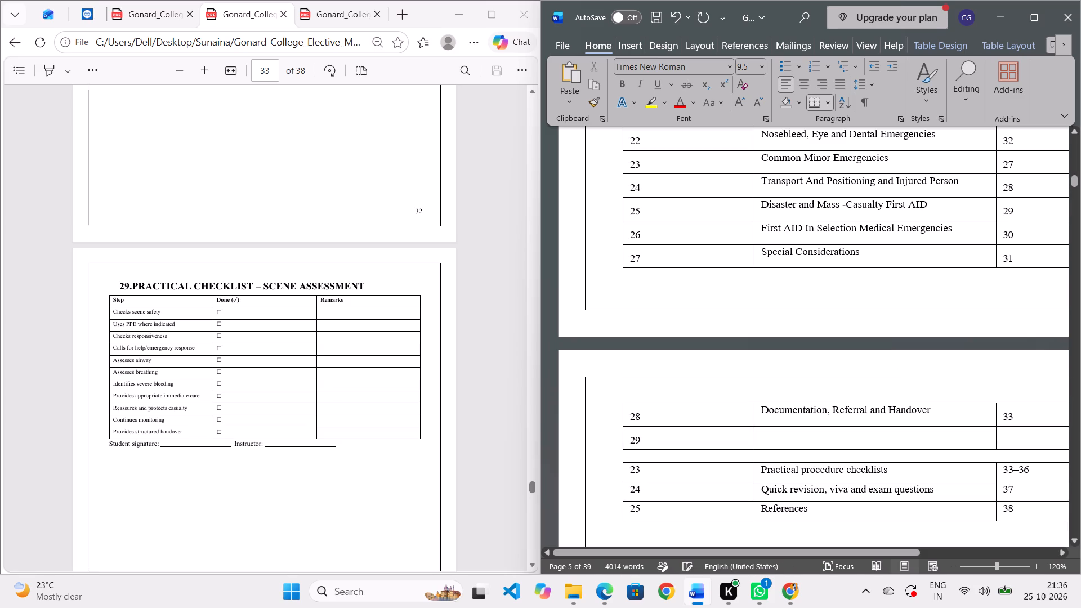
pyautogui.click(787, 438)
pyautogui.hotkey('ctrl', 'v')
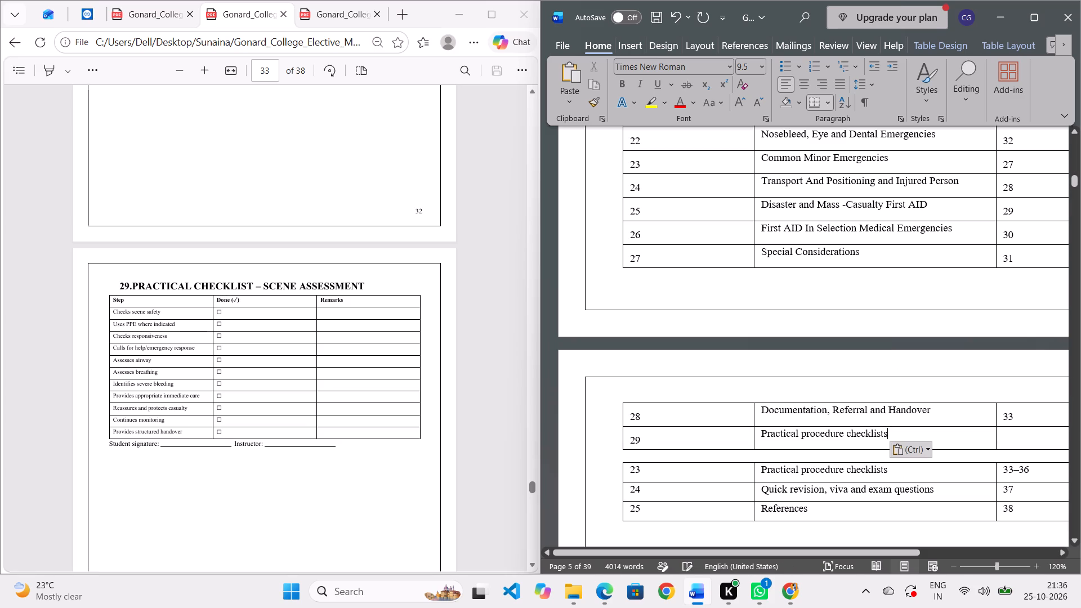
pyautogui.click(1014, 439)
pyautogui.write('34')
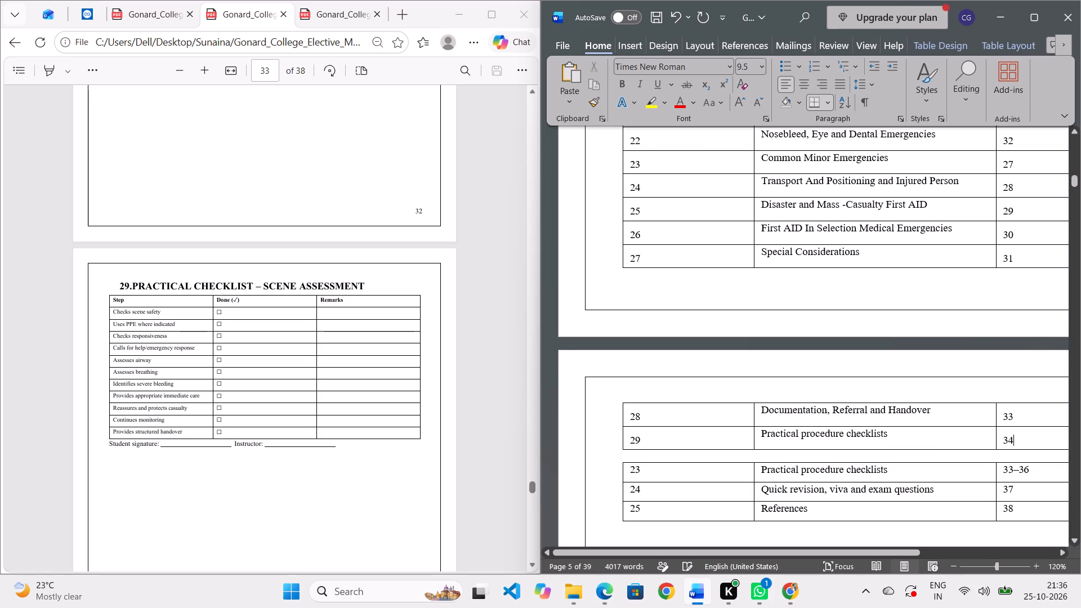
# Add row 30 below row 29, with the title "Quick revision, viva and exam questions" copied from old row 24 and page number 35.
pyautogui.scroll(-2, 953, 442)
pyautogui.moveTo(940, 411); pyautogui.dragTo(831, 410)
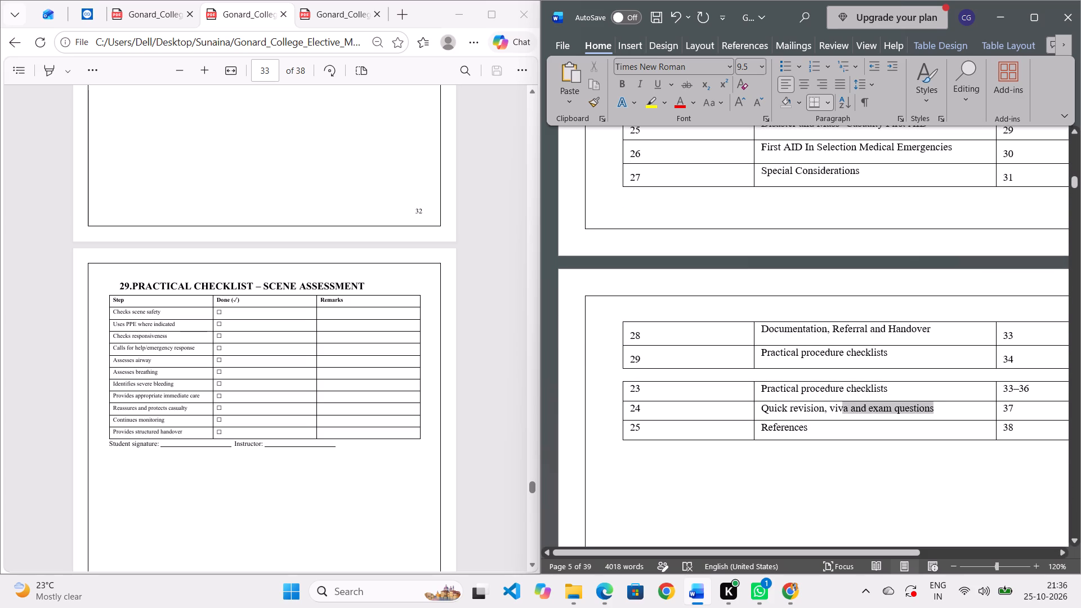
pyautogui.moveTo(831, 410); pyautogui.dragTo(767, 410)
pyautogui.hotkey('ctrl', 'c')
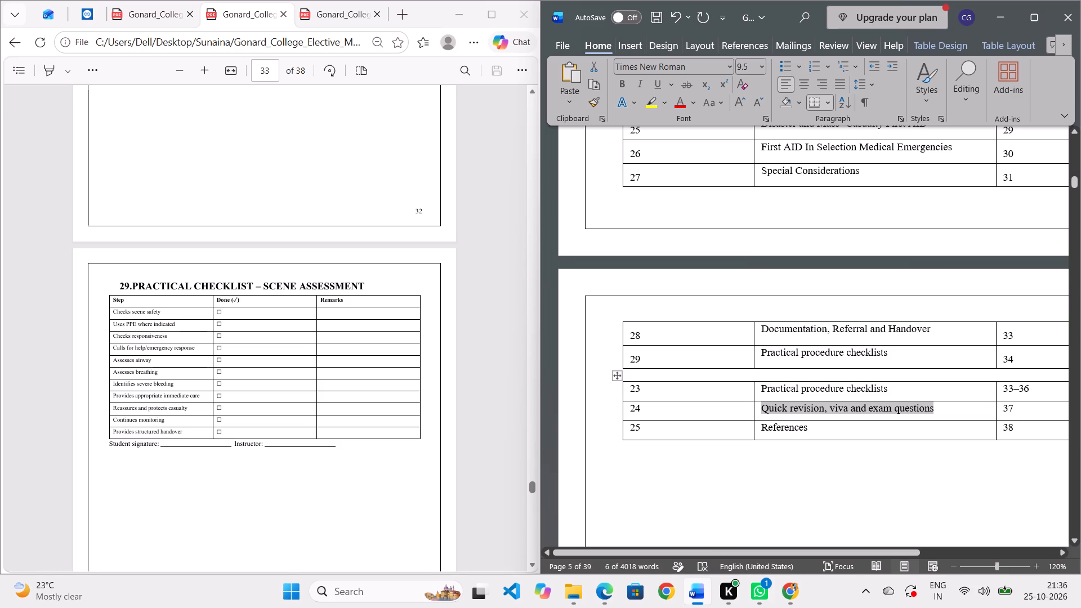
pyautogui.click(694, 354)
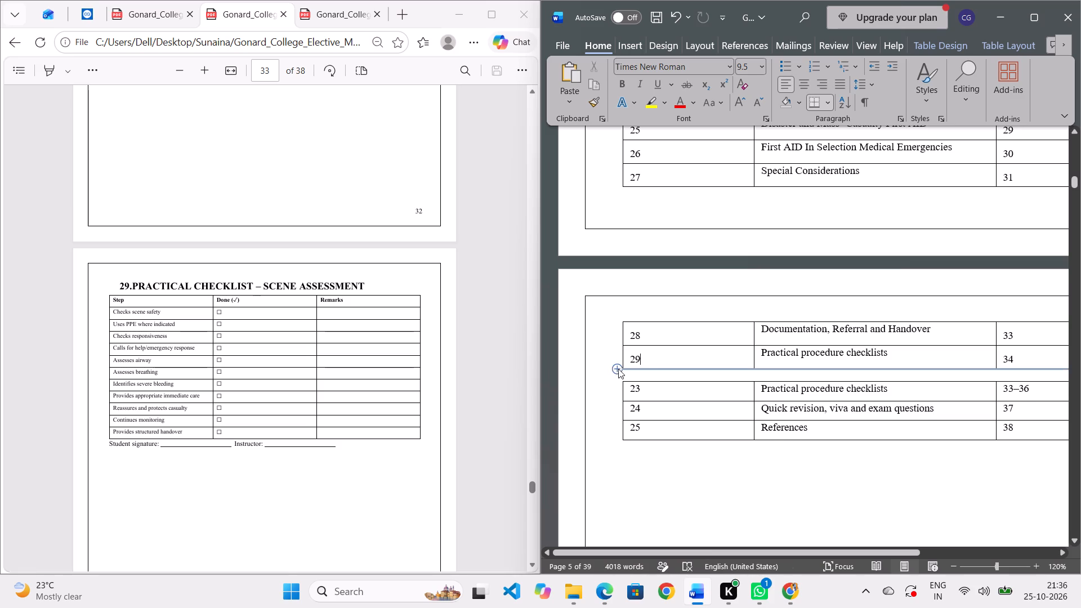
pyautogui.click(618, 369)
pyautogui.click(651, 376)
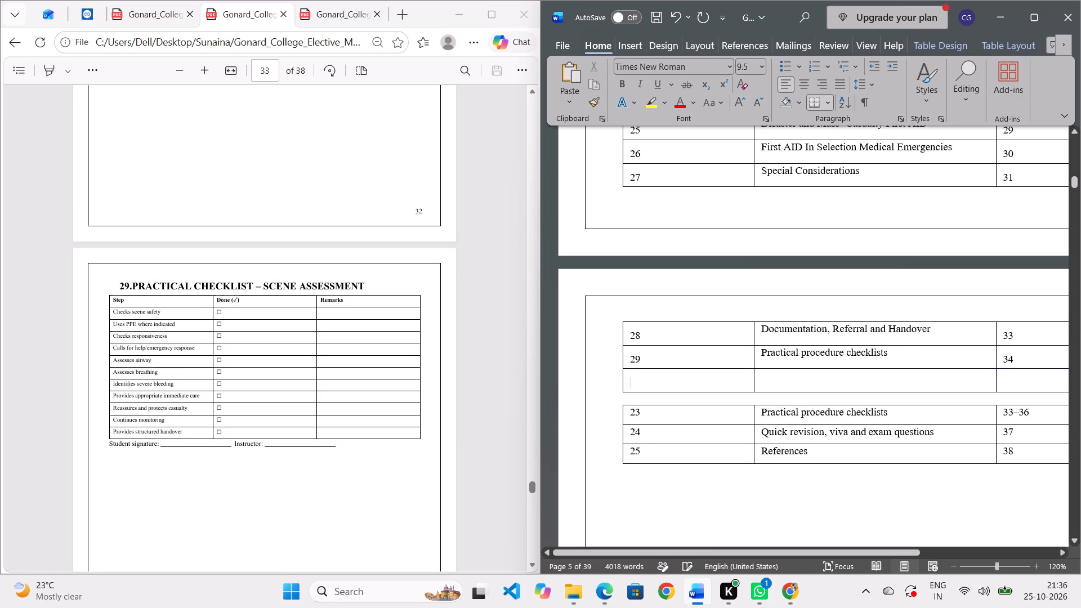
pyautogui.write('30')
pyautogui.click(788, 373)
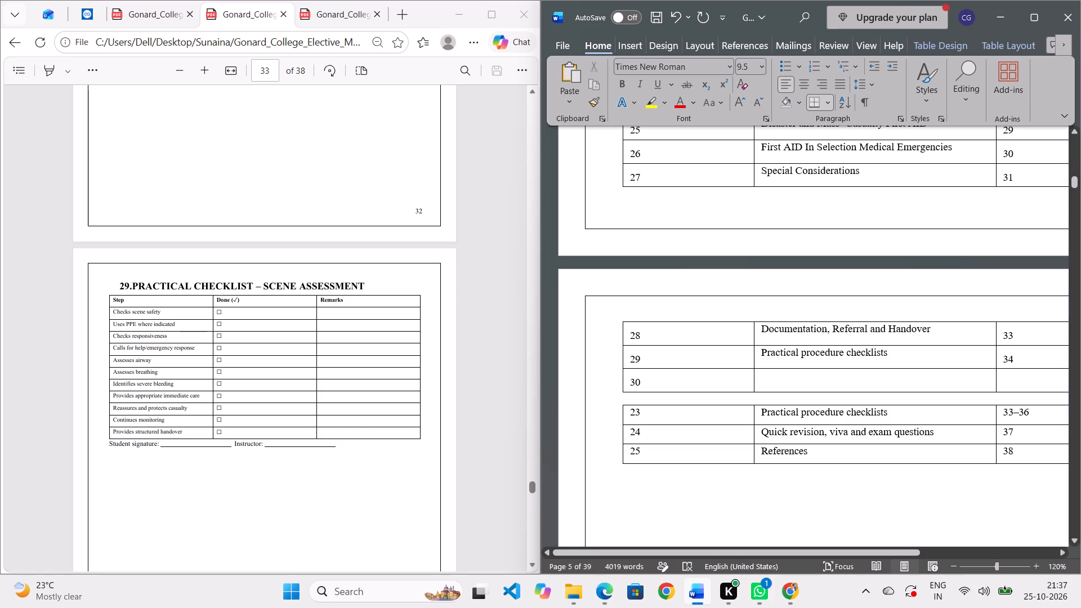
pyautogui.hotkey('ctrl', 'v')
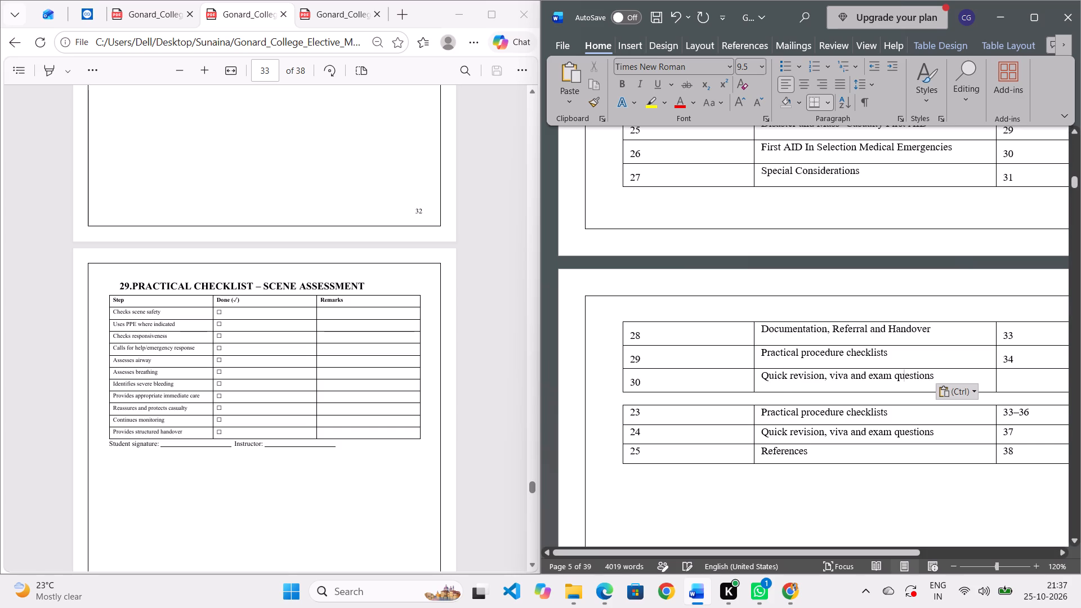
pyautogui.click(1015, 379)
pyautogui.write('35')
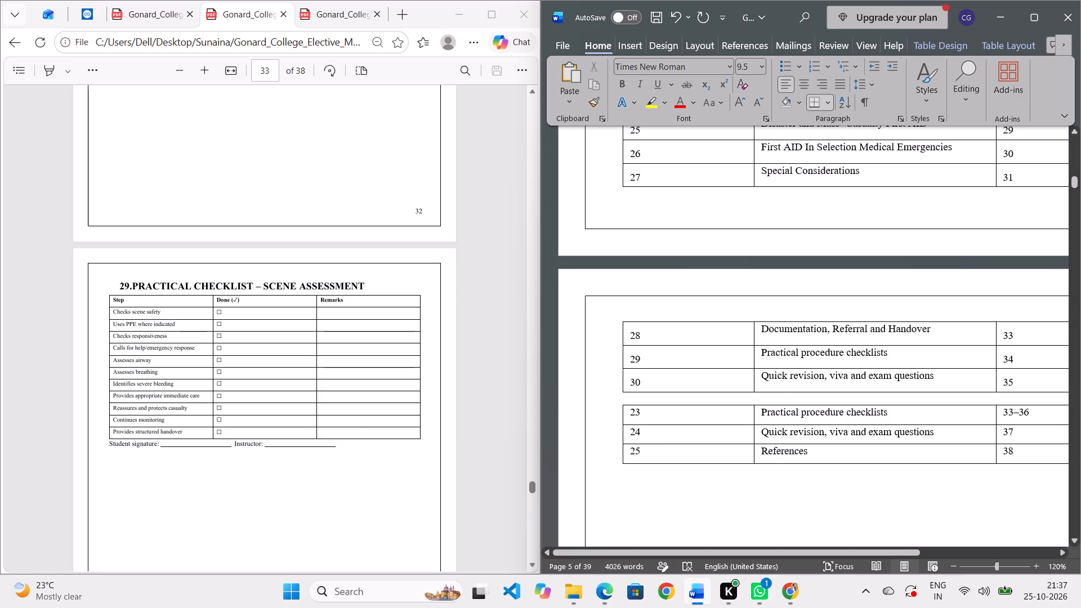
# Add row 31 below row 30, with the title "References" copied from old row 25 and page number 36.
pyautogui.moveTo(815, 457); pyautogui.dragTo(761, 452)
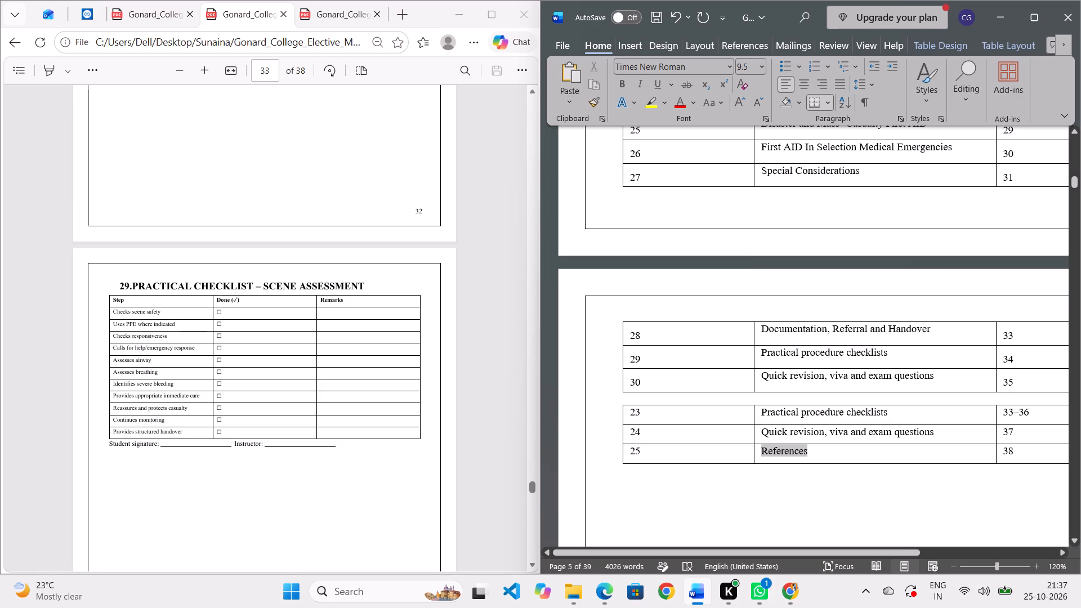
pyautogui.moveTo(761, 452); pyautogui.dragTo(760, 453)
pyautogui.hotkey('ctrl', 'c')
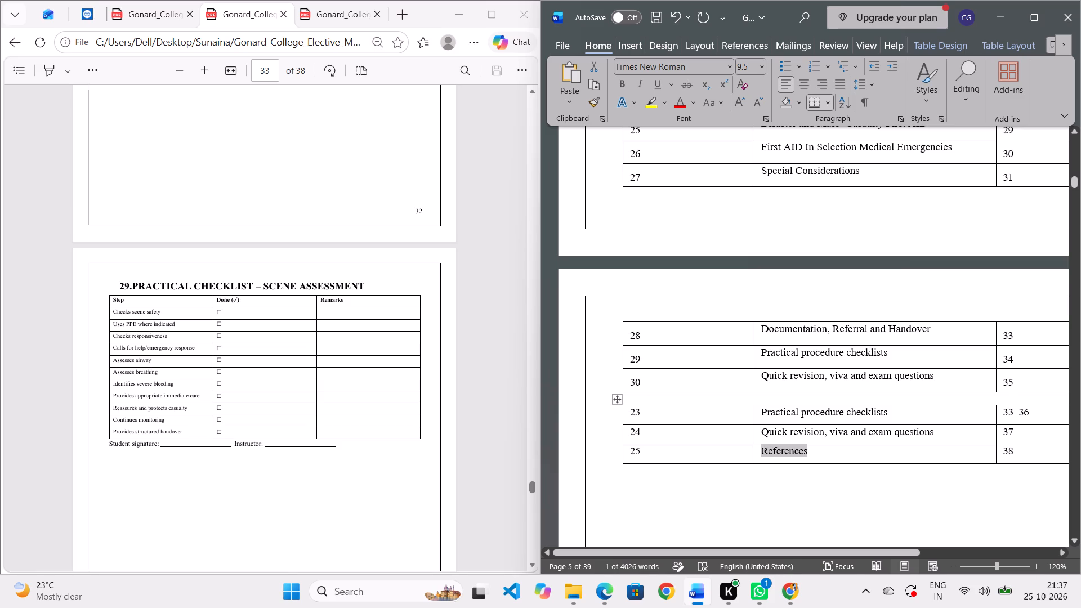
pyautogui.click(646, 381)
pyautogui.click(621, 392)
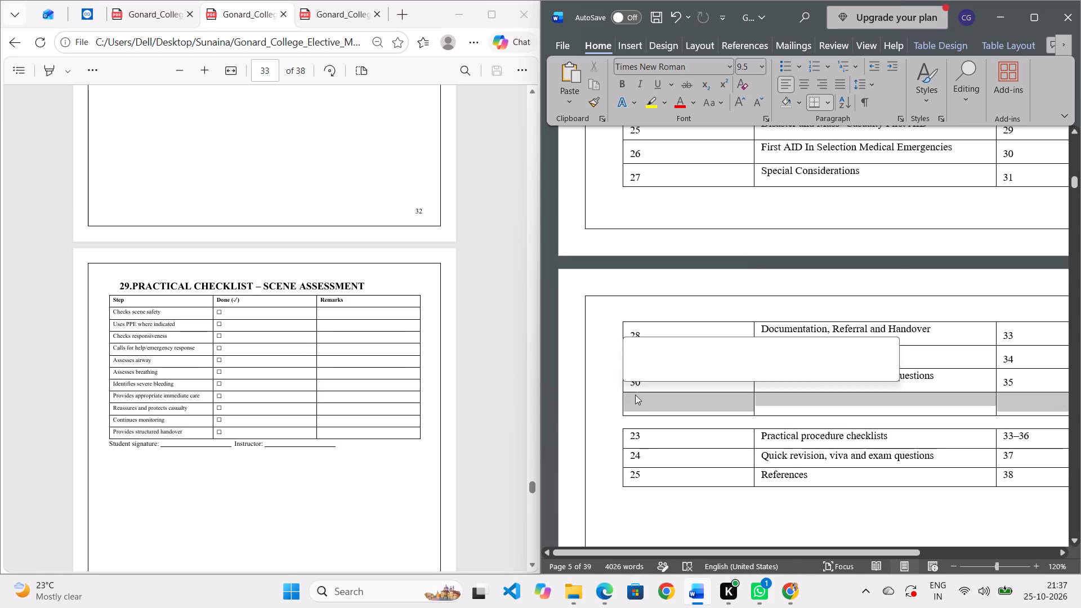
pyautogui.click(664, 406)
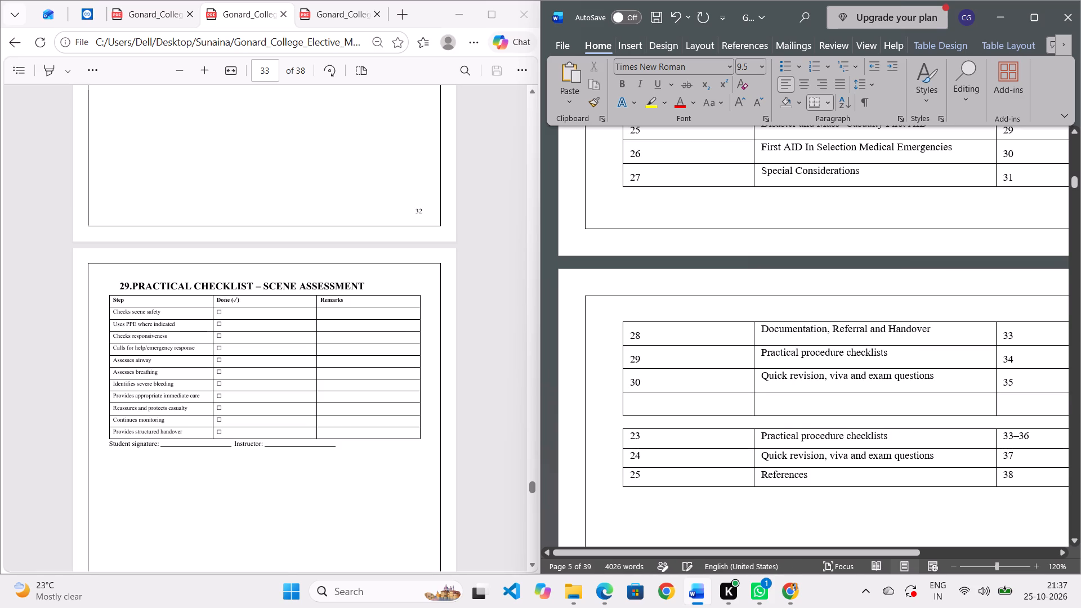
pyautogui.write('31')
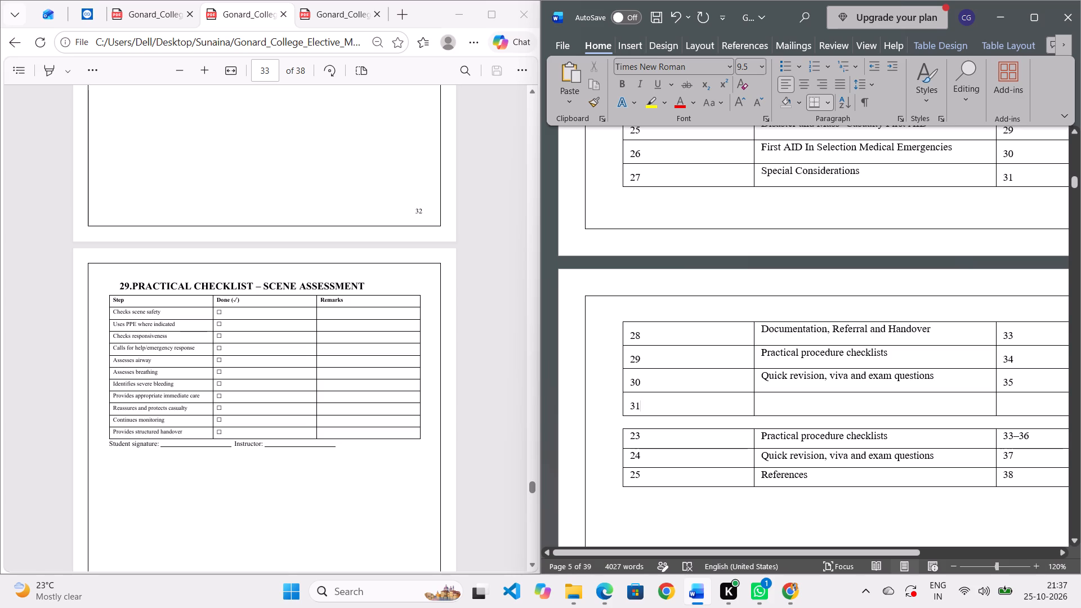
pyautogui.click(807, 398)
pyautogui.hotkey('ctrl', 'v')
pyautogui.click(1019, 404)
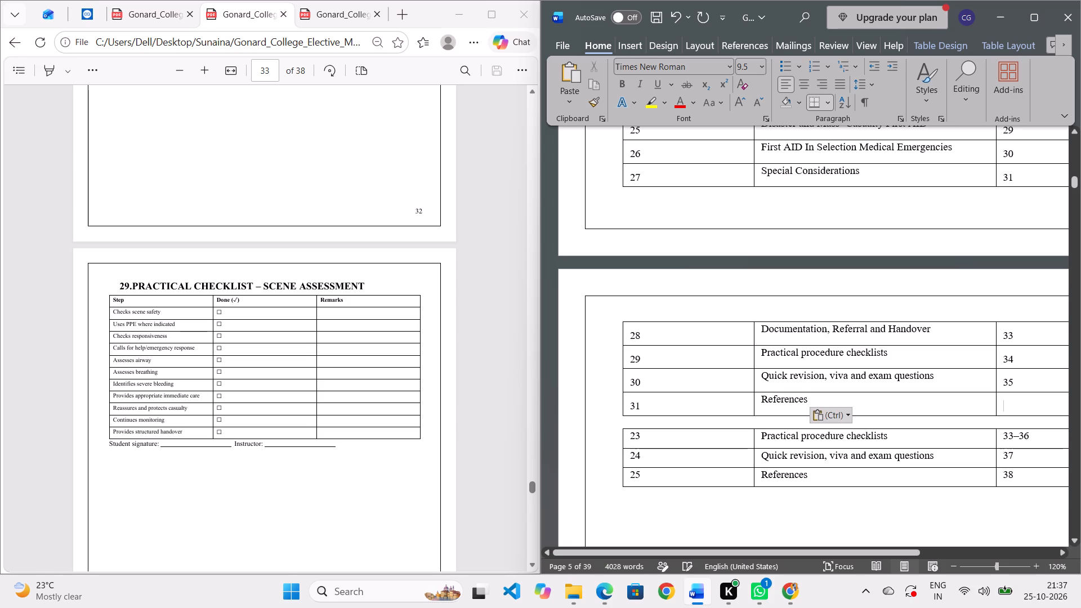
pyautogui.write('36')
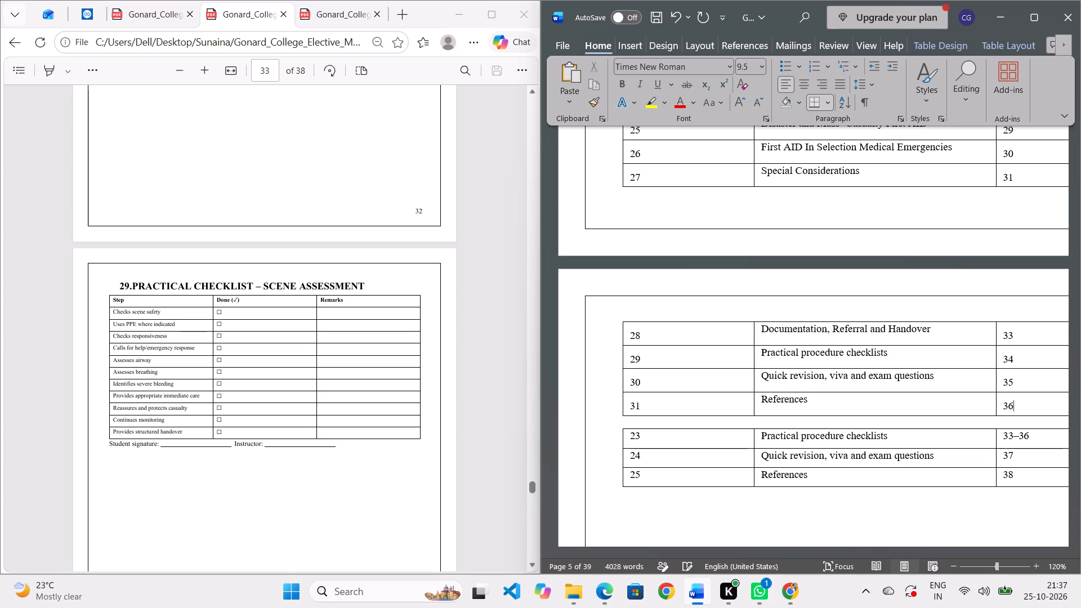
# Delete the leftover separate table with old rows 23 to 25 below row 31 of the contents table.
pyautogui.click(632, 458)
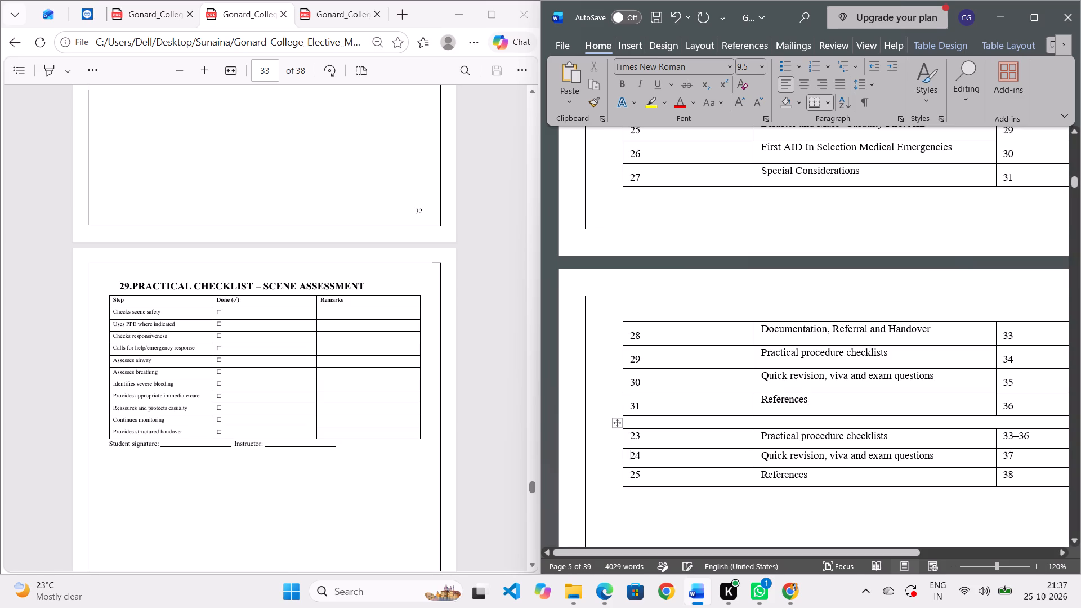
pyautogui.moveTo(1013, 491); pyautogui.dragTo(893, 451)
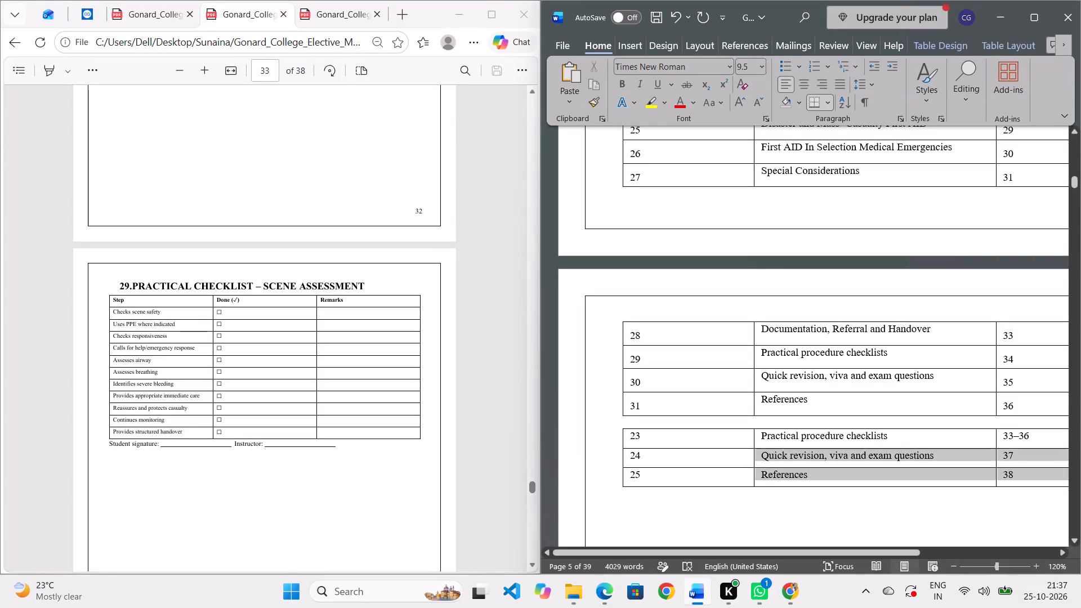
pyautogui.moveTo(893, 451); pyautogui.dragTo(778, 432)
pyautogui.press('BackSpace')
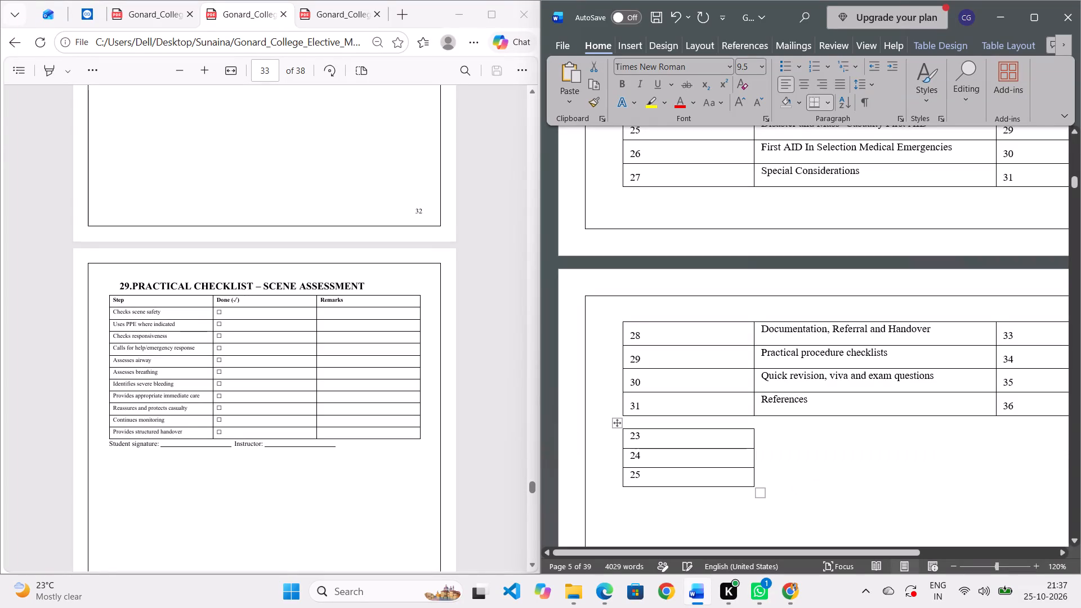
pyautogui.click(749, 462)
pyautogui.moveTo(763, 465); pyautogui.dragTo(646, 454)
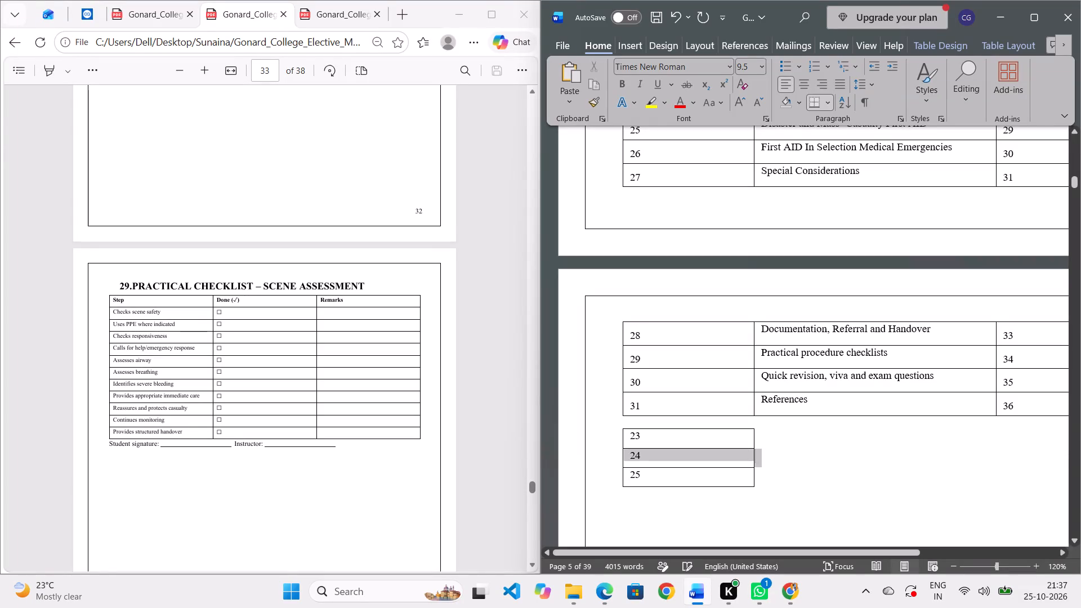
pyautogui.moveTo(646, 454); pyautogui.dragTo(626, 439)
pyautogui.press('BackSpace')
pyautogui.moveTo(773, 450); pyautogui.dragTo(773, 449)
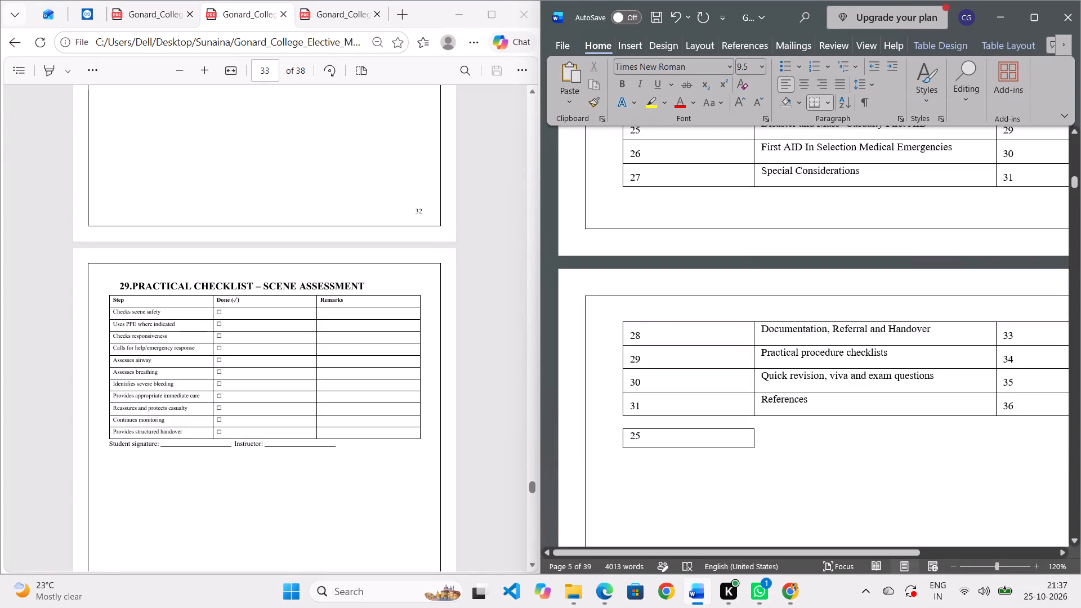
pyautogui.moveTo(773, 449); pyautogui.dragTo(649, 440)
pyautogui.press('BackSpace')
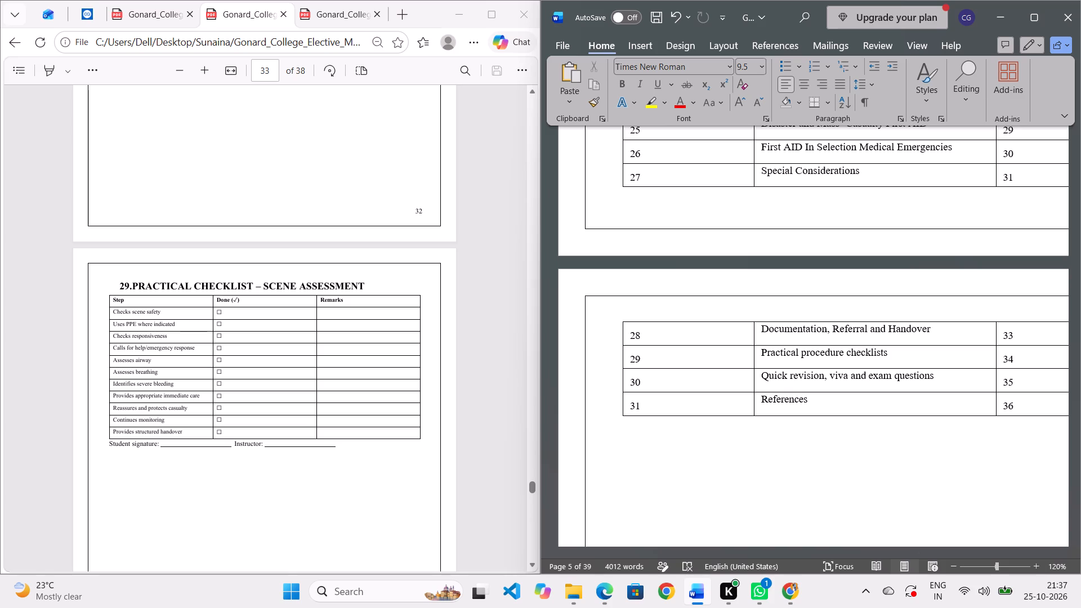
# Review the last rows of the contents table and the pages following it up to the "Introduction to First Aid" chapter.
pyautogui.scroll(4, 787, 350)
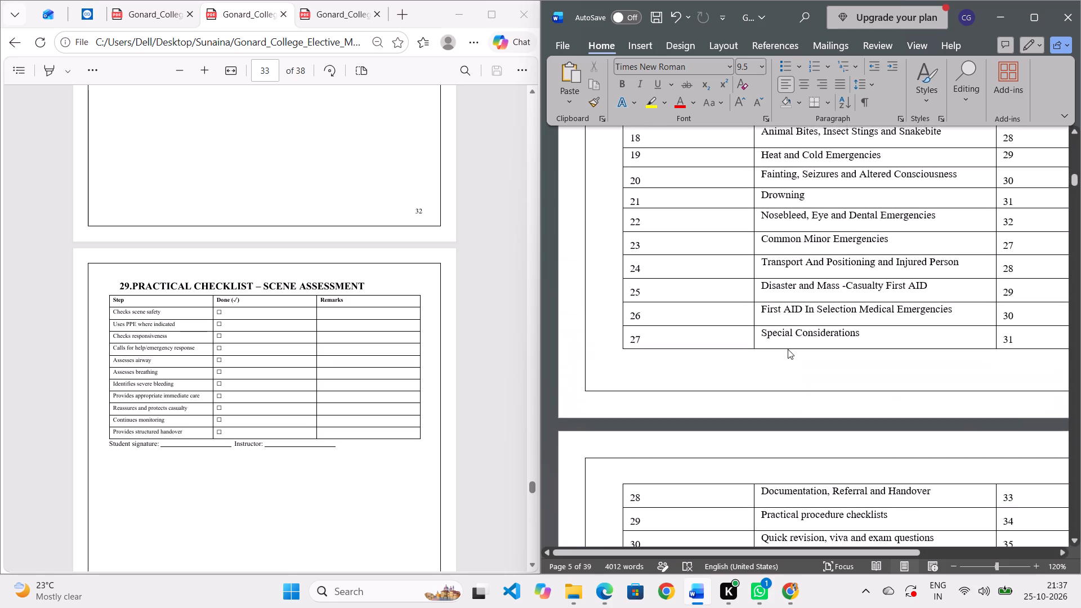
pyautogui.scroll(12, 788, 349)
pyautogui.scroll(-10, 788, 349)
pyautogui.scroll(1, 788, 349)
pyautogui.scroll(-6, 788, 349)
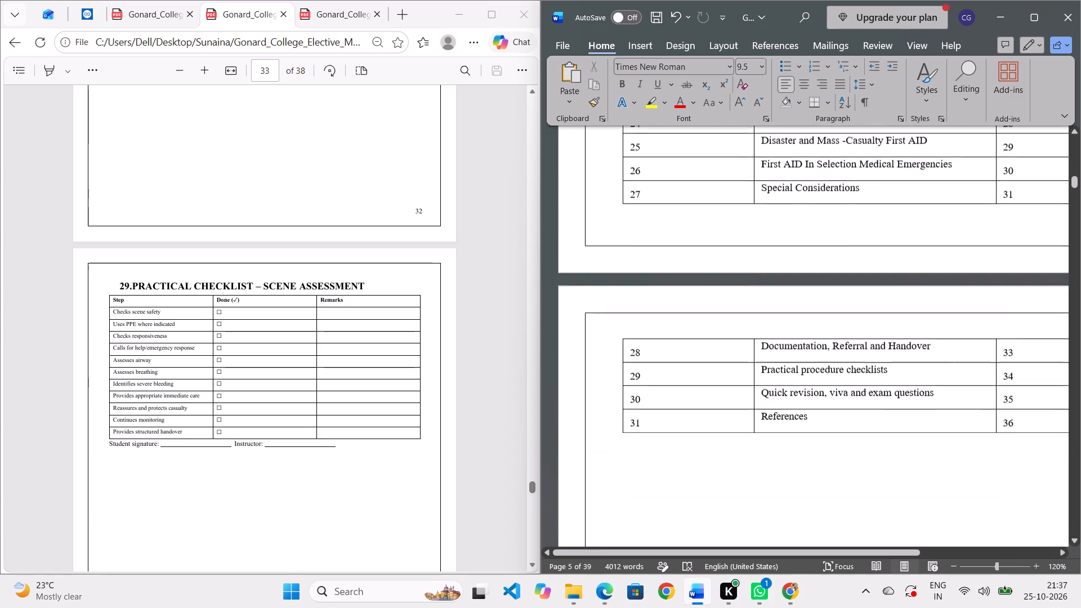
pyautogui.scroll(-12, 788, 349)
pyautogui.scroll(-15, 788, 349)
pyautogui.scroll(5, 788, 349)
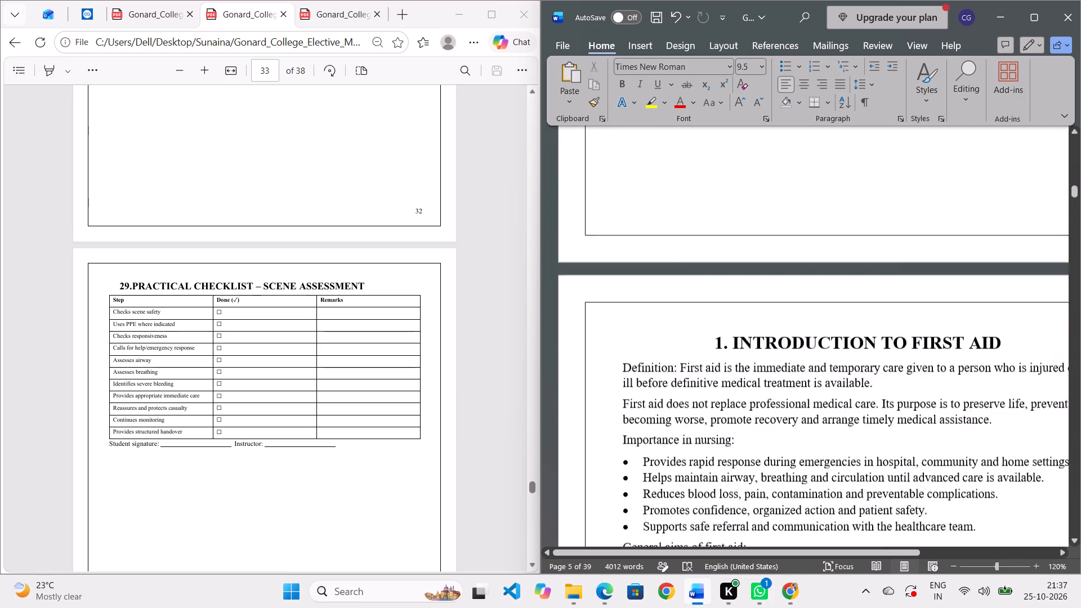
# Set the page number of row 1, "Introduction, meaning and objectives", in the INDEX table to 6.
pyautogui.scroll(20, 788, 349)
pyautogui.scroll(-1, 788, 349)
pyautogui.scroll(13, 788, 349)
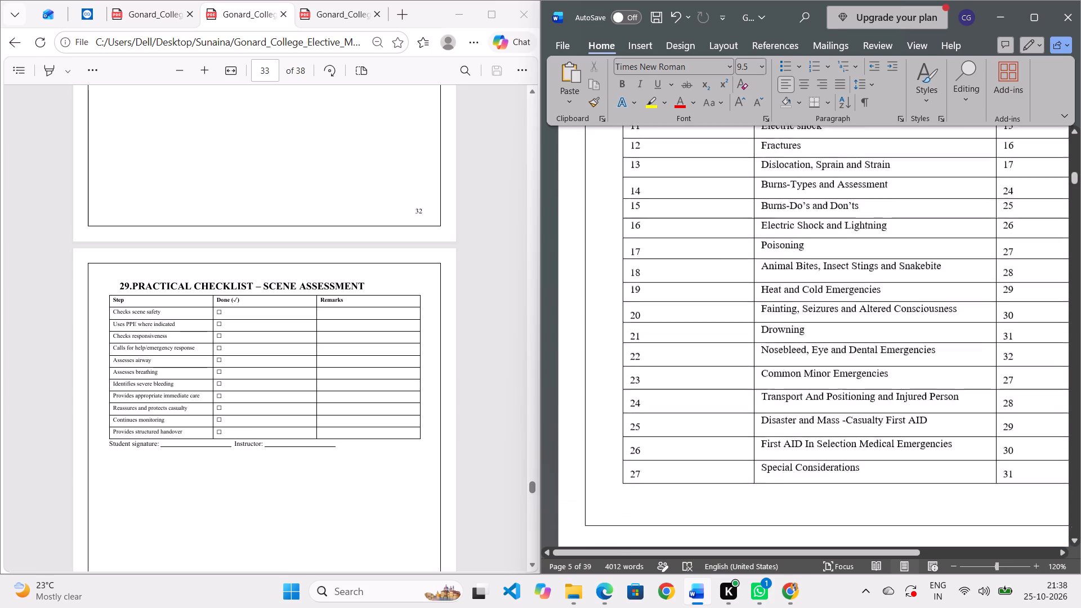
pyautogui.scroll(4, 788, 349)
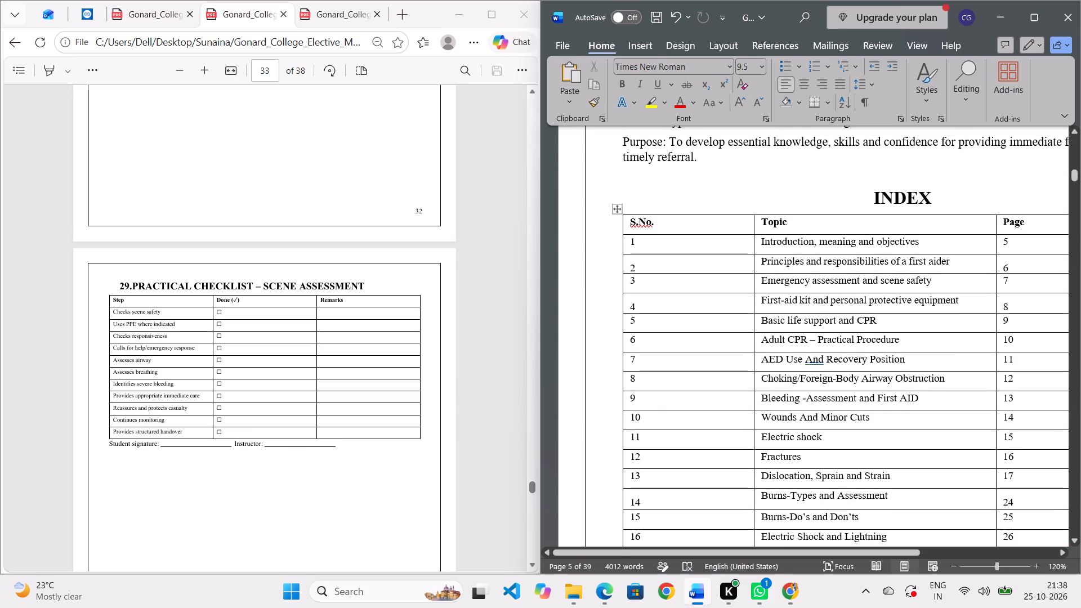
pyautogui.click(1013, 244)
pyautogui.press('Insert')
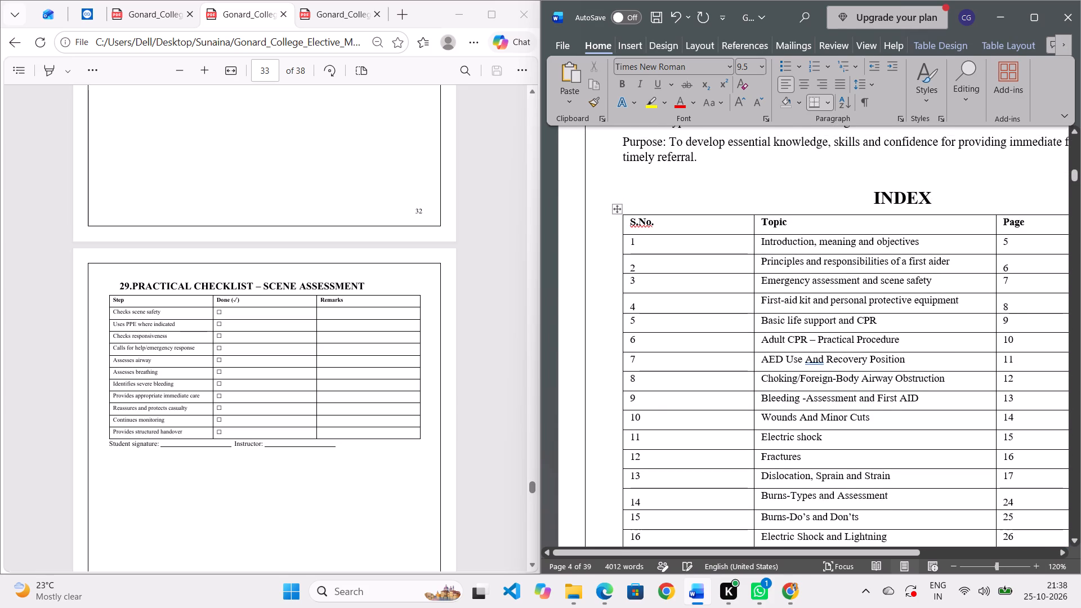
pyautogui.press('6')
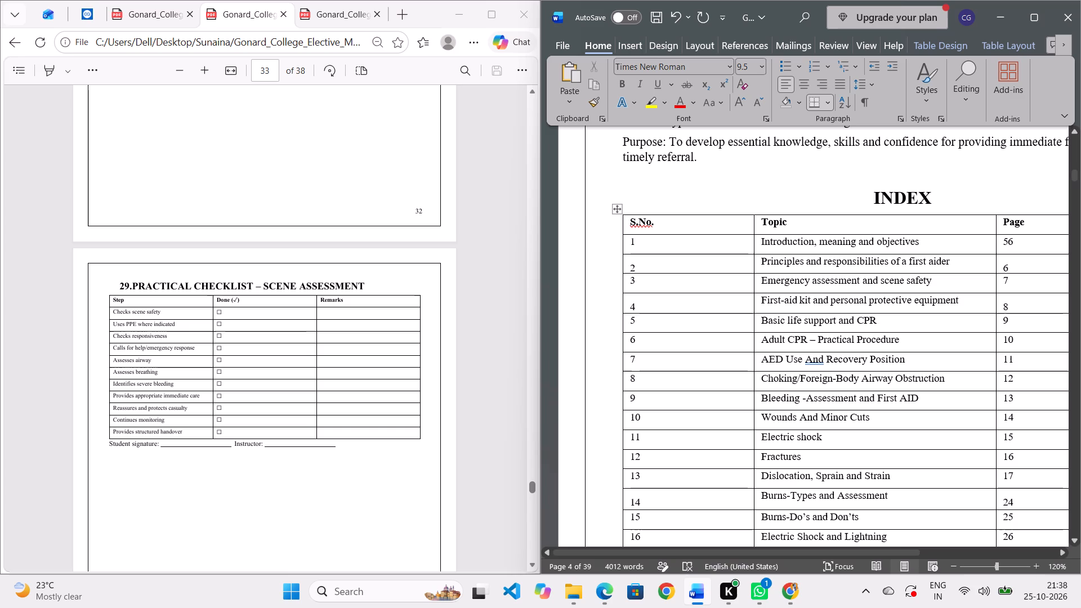
pyautogui.press('BackSpace')
pyautogui.press('BackSpace')
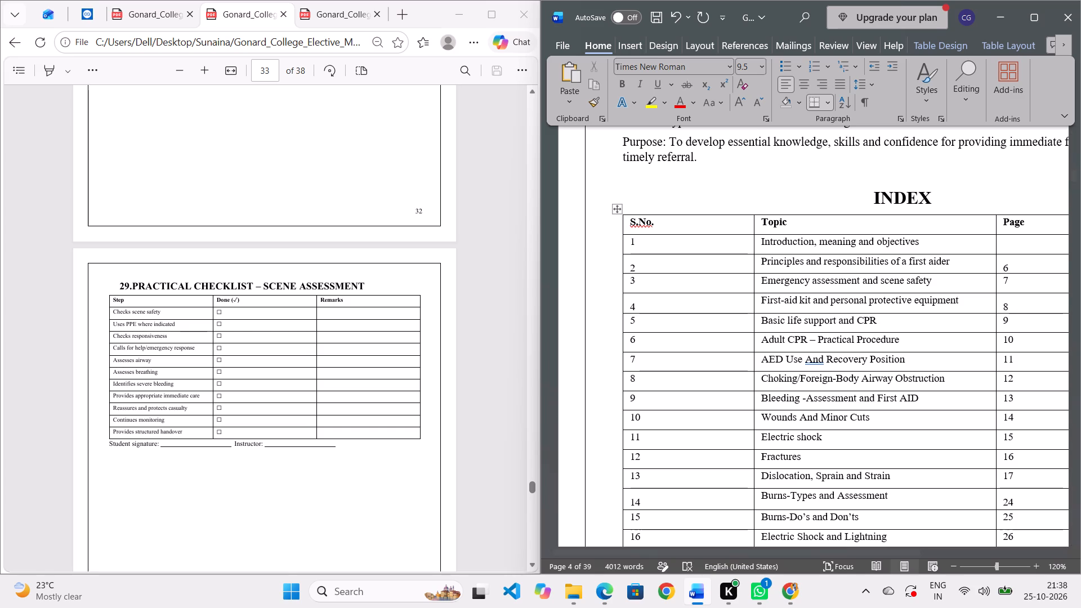
pyautogui.press('6')
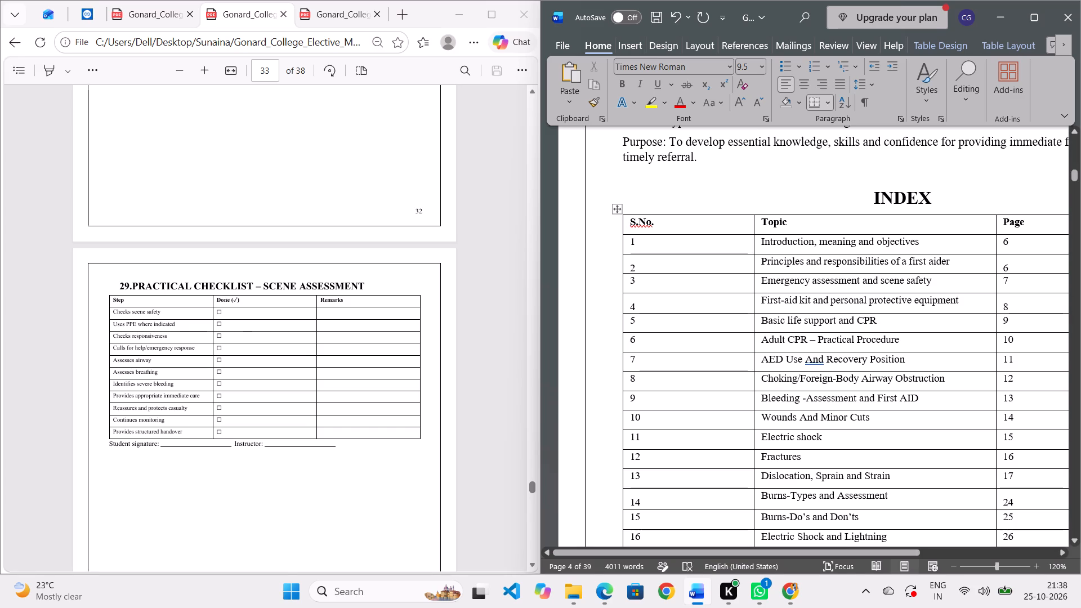
# Renumber the pages of INDEX rows 2 to 4, from the first aider's responsibilities to the first-aid kit, as 7, 8 and 9.
pyautogui.click(1020, 266)
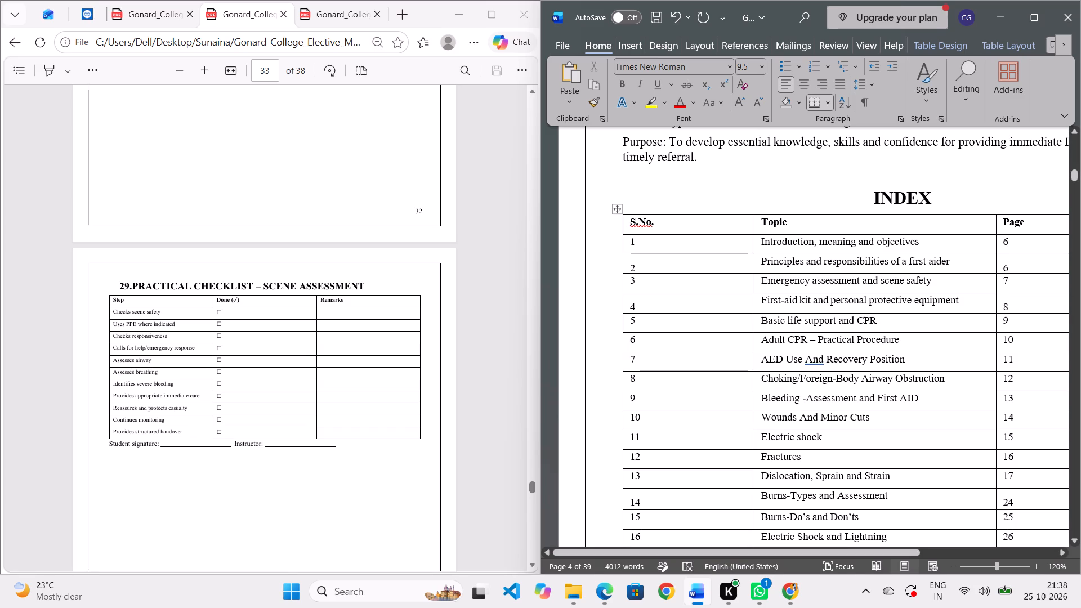
pyautogui.press('BackSpace')
pyautogui.press('7')
pyautogui.click(1030, 286)
pyautogui.press('BackSpace')
pyautogui.press('8')
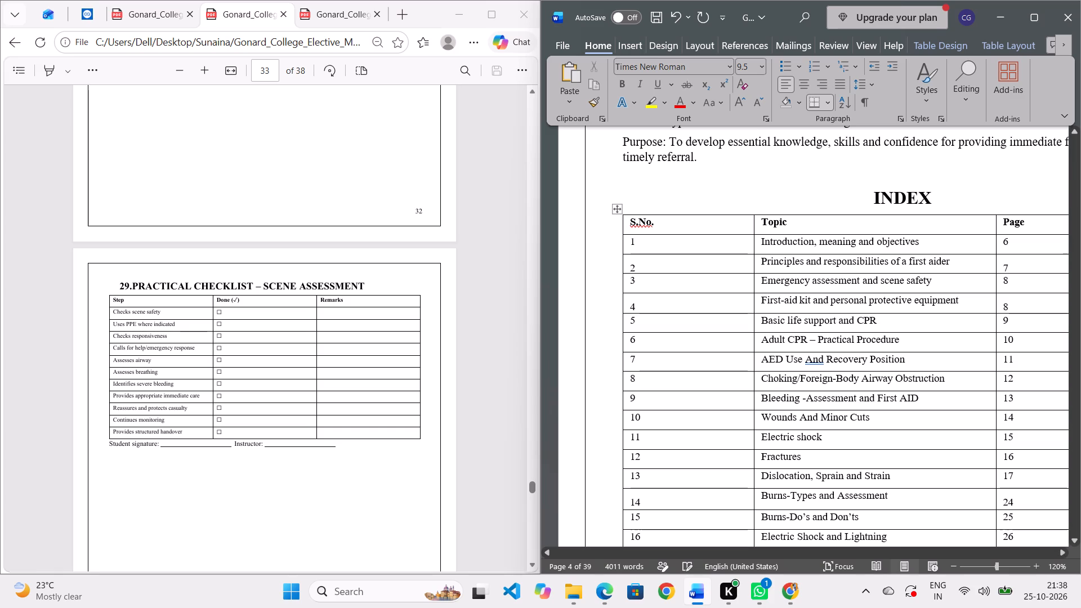
pyautogui.click(1016, 307)
pyautogui.press('BackSpace')
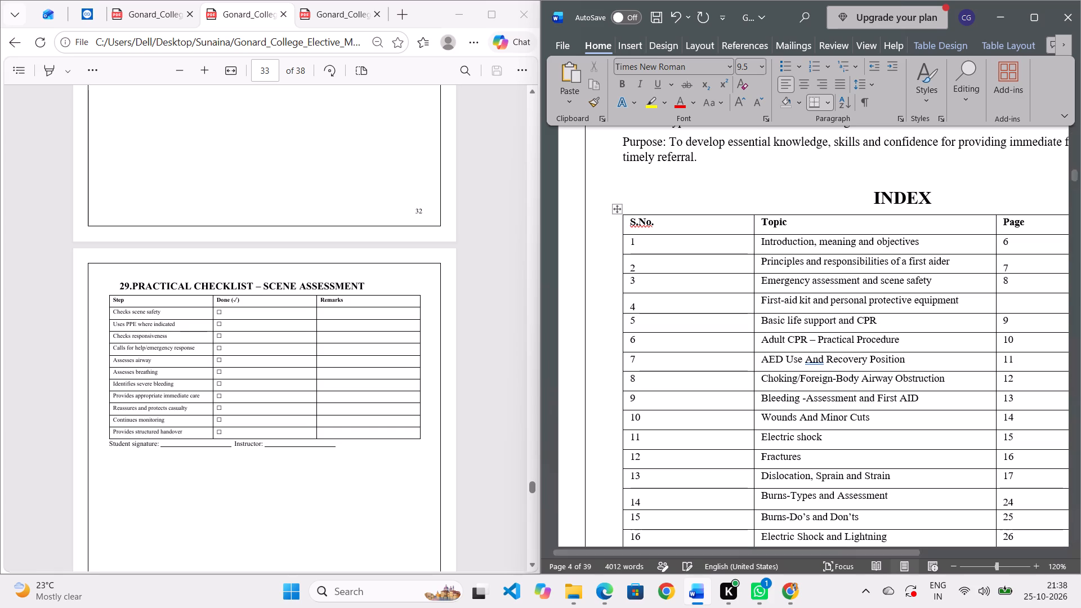
pyautogui.press('9')
# Renumber the pages of INDEX rows 5 to 8, from Basic life support to Choking, as 10, 11, 12 and 13.
pyautogui.click(1015, 325)
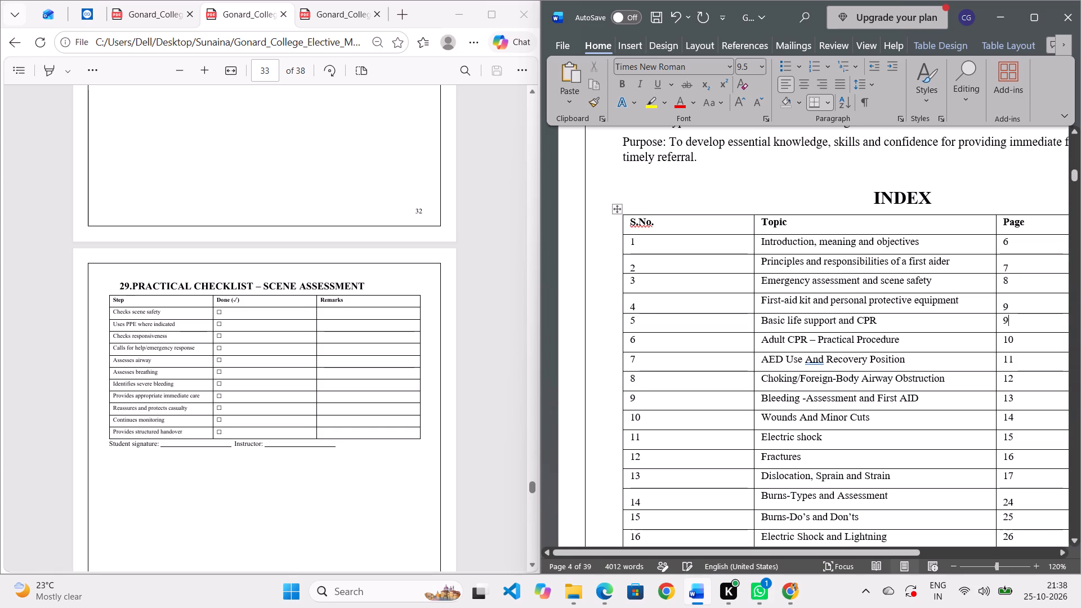
pyautogui.press('BackSpace')
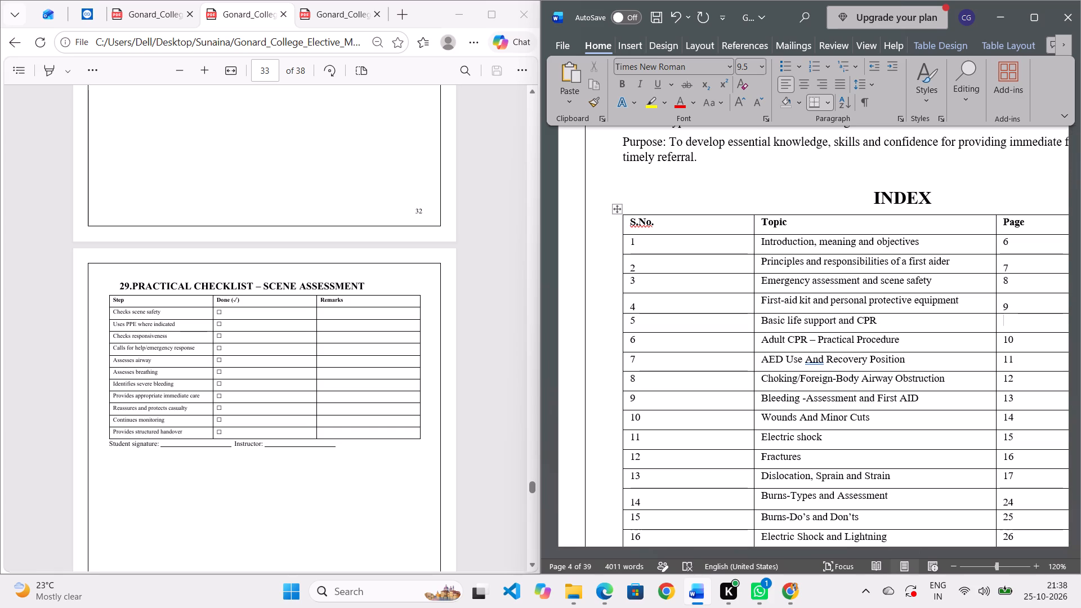
pyautogui.write('10')
pyautogui.click(1016, 339)
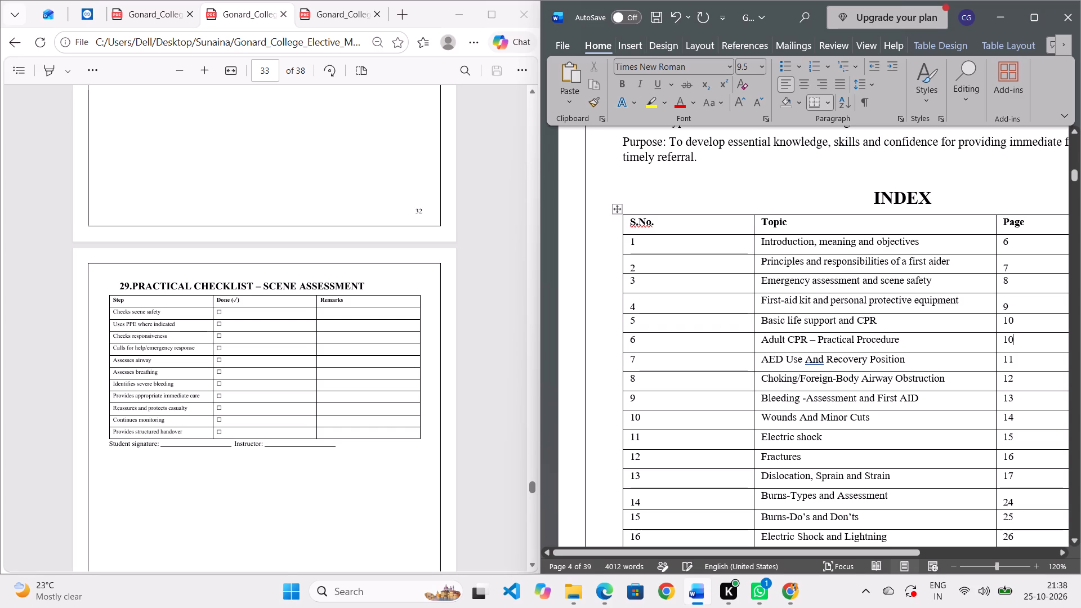
pyautogui.press('BackSpace')
pyautogui.press('1')
pyautogui.click(1019, 361)
pyautogui.press('BackSpace')
pyautogui.press('2')
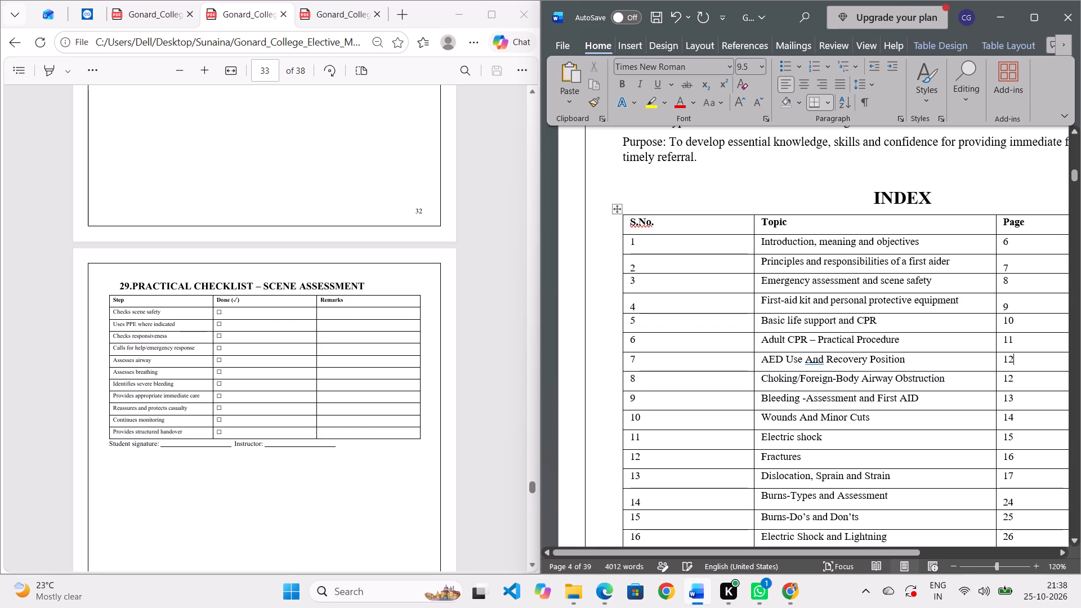
pyautogui.click(1025, 379)
pyautogui.press('BackSpace')
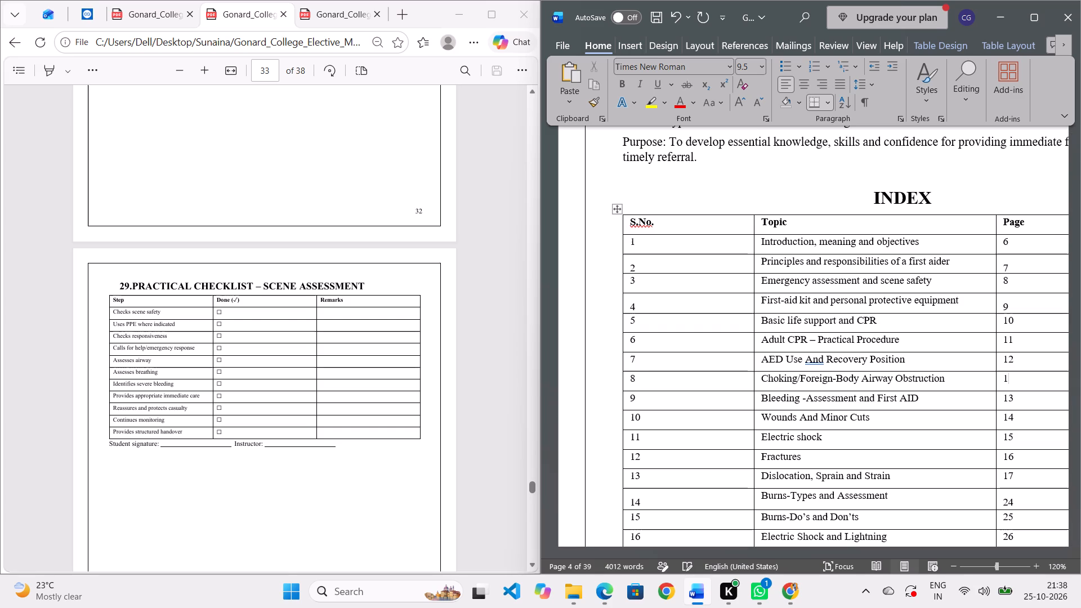
pyautogui.press('3')
# Renumber the pages of INDEX rows 9 to 12, from Bleeding to Fractures, as 14, 15, 16 and 17.
pyautogui.click(1021, 395)
pyautogui.press('BackSpace')
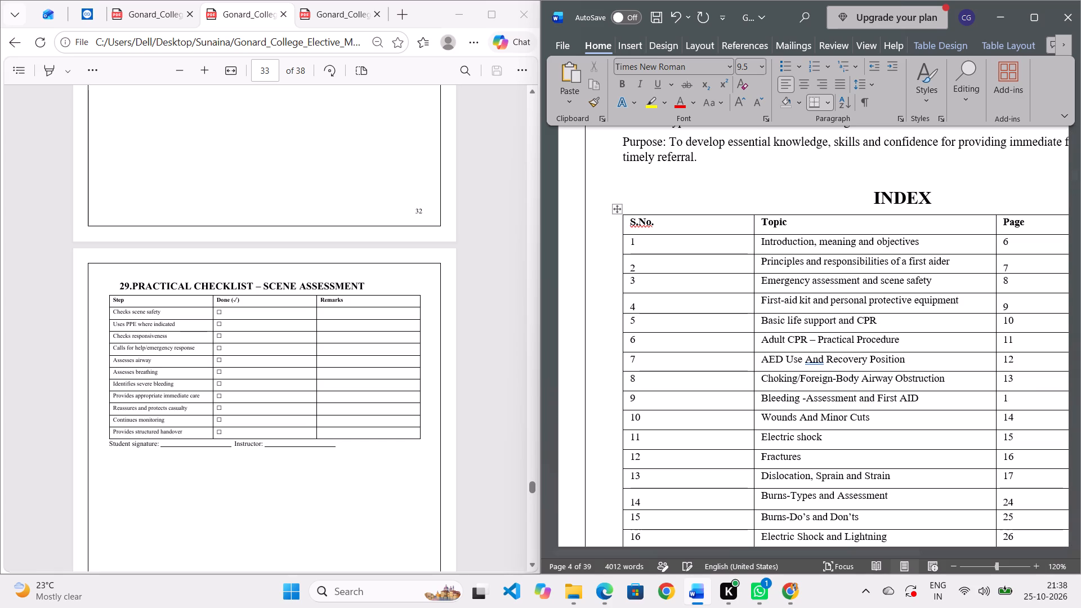
pyautogui.press('4')
pyautogui.click(1022, 414)
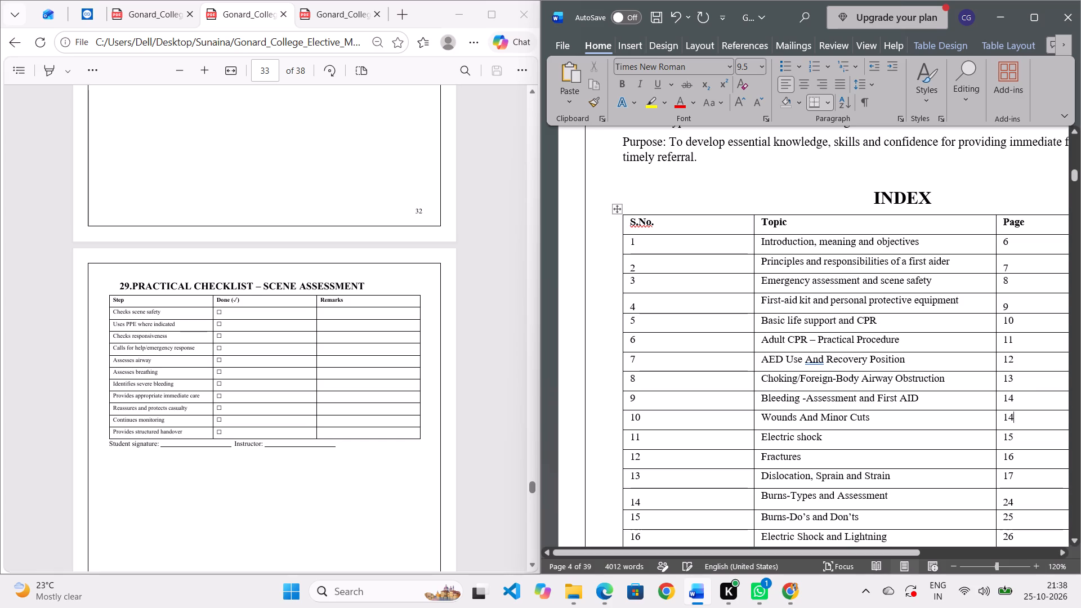
pyautogui.press('BackSpace')
pyautogui.press('5')
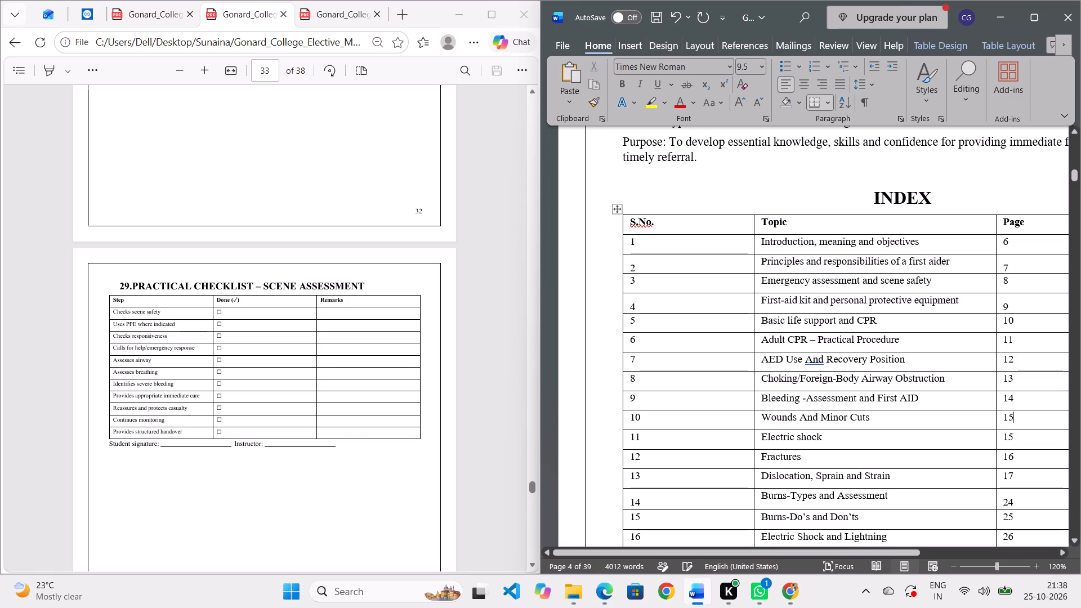
pyautogui.click(1021, 435)
pyautogui.press('BackSpace')
pyautogui.press('6')
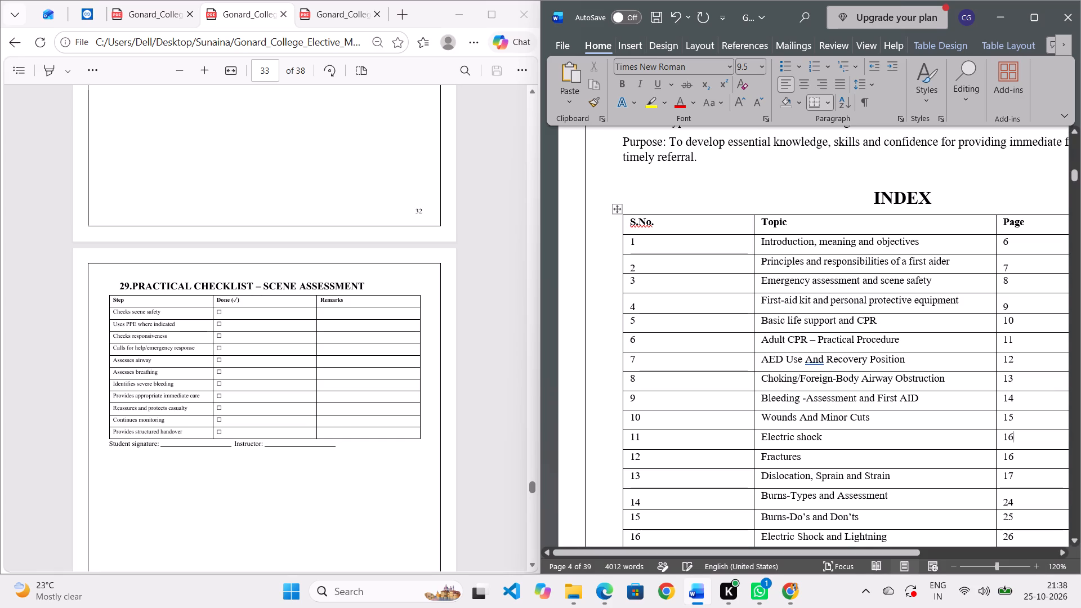
pyautogui.click(1020, 452)
pyautogui.press('BackSpace')
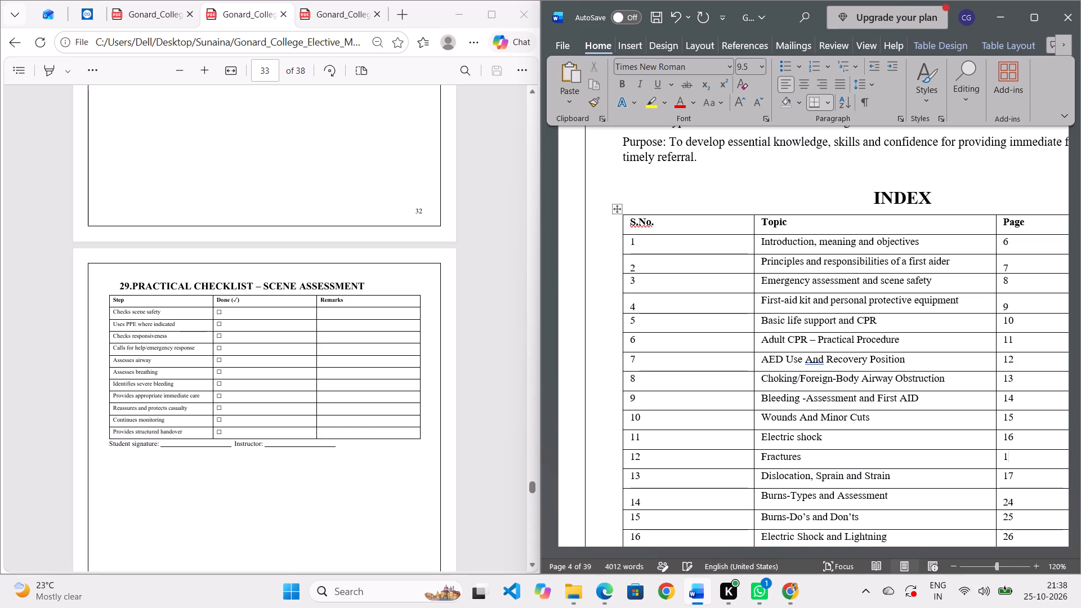
pyautogui.press('7')
# Renumber the pages of INDEX rows 13 to 15, from Dislocation to Burns-Do's and Don'ts, as 18, 19 and 20.
pyautogui.click(1022, 473)
pyautogui.press('BackSpace')
pyautogui.press('8')
pyautogui.scroll(-2, 1044, 445)
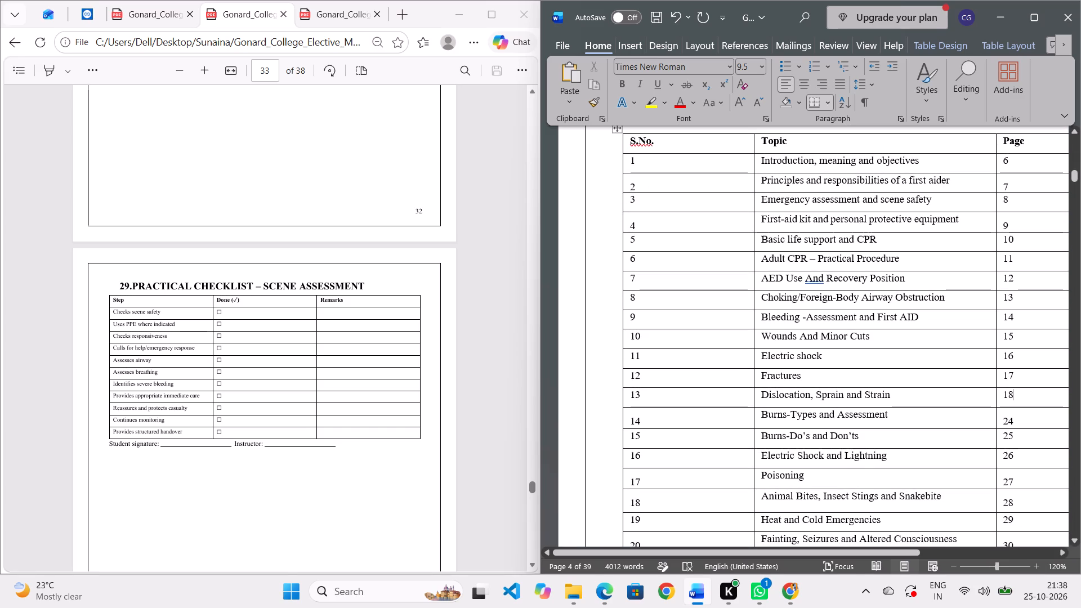
pyautogui.click(1033, 426)
pyautogui.press('BackSpace')
pyautogui.press('BackSpace')
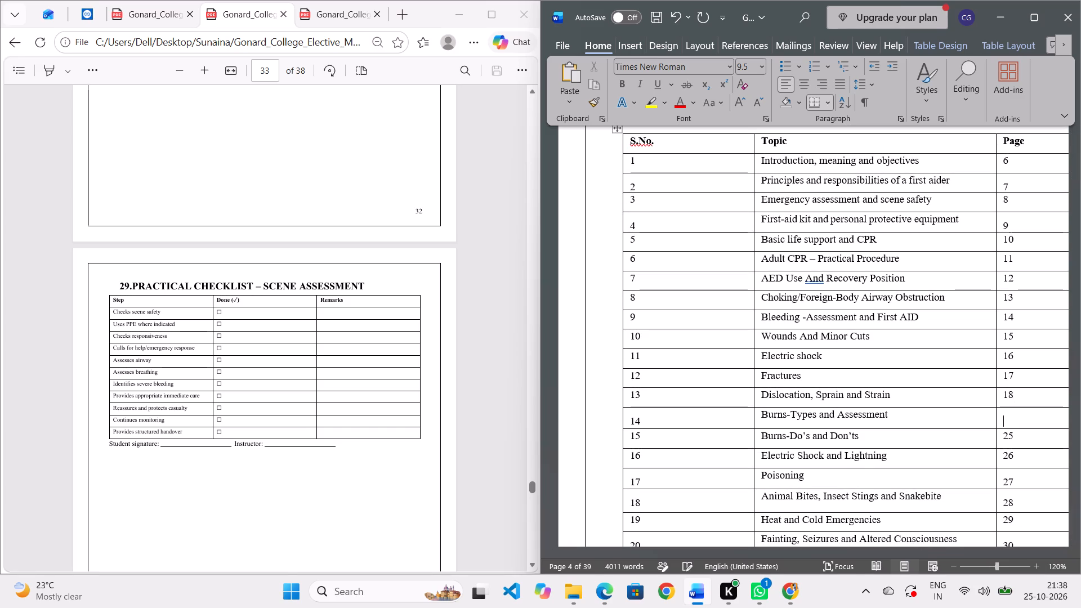
pyautogui.write('19')
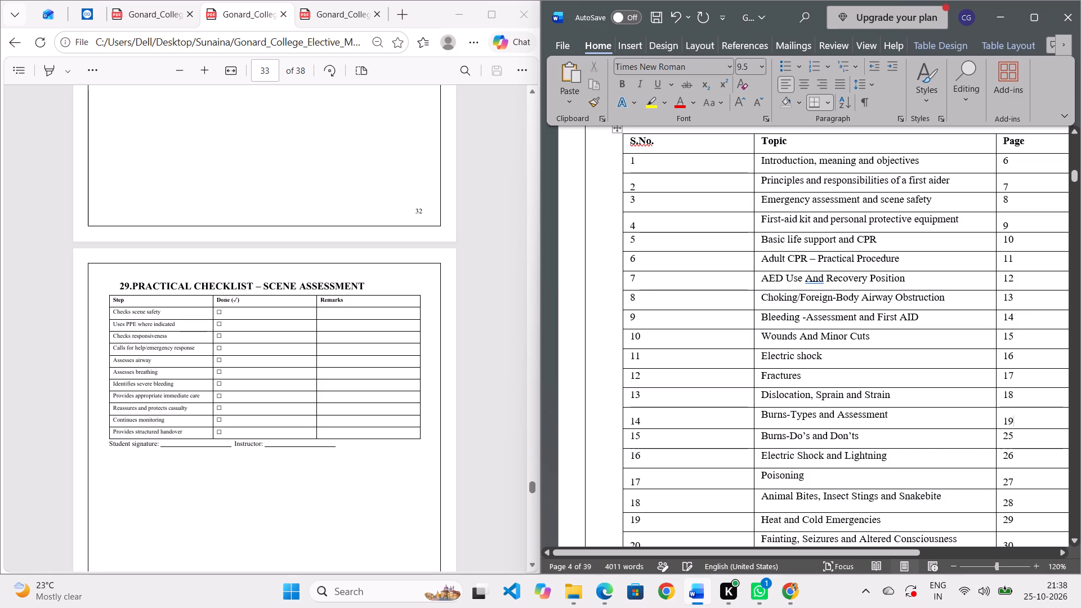
pyautogui.click(1022, 437)
pyautogui.press('BackSpace')
pyautogui.press('BackSpace')
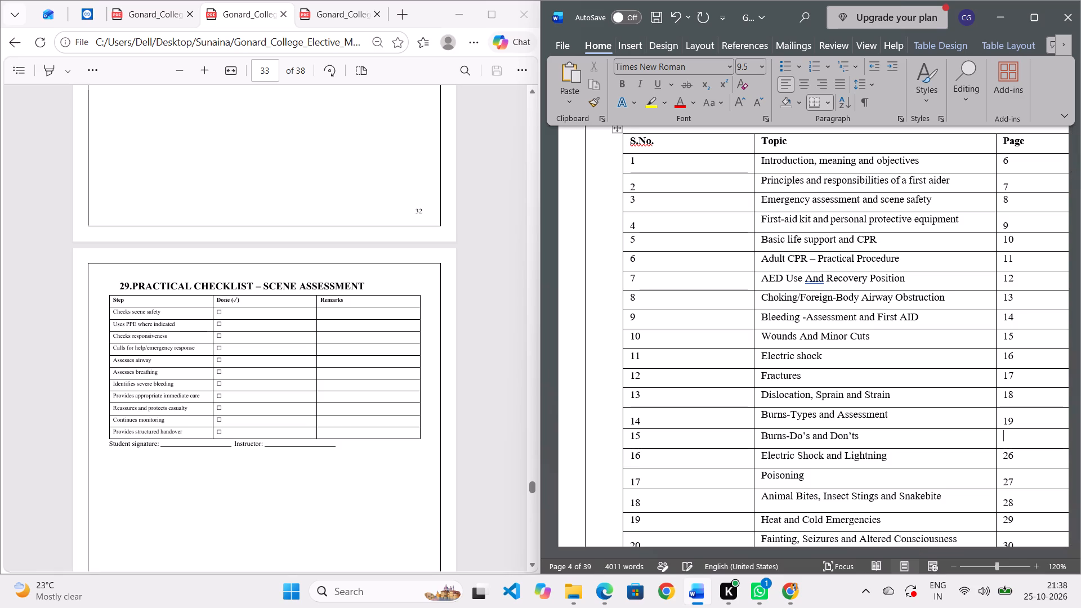
pyautogui.write('20')
# Renumber the pages of INDEX rows 16 to 18, from Electric Shock and Lightning to Animal Bites, as 21, 22 and 23.
pyautogui.click(1024, 451)
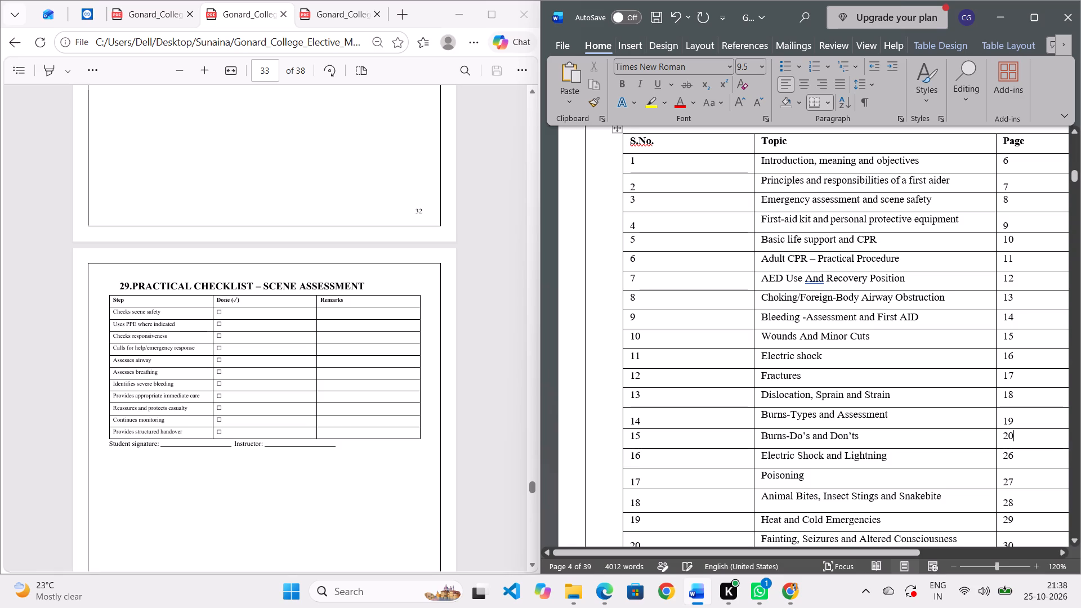
pyautogui.press('BackSpace')
pyautogui.press('BackSpace')
pyautogui.write('21')
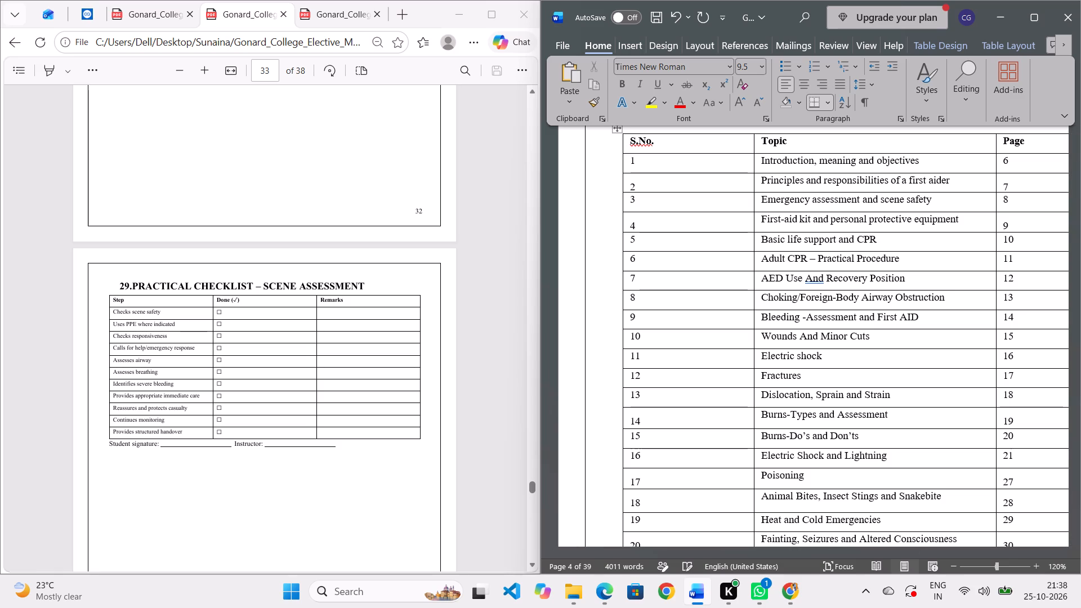
pyautogui.click(1025, 475)
pyautogui.press('BackSpace')
pyautogui.press('2')
pyautogui.click(1025, 499)
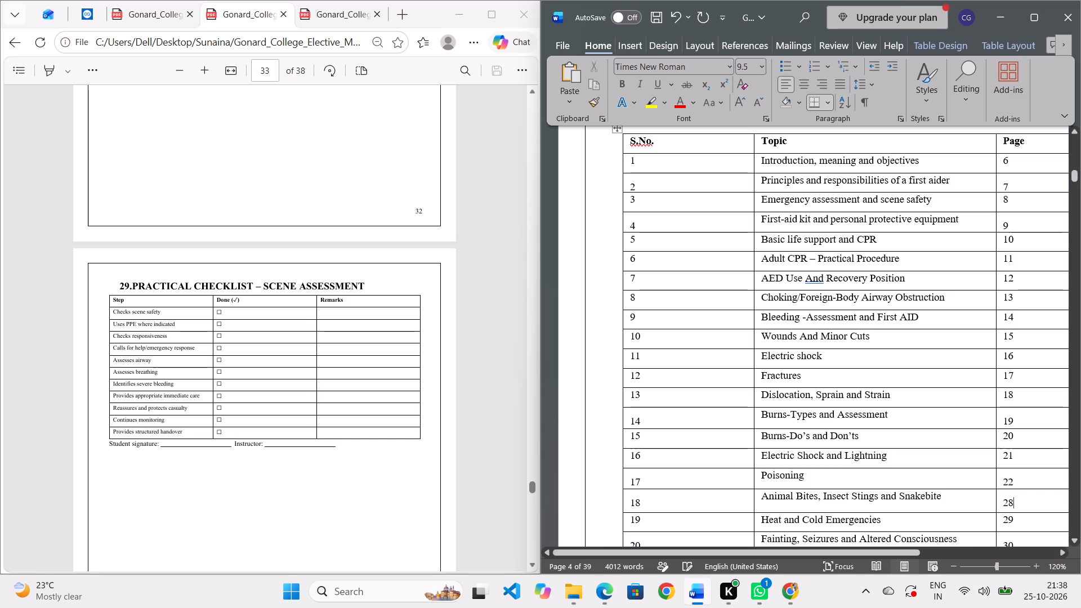
pyautogui.press('BackSpace')
pyautogui.press('3')
# Set the page number of INDEX row 19, "Heat and Cold Emergencies", to 24.
pyautogui.scroll(-4, 1017, 451)
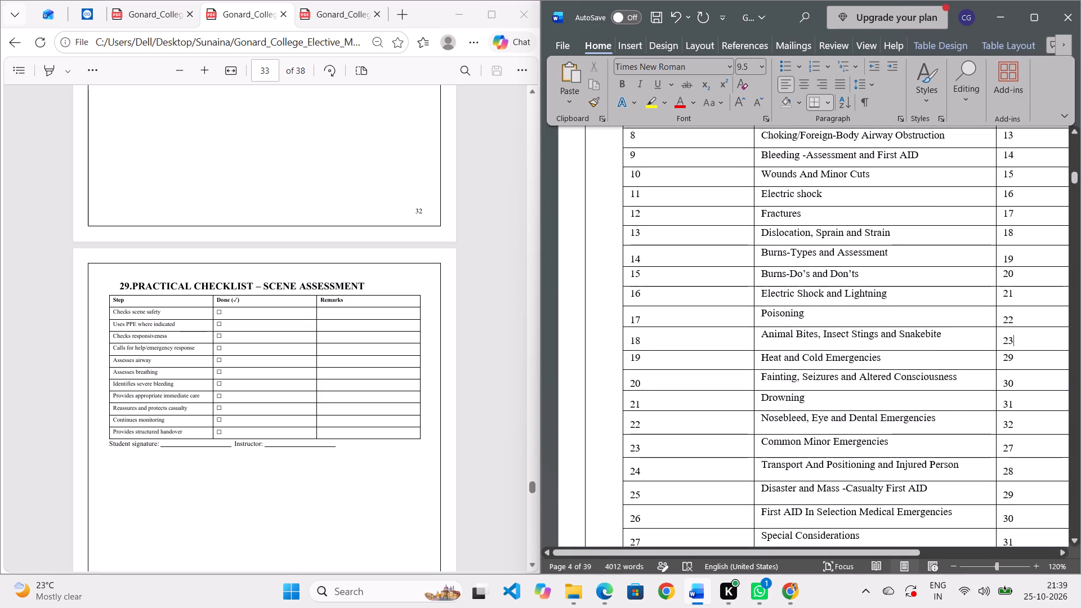
pyautogui.click(1019, 359)
pyautogui.press('BackSpace')
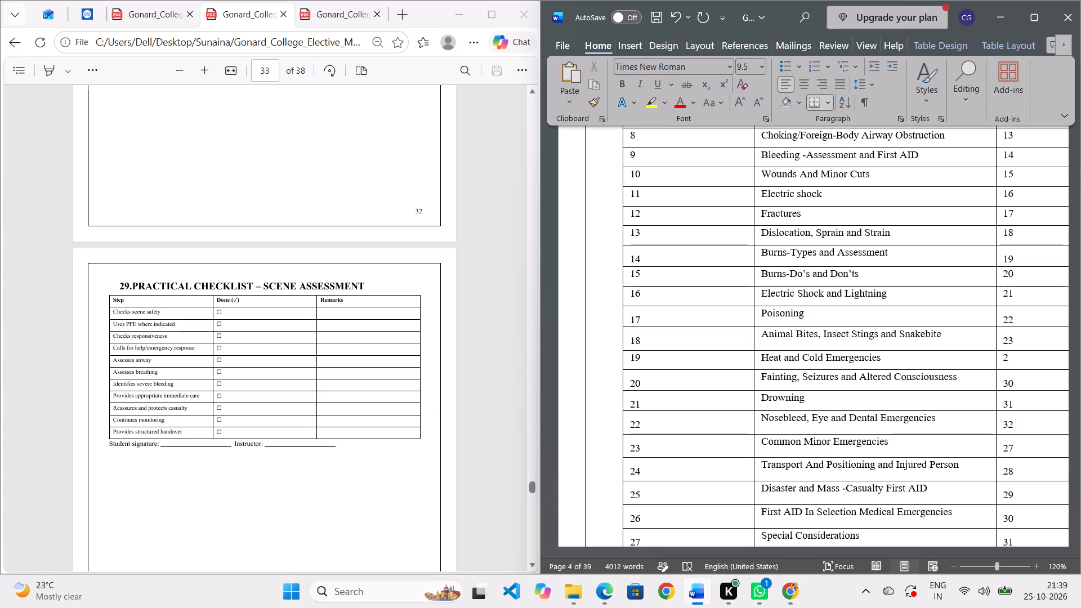
pyautogui.press('4')
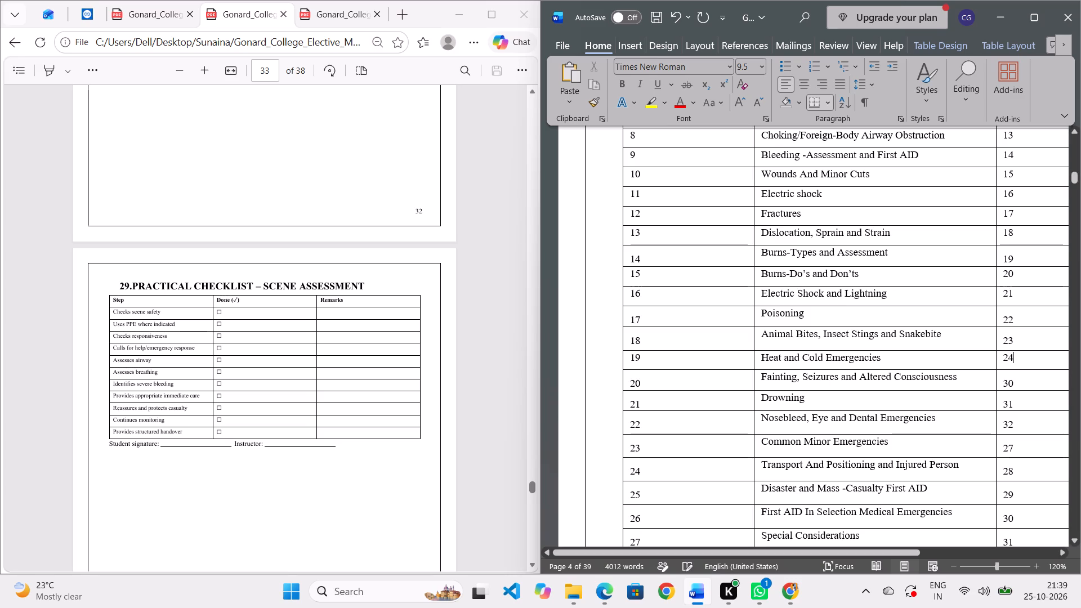
# Renumber the pages of INDEX rows 20 to 22, from Fainting to Nosebleed, Eye and Dental Emergencies, as 25, 26 and 27.
pyautogui.click(1017, 388)
pyautogui.press('BackSpace')
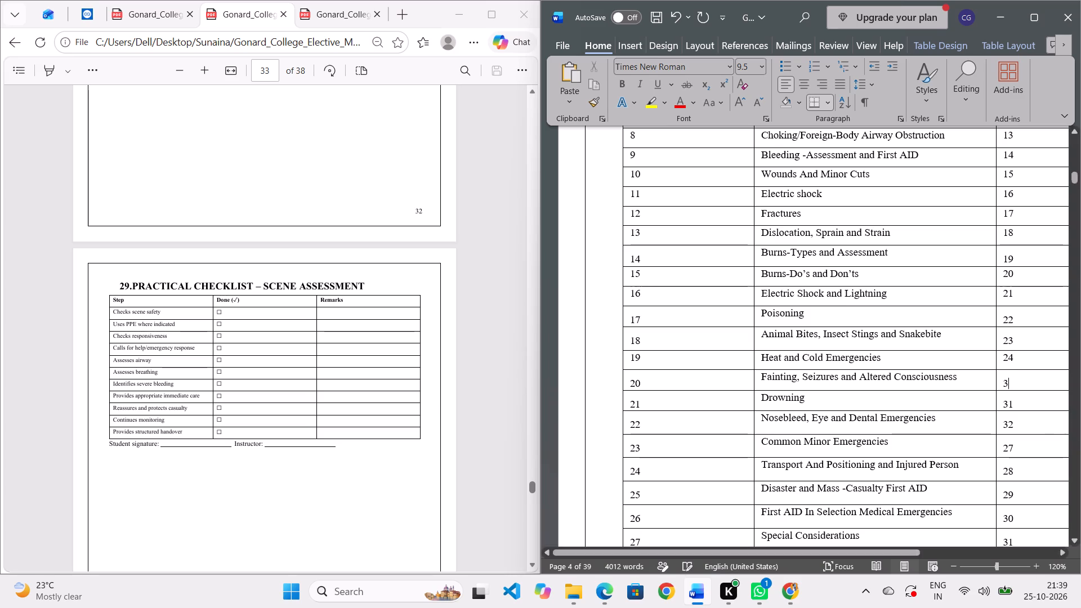
pyautogui.press('BackSpace')
pyautogui.press('2')
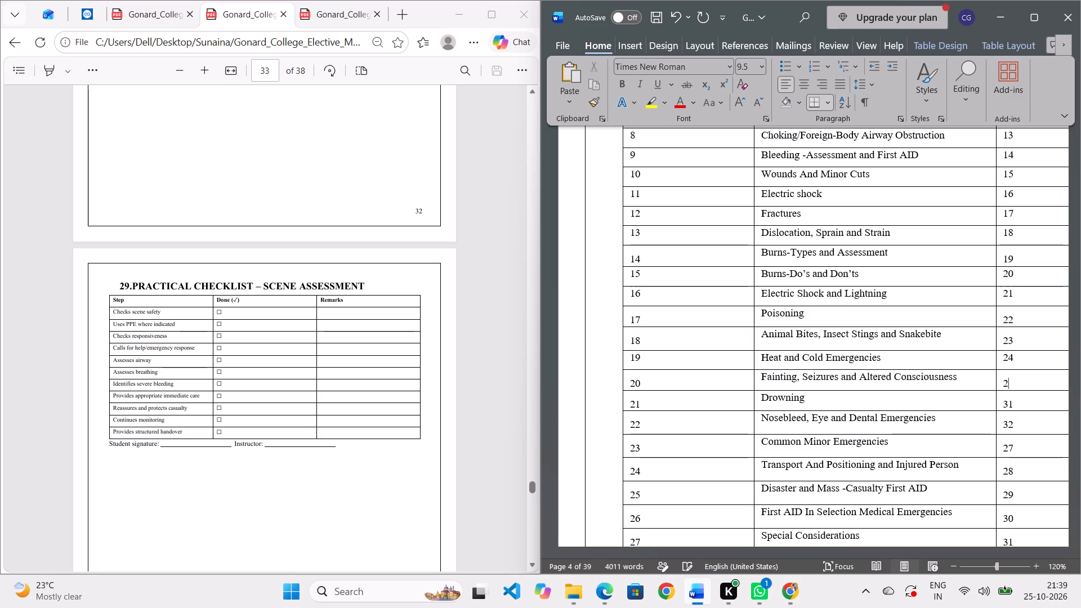
pyautogui.press('5')
pyautogui.click(1017, 400)
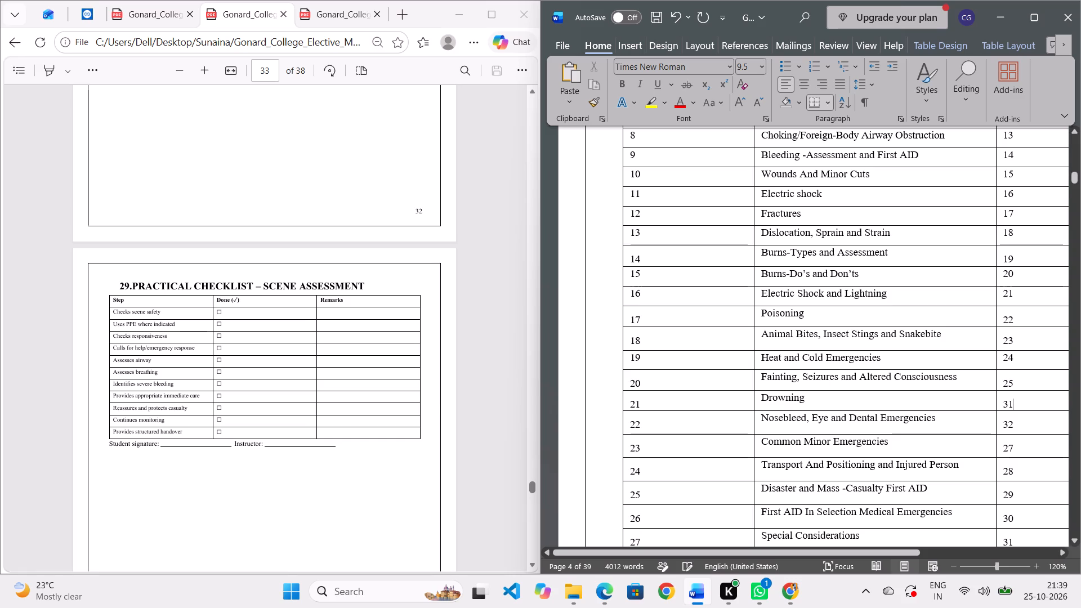
pyautogui.press('BackSpace')
pyautogui.press('BackSpace')
pyautogui.write('26')
pyautogui.click(1023, 424)
pyautogui.press('BackSpace')
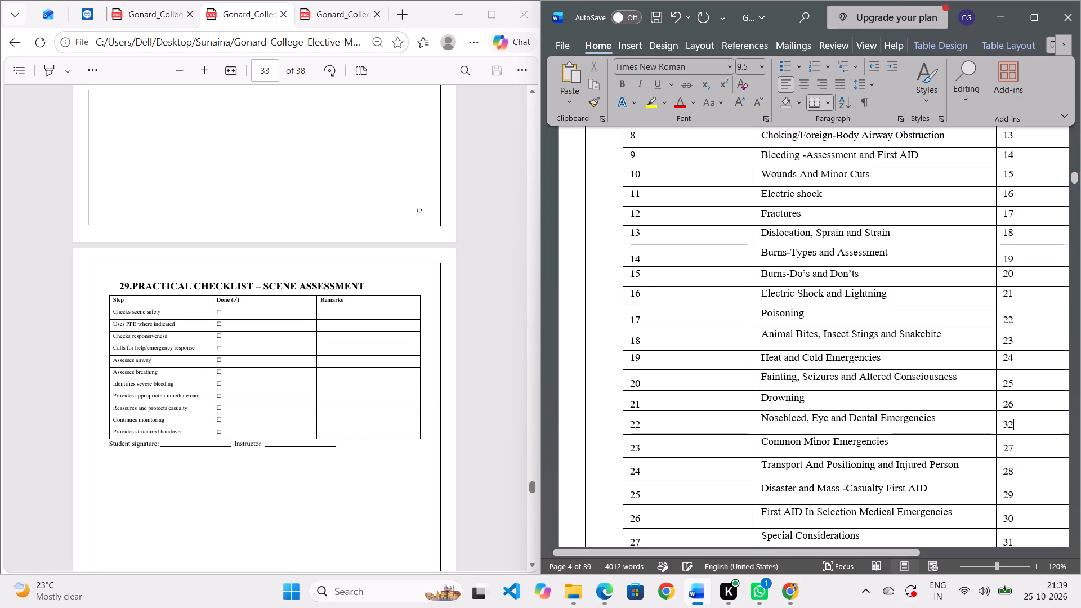
pyautogui.press('BackSpace')
pyautogui.write('27')
# Renumber the pages of INDEX rows 23 to 25, from Common Minor Emergencies to Disaster and Mass-Casualty First AID, as 28, 29 and 30.
pyautogui.click(1024, 445)
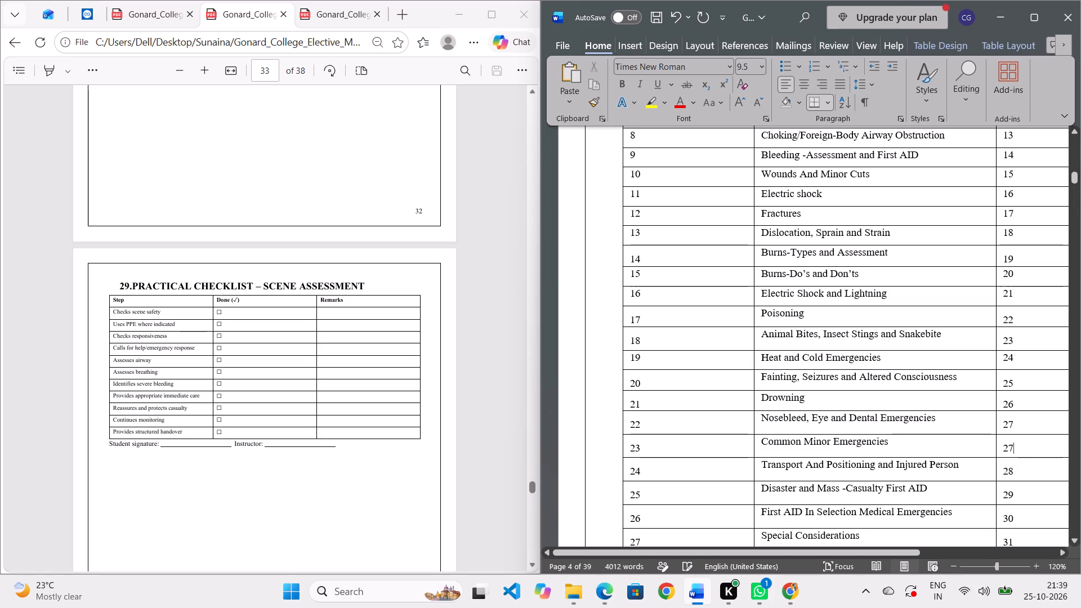
pyautogui.press('BackSpace')
pyautogui.press('8')
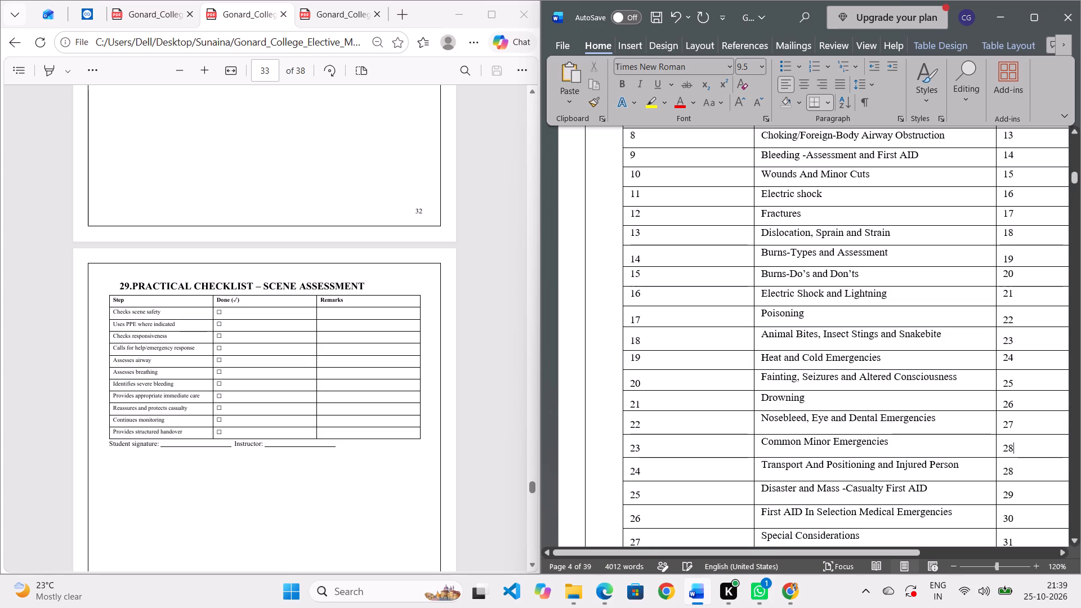
pyautogui.click(1022, 475)
pyautogui.press('BackSpace')
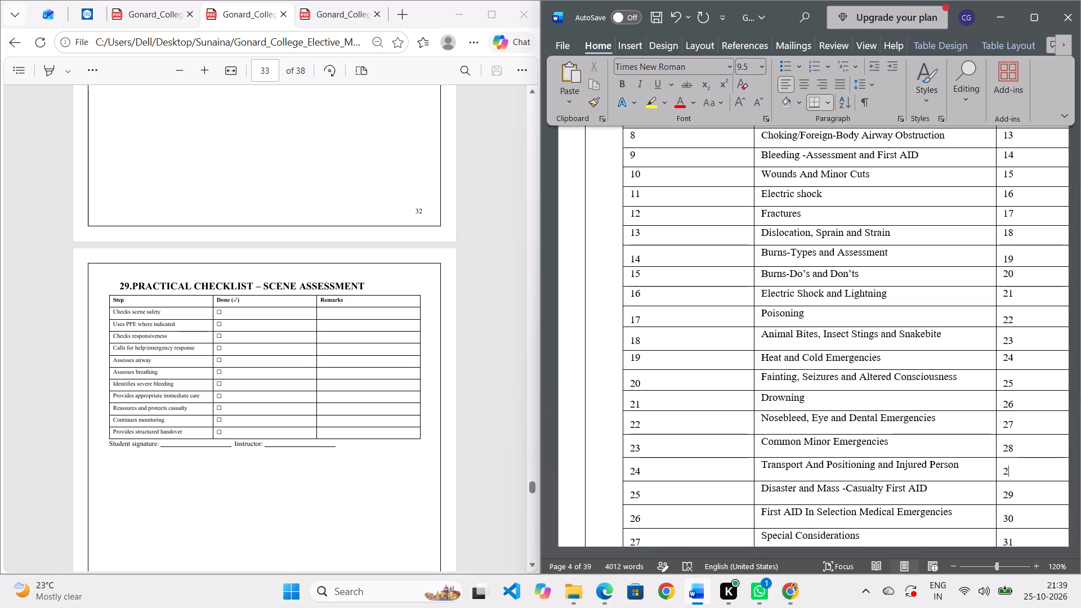
pyautogui.press('9')
pyautogui.click(1019, 493)
pyautogui.press('BackSpace')
pyautogui.press('BackSpace')
pyautogui.write('30')
# Renumber the pages of INDEX rows 26 and 27, First AID In Selection Medical Emergencies and Special Considerations, as 31 and 32.
pyautogui.scroll(-1, 1025, 484)
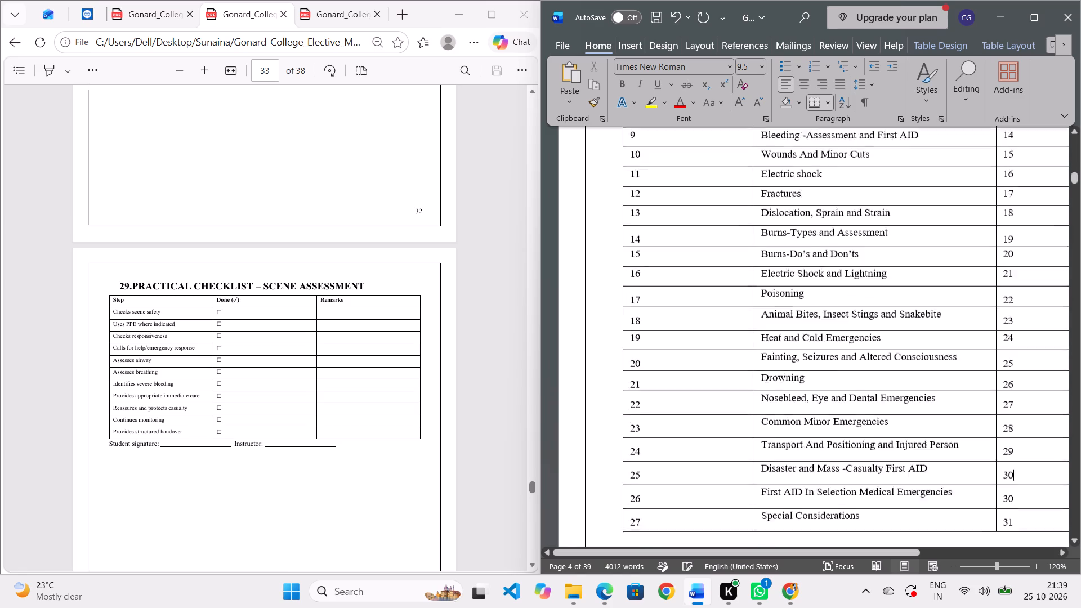
pyautogui.scroll(-1, 1025, 484)
pyautogui.click(1028, 436)
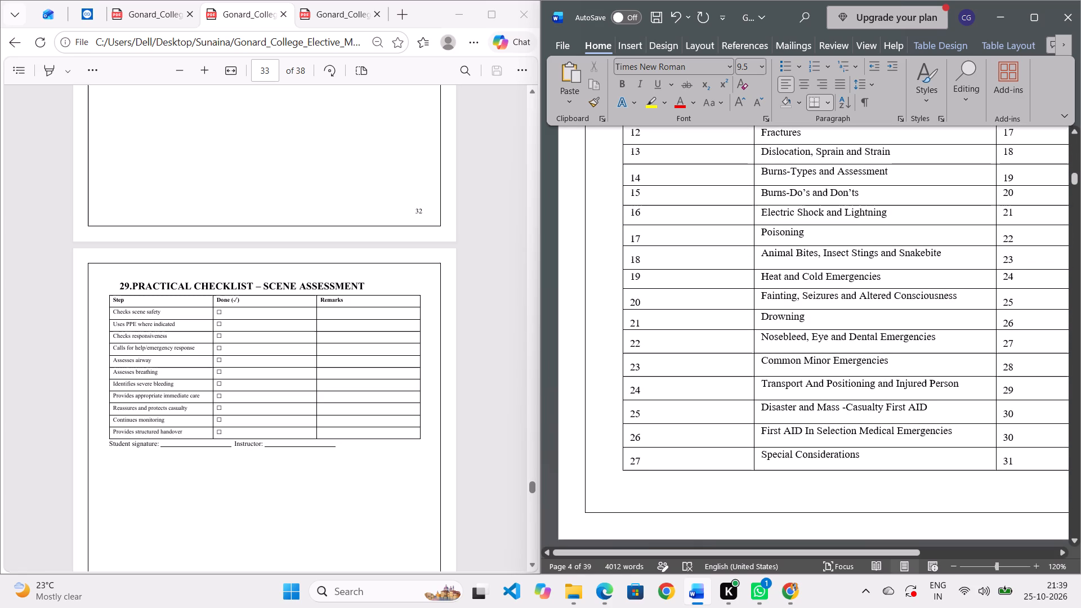
pyautogui.press('BackSpace')
pyautogui.press('1')
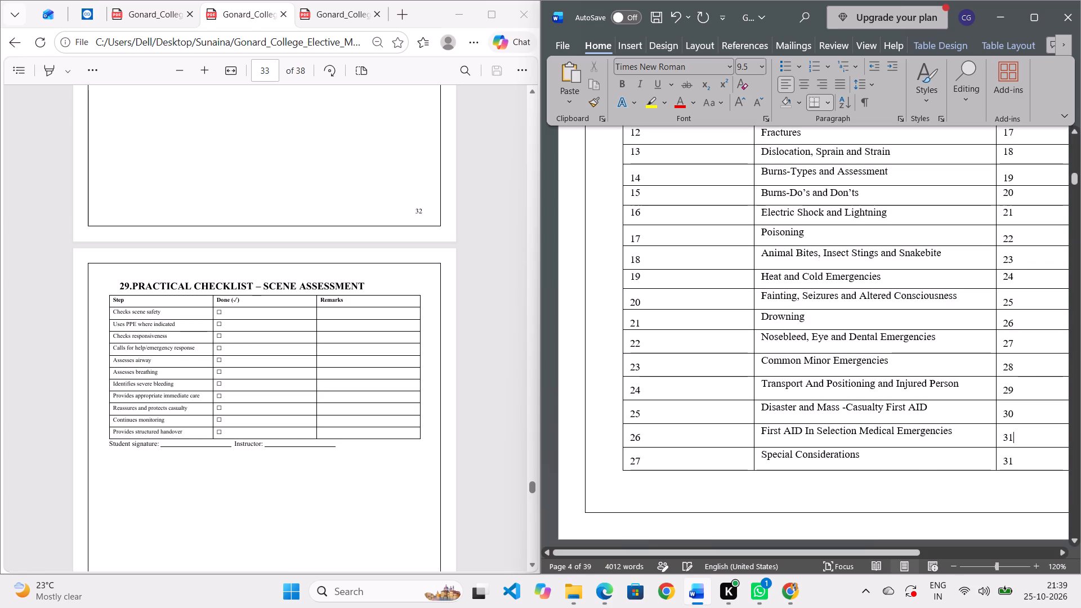
pyautogui.click(1019, 462)
pyautogui.press('BackSpace')
pyautogui.press('2')
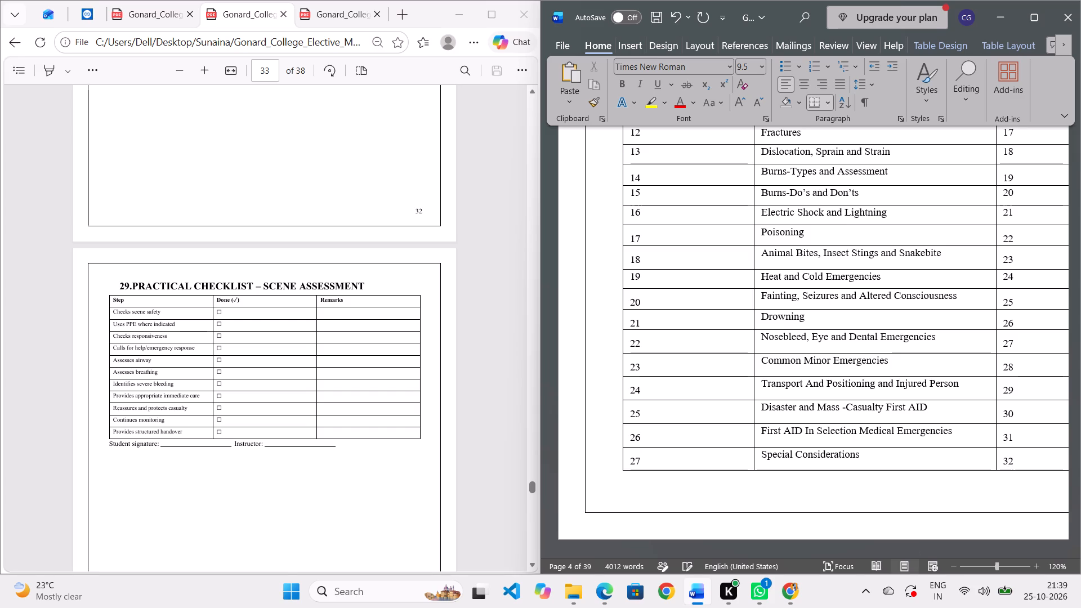
# Maximize the document window and check the remaining INDEX rows 28 to 31 and the first-aid introduction page with its page number.
pyautogui.scroll(-4, 1019, 462)
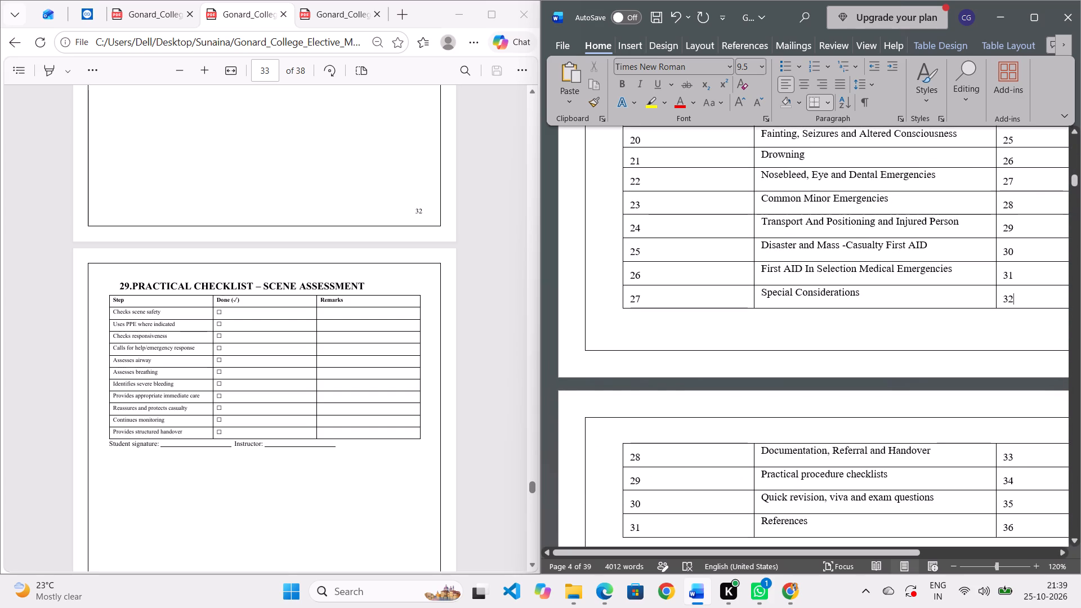
pyautogui.scroll(-5, 1005, 388)
pyautogui.scroll(5, 1004, 390)
pyautogui.scroll(-8, 1004, 390)
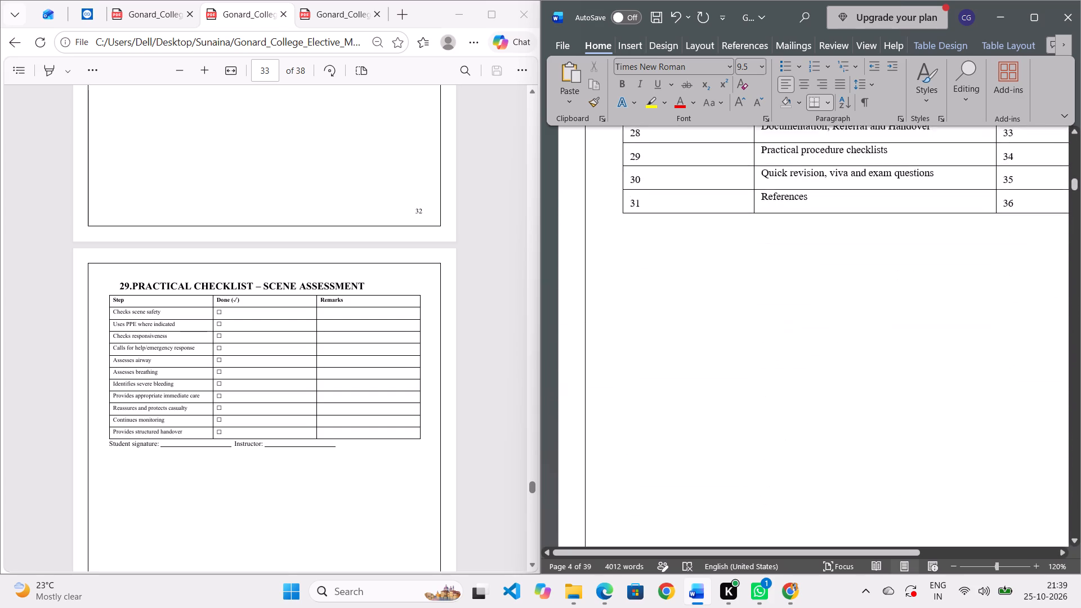
pyautogui.scroll(-20, 1004, 390)
pyautogui.scroll(-10, 1004, 390)
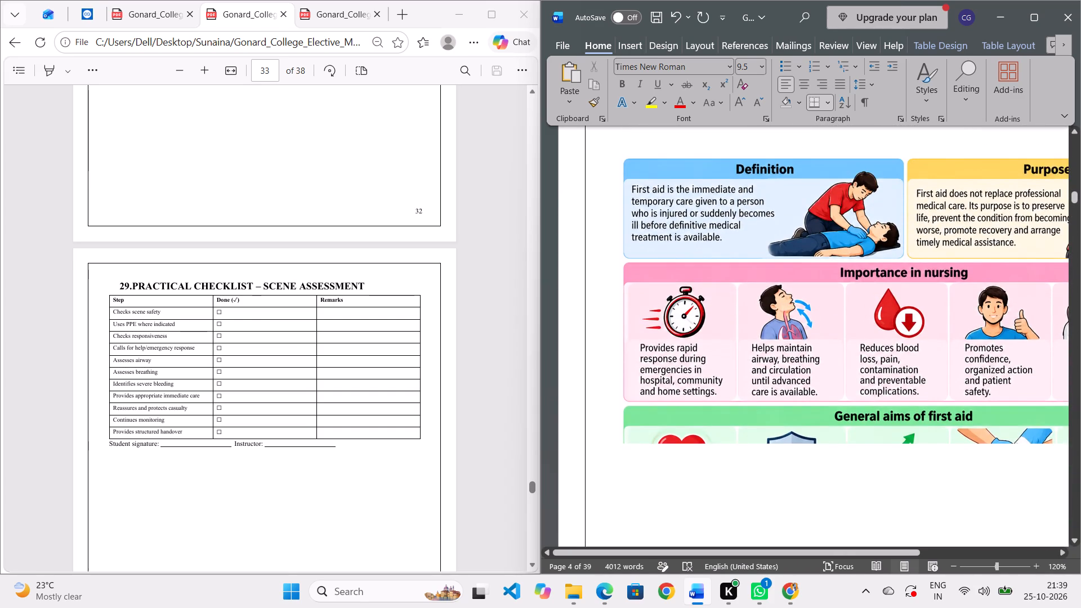
pyautogui.click(1032, 16)
pyautogui.scroll(-3, 723, 325)
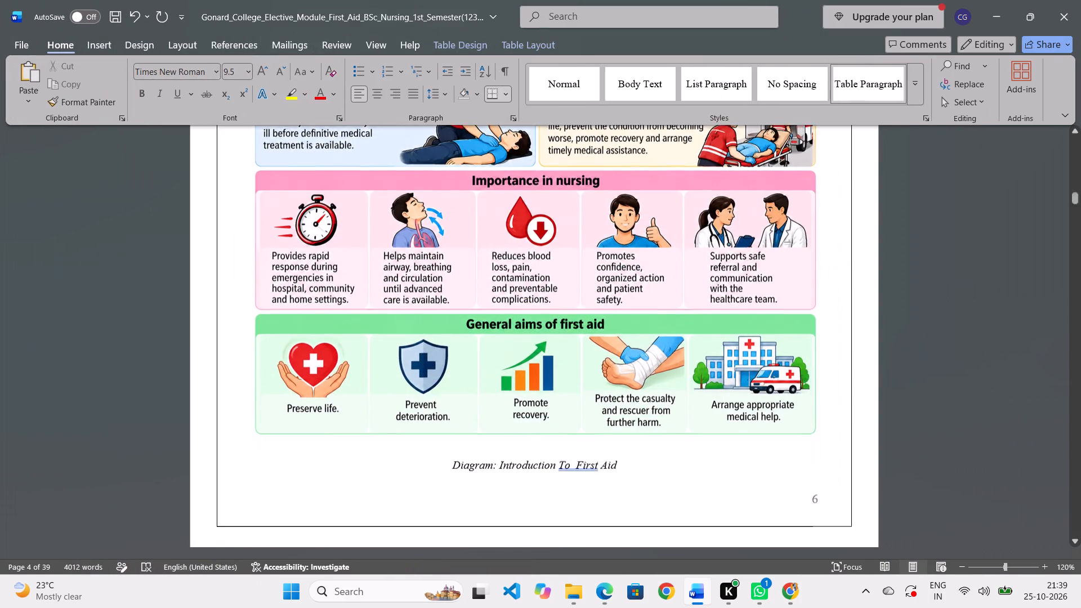
pyautogui.scroll(-3, 723, 325)
pyautogui.scroll(7, 723, 325)
pyautogui.scroll(-5, 723, 325)
pyautogui.scroll(8, 723, 325)
pyautogui.scroll(-1, 725, 325)
pyautogui.scroll(2, 725, 325)
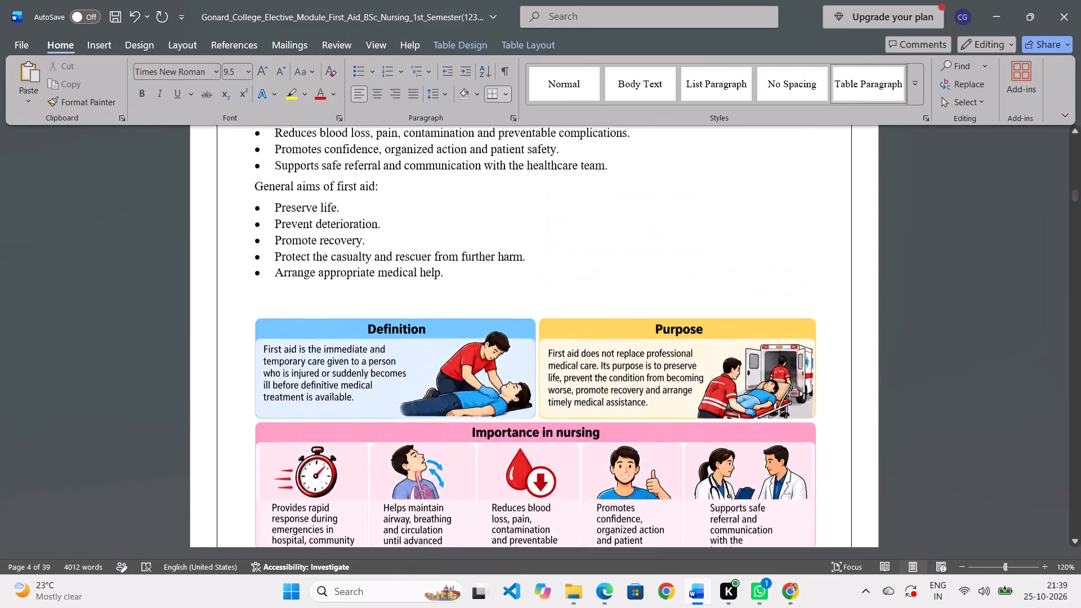
pyautogui.scroll(18, 725, 325)
pyautogui.scroll(-1, 722, 324)
pyautogui.scroll(14, 722, 324)
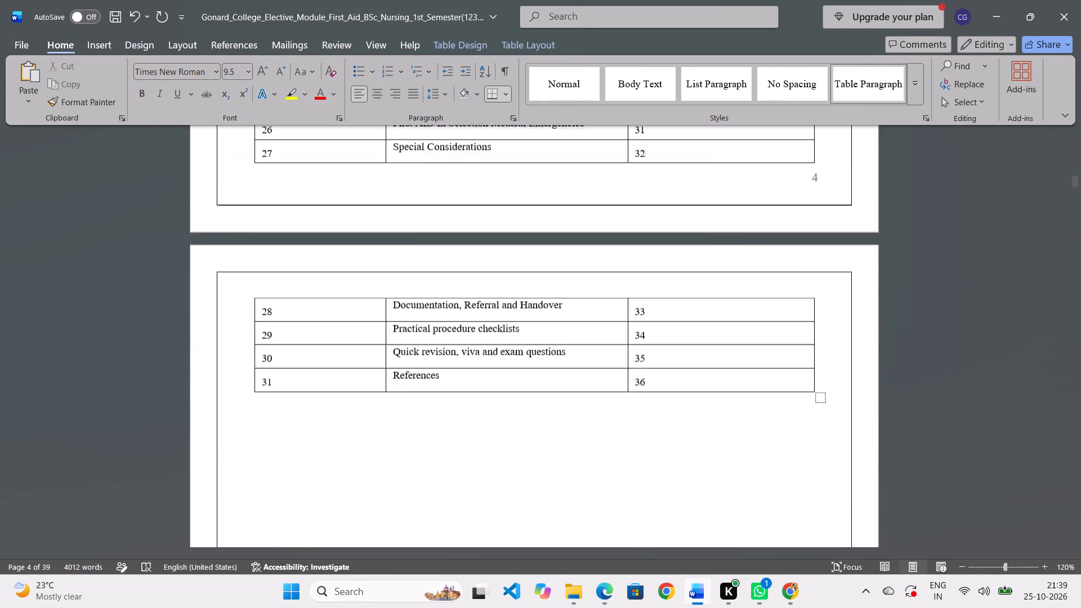
pyautogui.scroll(19, 721, 325)
pyautogui.scroll(3, 721, 325)
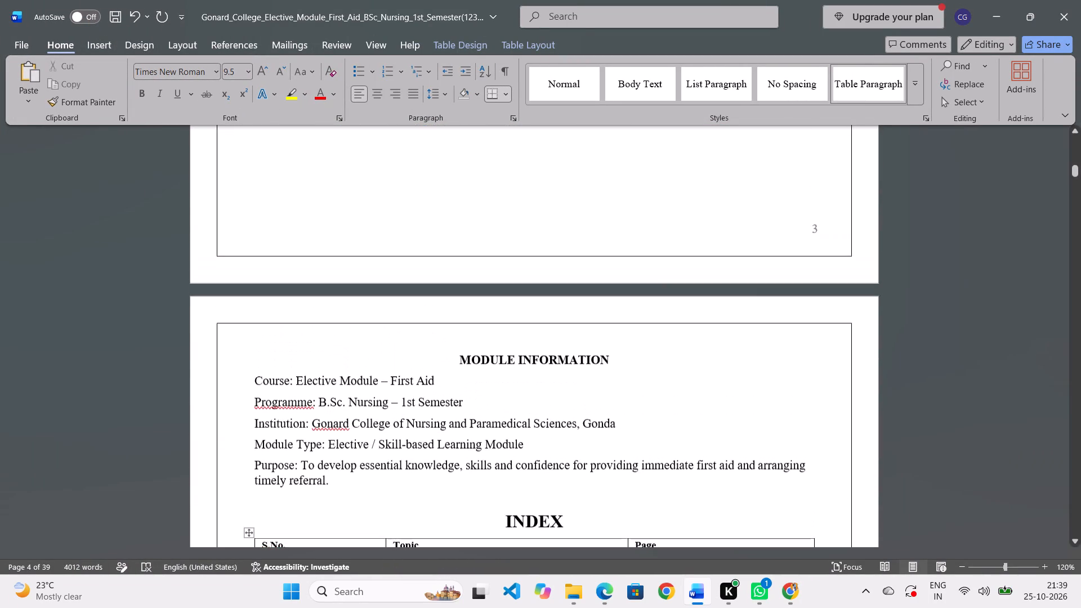
# Accept the grammar suggestion removing the stray space before the comma after the student's surname in the CERTIFICATE text.
pyautogui.scroll(-1, 721, 325)
pyautogui.scroll(16, 420, 386)
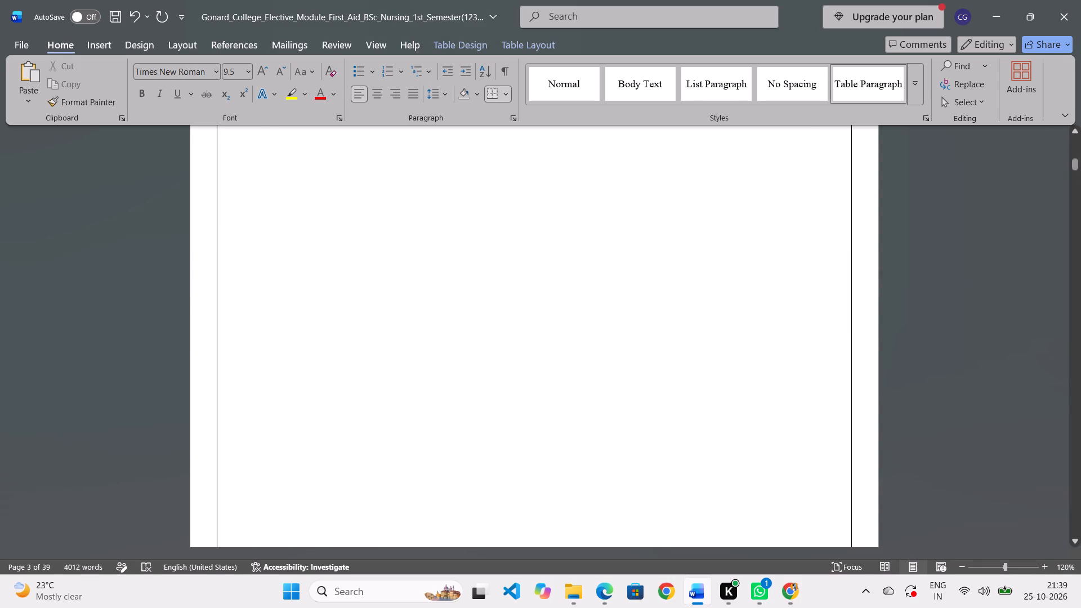
pyautogui.scroll(15, 420, 386)
pyautogui.scroll(15, 420, 386)
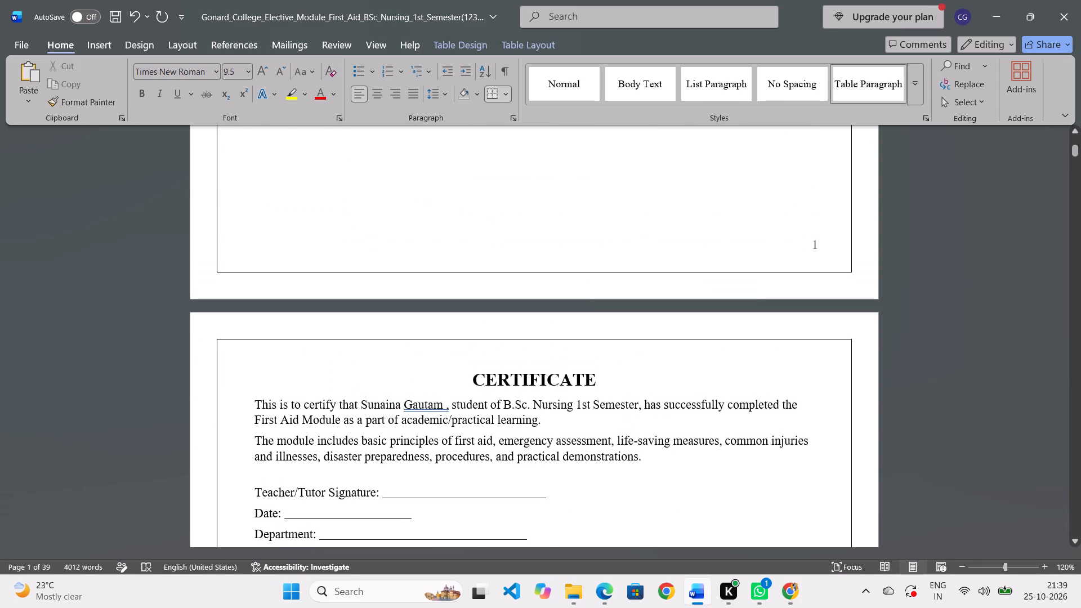
pyautogui.click(423, 404)
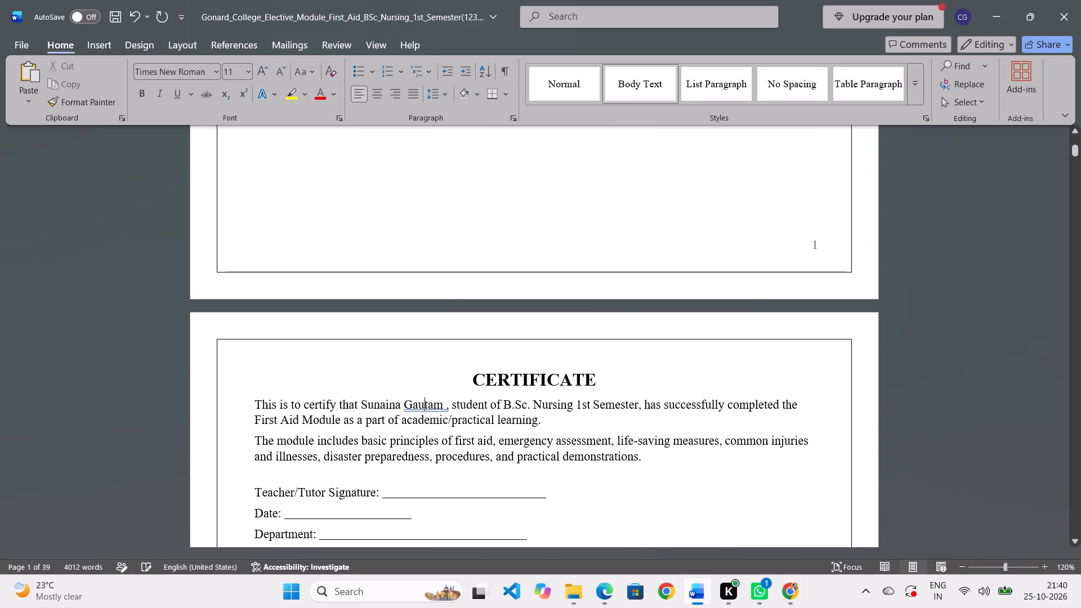
pyautogui.rightClick(435, 408)
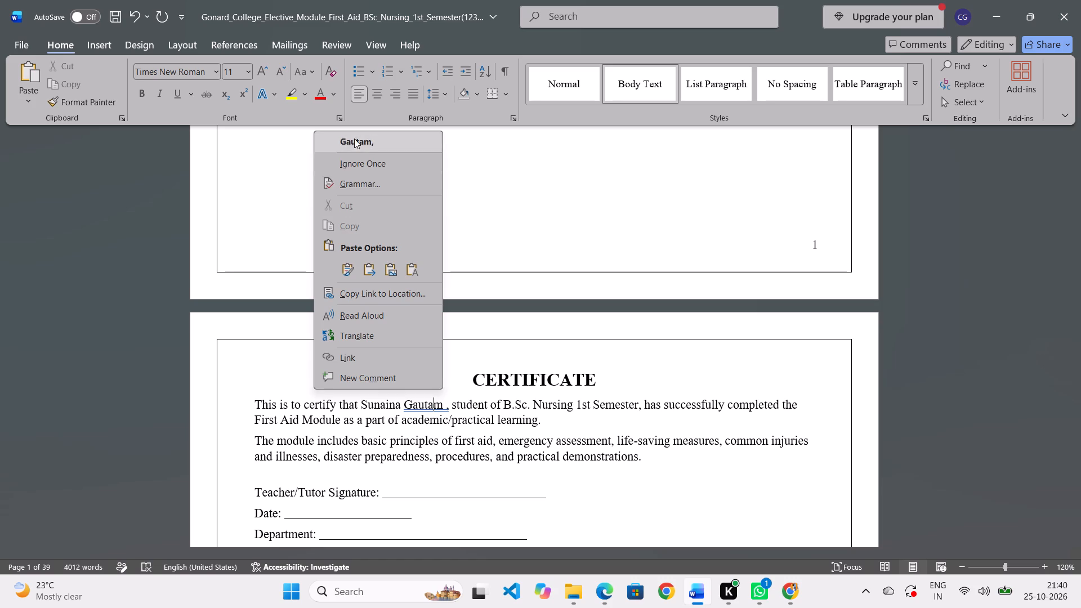
pyautogui.click(353, 142)
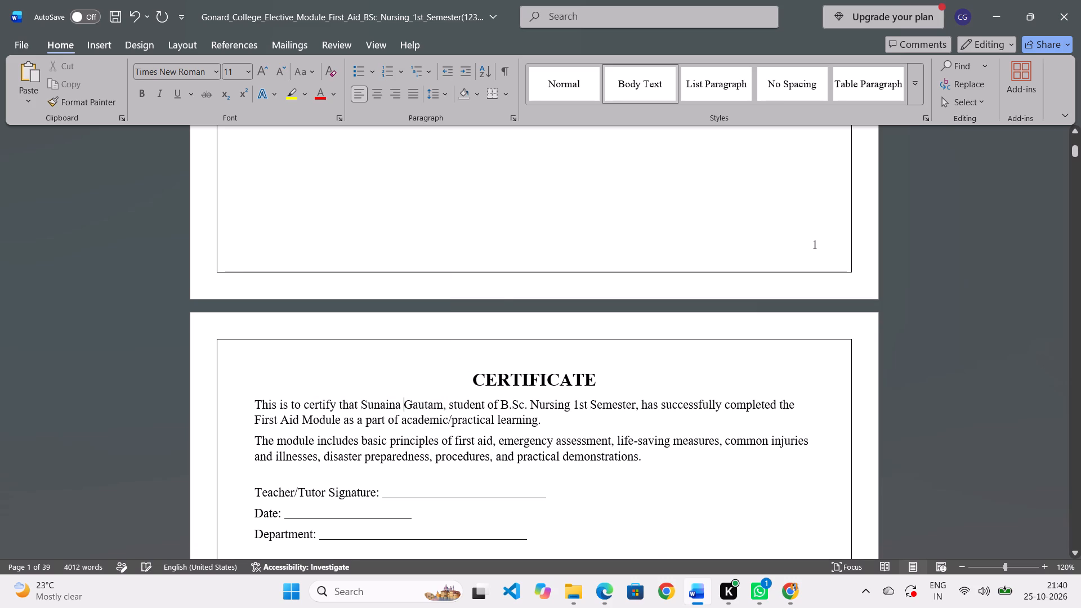
# Add the teacher's qualification as "(Msc Nursing" on the line below Submitted To on the cover page.
pyautogui.scroll(10, 501, 296)
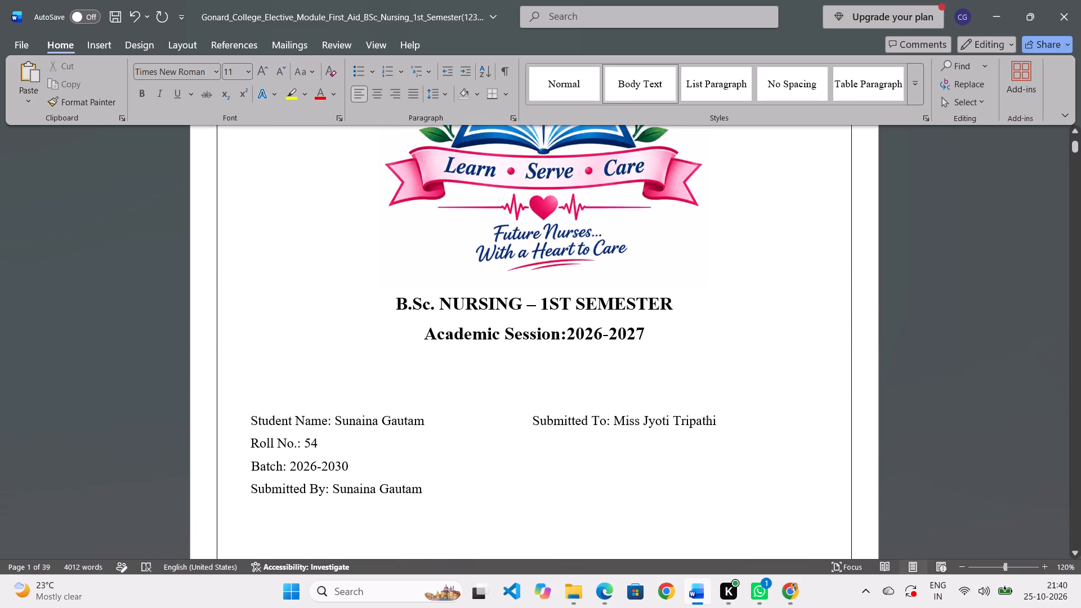
pyautogui.scroll(7, 501, 296)
pyautogui.scroll(-1, 501, 296)
pyautogui.scroll(11, 501, 296)
pyautogui.scroll(-12, 501, 296)
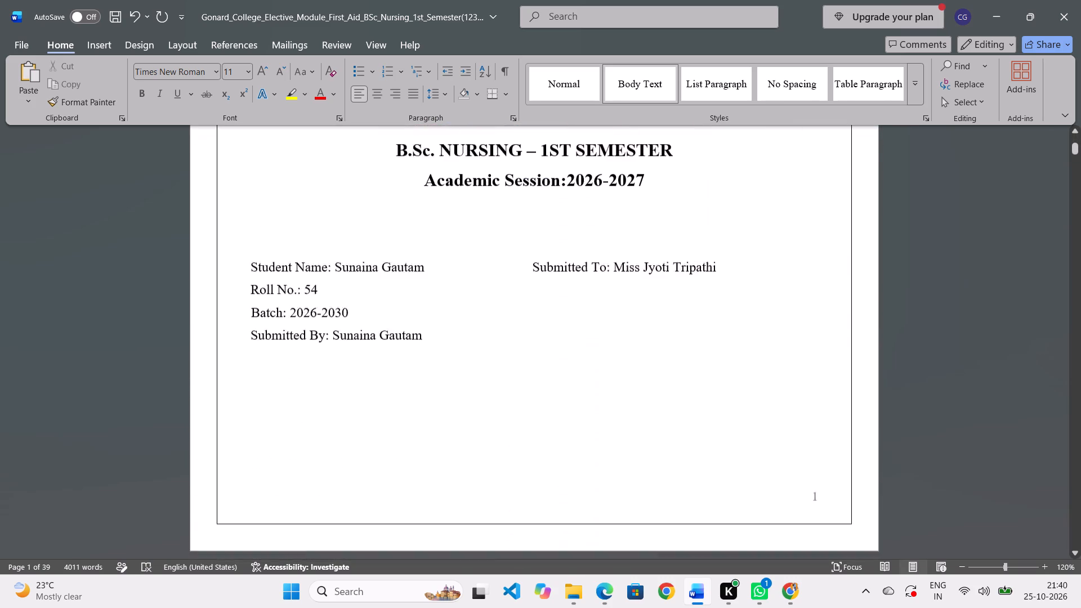
pyautogui.scroll(-8, 501, 296)
pyautogui.scroll(11, 501, 298)
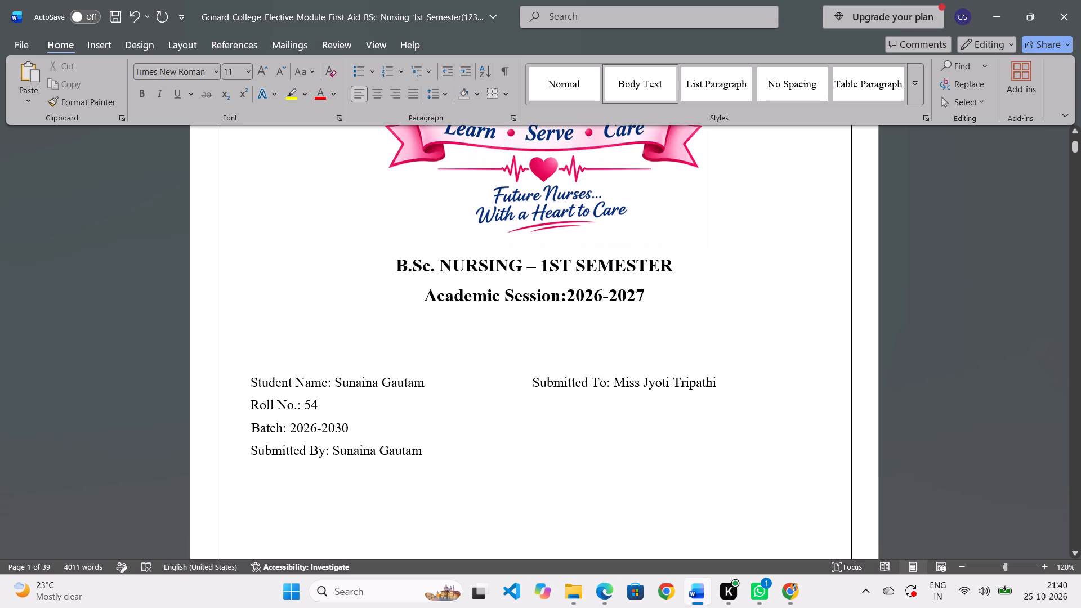
pyautogui.click(558, 397)
pyautogui.hotkey('shift', '(')
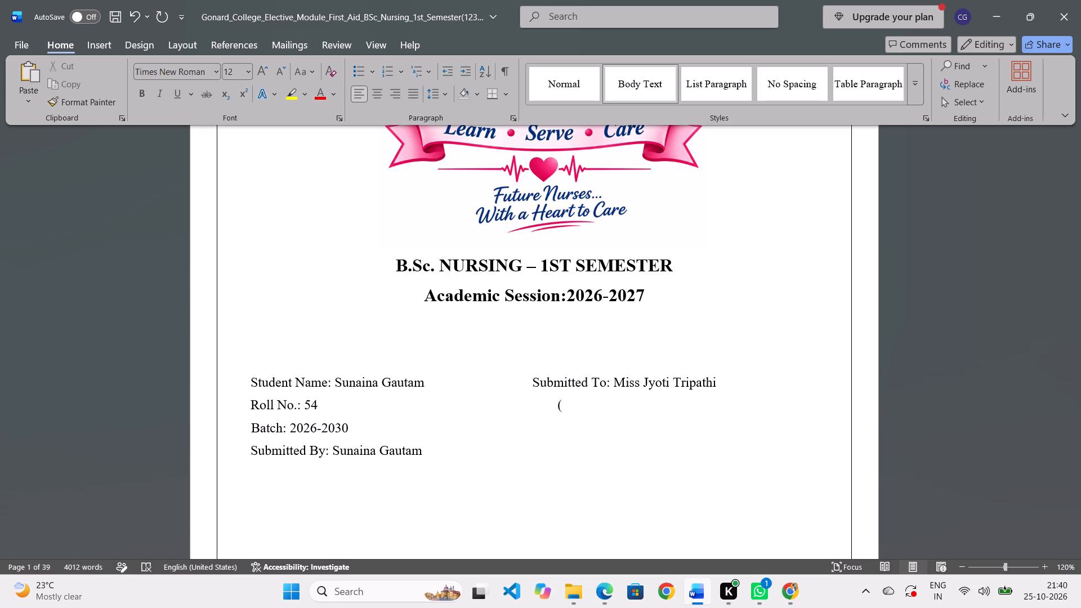
pyautogui.hotkey('shift', 'a')
pyautogui.press('BackSpace')
pyautogui.write('Msc')
pyautogui.press('space')
pyautogui.write('Nursin')
pyautogui.press('g')
# Replace the misspelled "Msc" in the teacher's qualification with the spelling suggestion "M.Sc.".
pyautogui.click(578, 409)
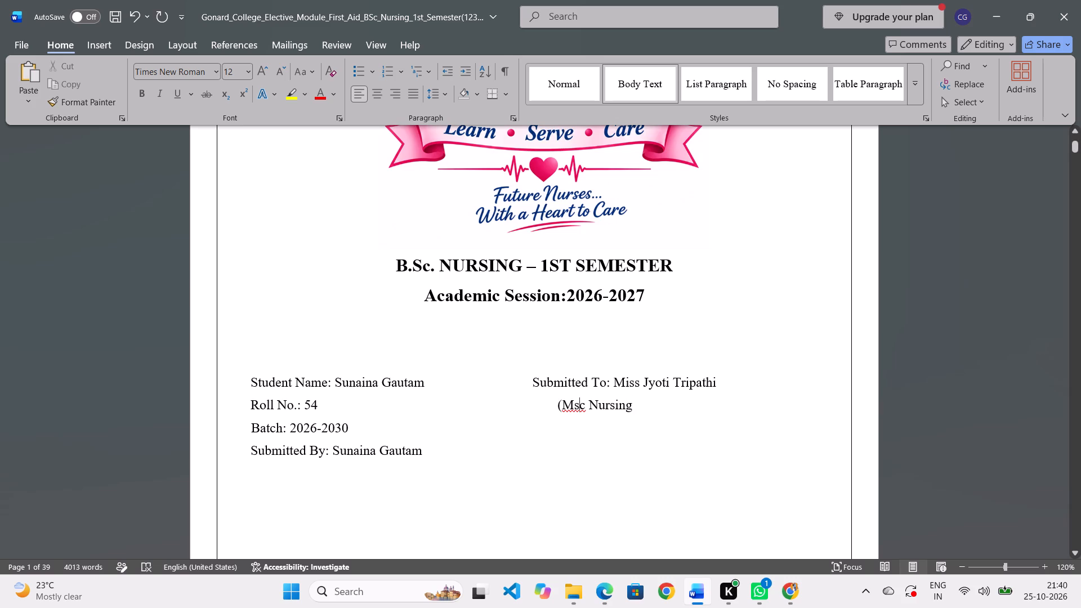
pyautogui.rightClick(578, 409)
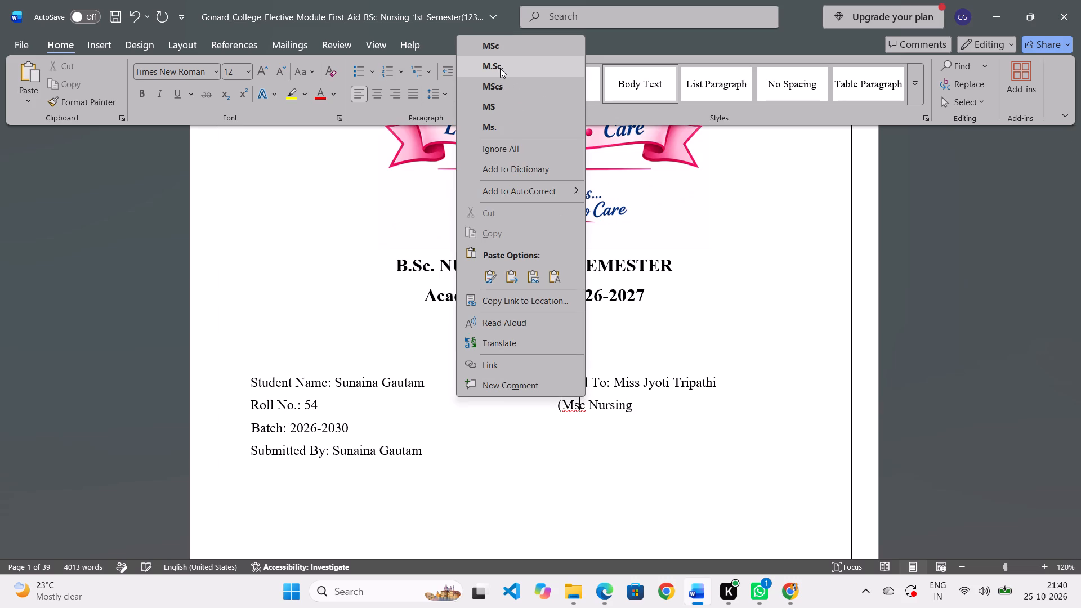
pyautogui.click(500, 68)
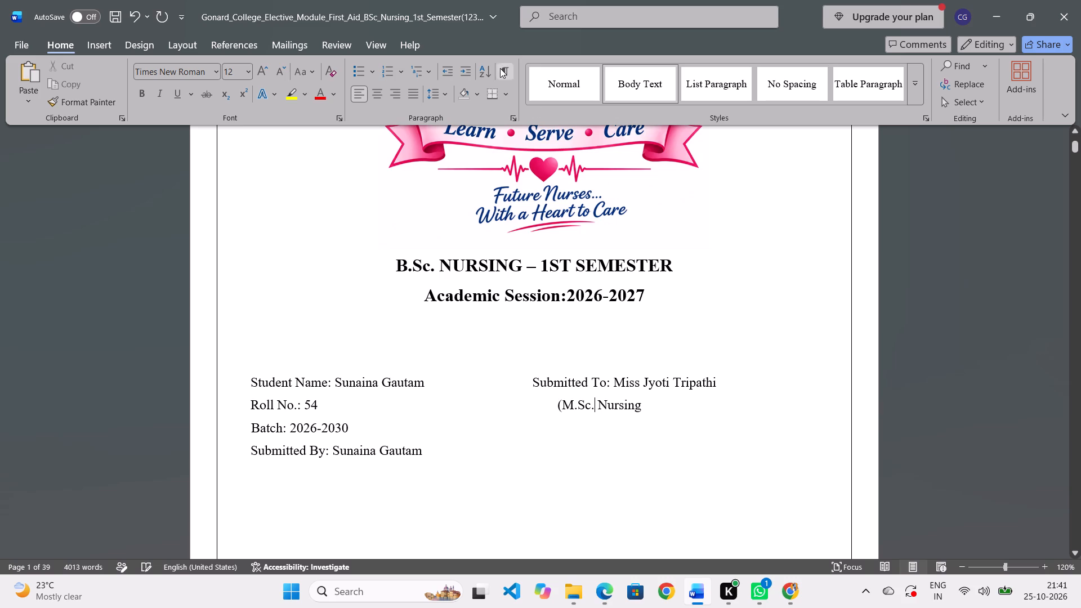
# Add the closing parenthesis after "Nursing" and delete the extra spaces between them.
pyautogui.click(662, 403)
pyautogui.hotkey('shift', ')')
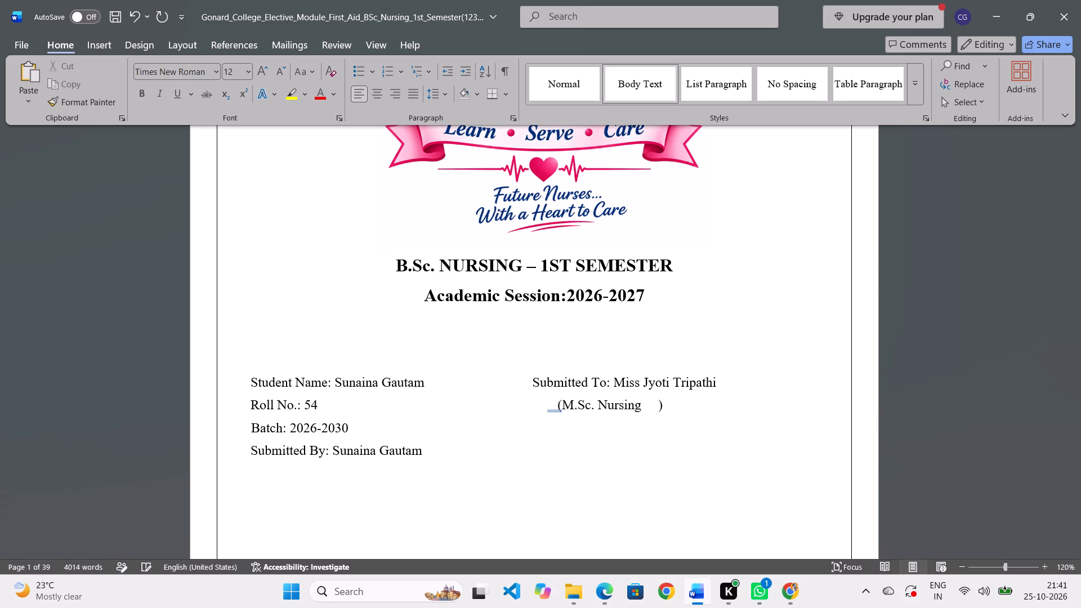
pyautogui.click(655, 406)
pyautogui.press('BackSpace')
pyautogui.press('BackSpace')
pyautogui.press('BackSpace')
pyautogui.press('BackSpace')
pyautogui.press('Right')
pyautogui.press('BackSpace')
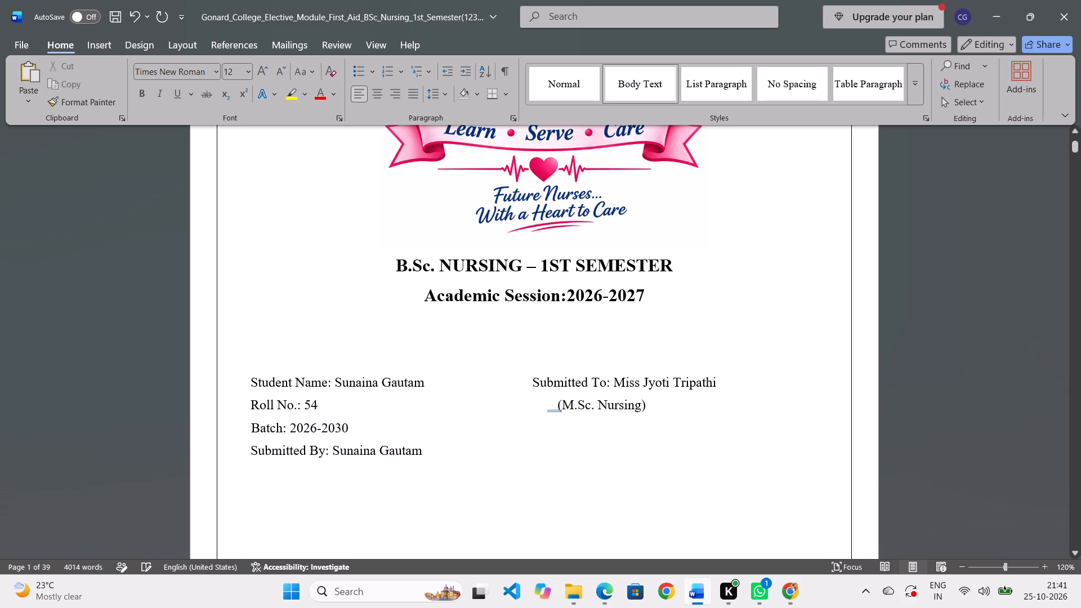
# Delete two spaces in front of the opening parenthesis of the teacher's qualification.
pyautogui.click(556, 403)
pyautogui.press('BackSpace')
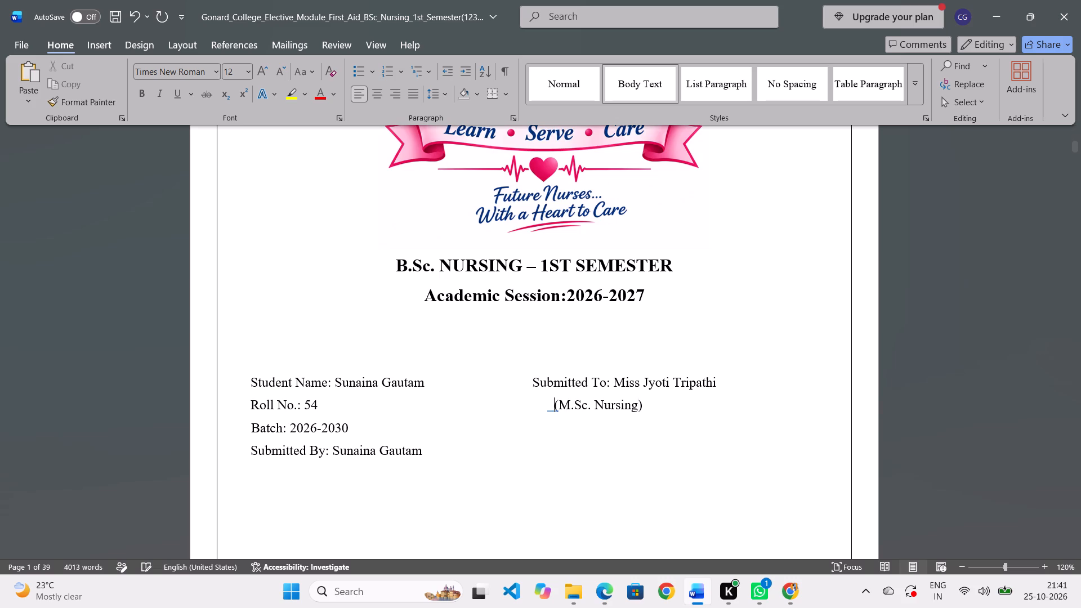
pyautogui.press('BackSpace')
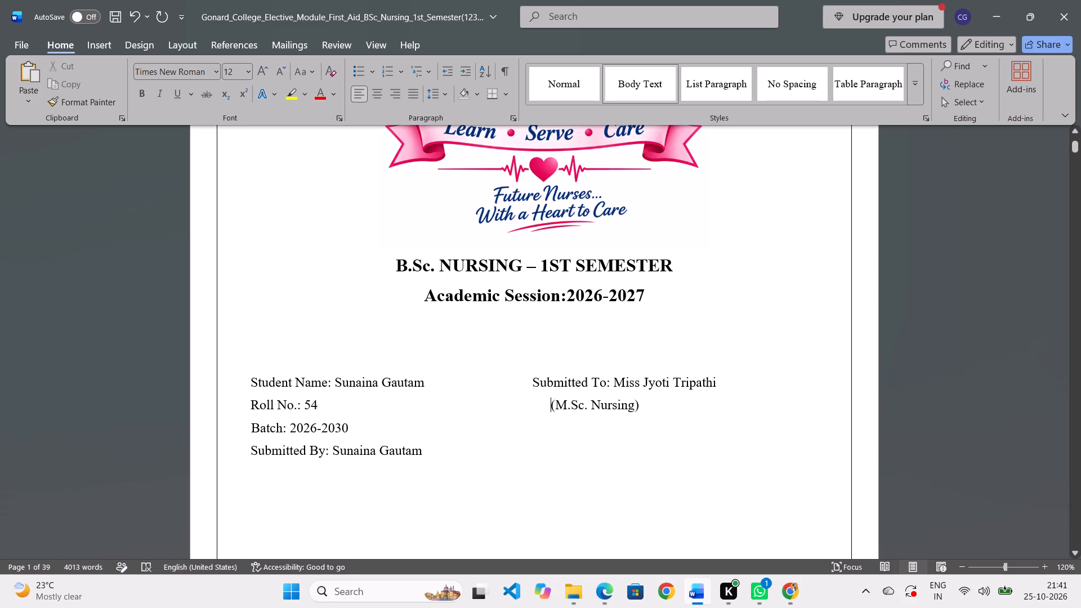
# Copy the whole Submitted By line under Batch and paste it over the Student Name label on the cover page.
pyautogui.scroll(3, 492, 424)
pyautogui.scroll(-5, 490, 418)
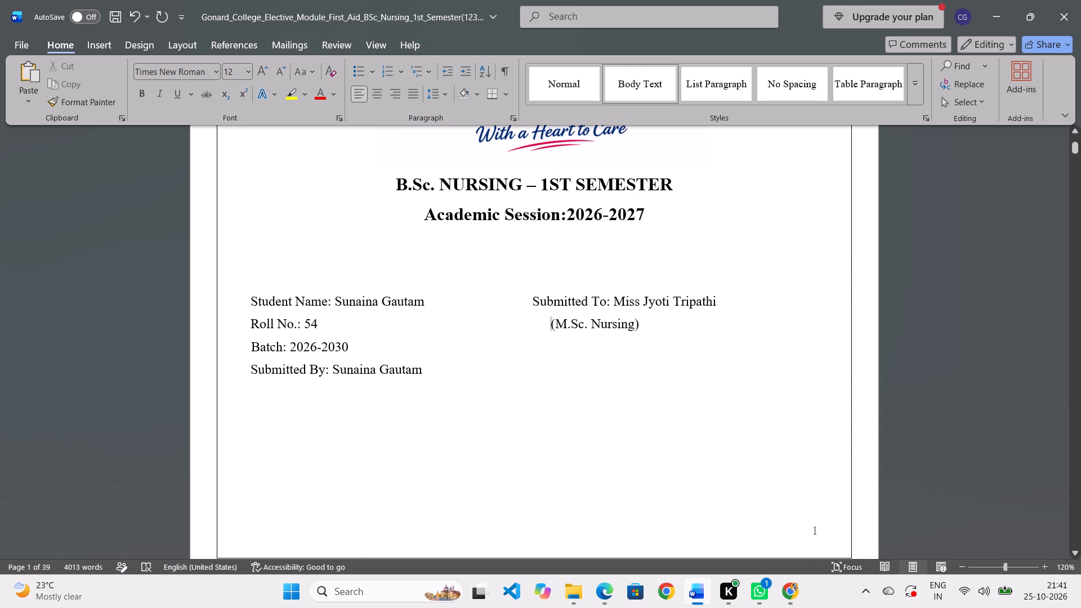
pyautogui.scroll(1, 405, 368)
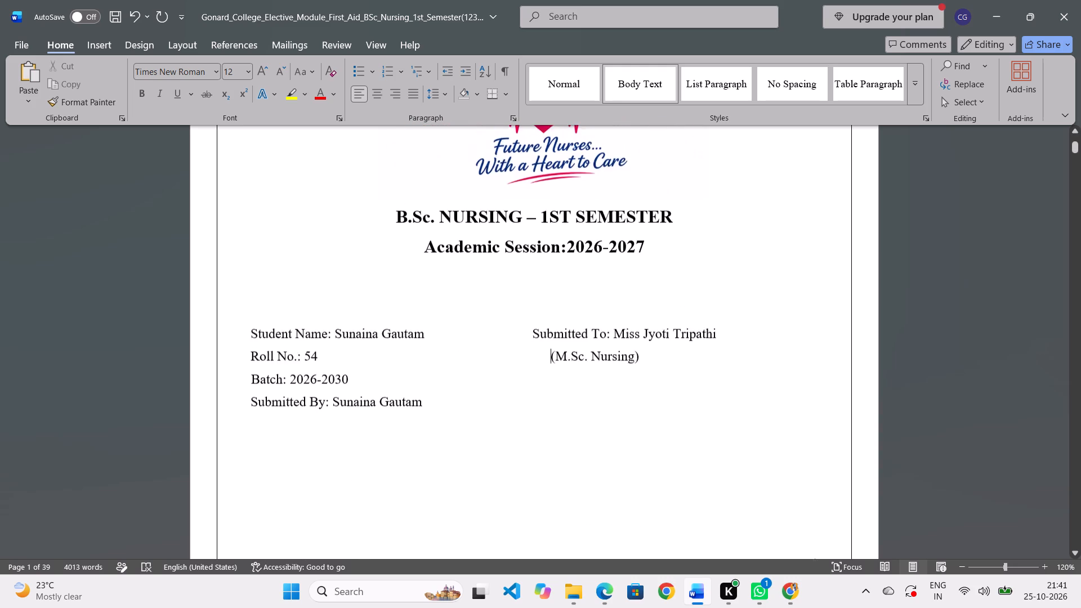
pyautogui.scroll(2, 405, 368)
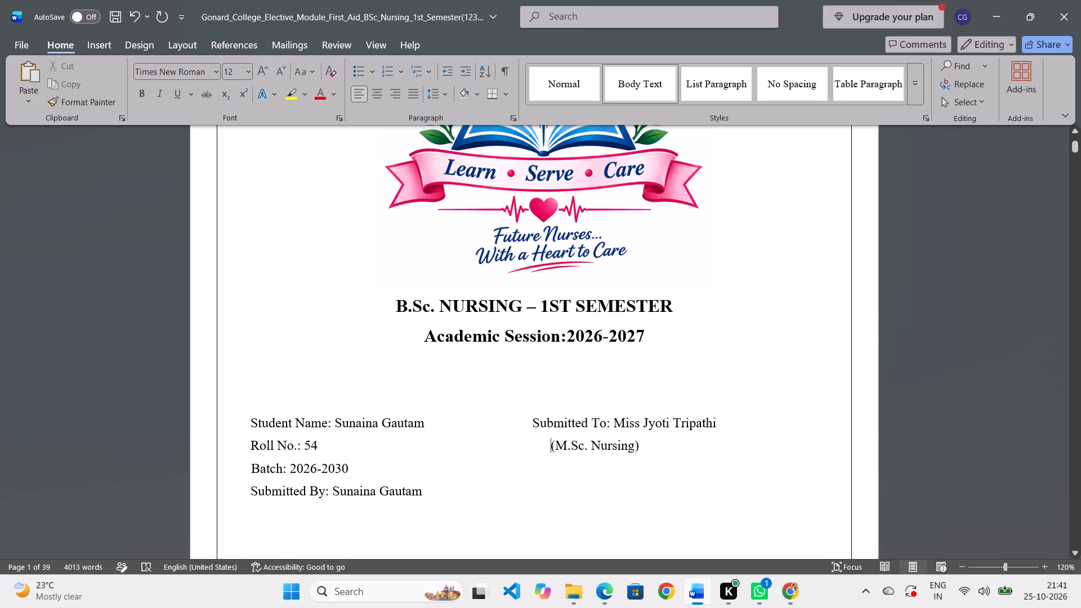
pyautogui.moveTo(423, 491); pyautogui.dragTo(256, 496)
pyautogui.hotkey('ctrl', 'c')
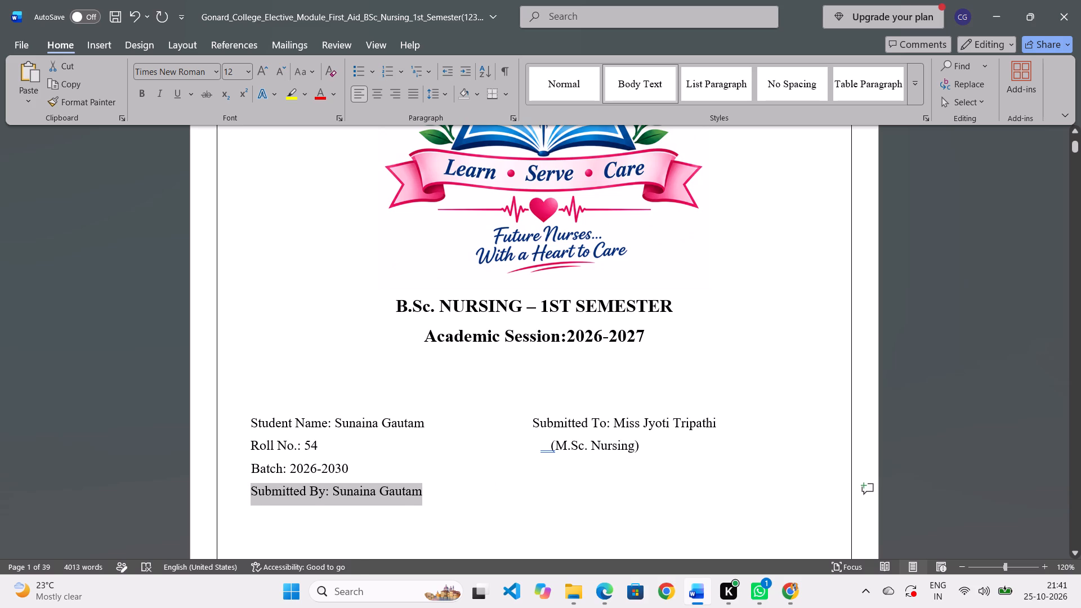
pyautogui.moveTo(325, 423); pyautogui.dragTo(247, 426)
pyautogui.hotkey('ctrl', 'v')
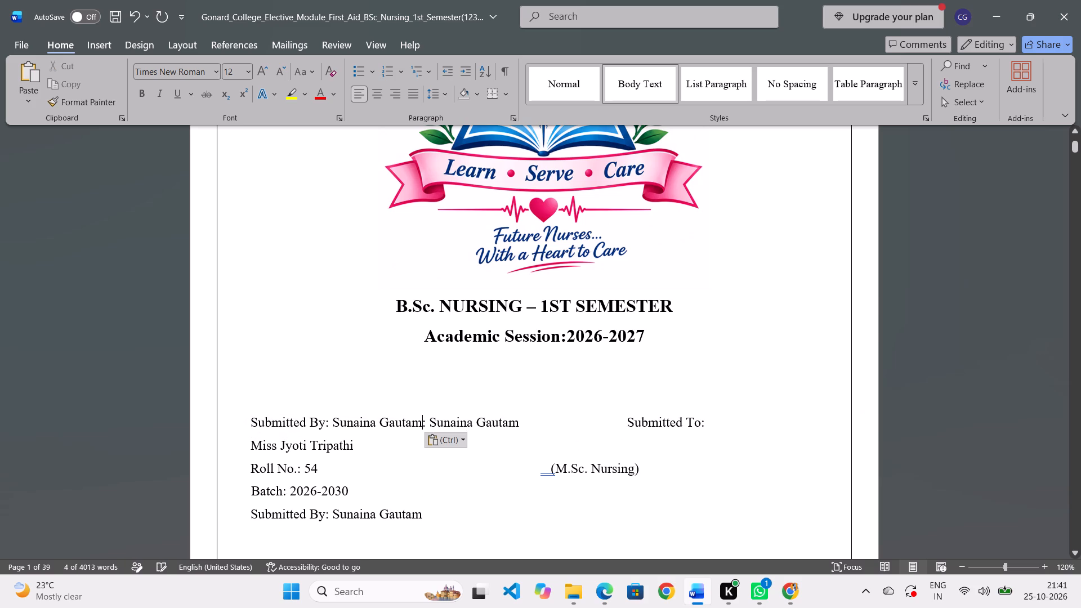
# Delete the leftover colon and repeated student name after the pasted Submitted By text.
pyautogui.click(521, 423)
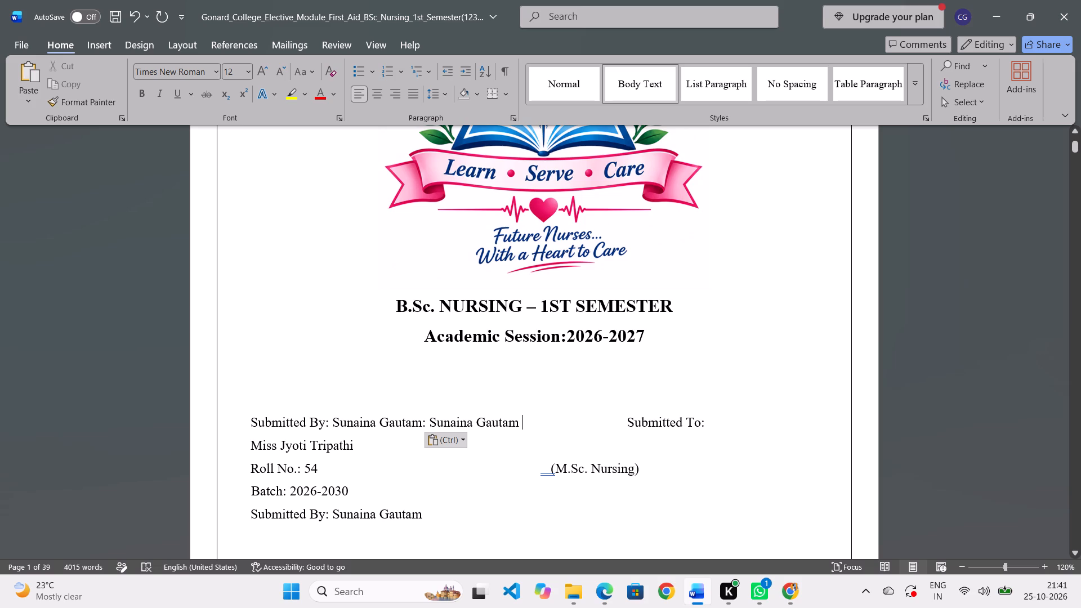
pyautogui.press('BackSpace')
pyautogui.press('BackSpace')
pyautogui.press('BackSpace')
pyautogui.press('BackSpace')
pyautogui.press('BackSpace')
pyautogui.press('BackSpace')
pyautogui.press('BackSpace')
pyautogui.press('BackSpace')
pyautogui.press('BackSpace')
pyautogui.press('BackSpace')
pyautogui.press('BackSpace')
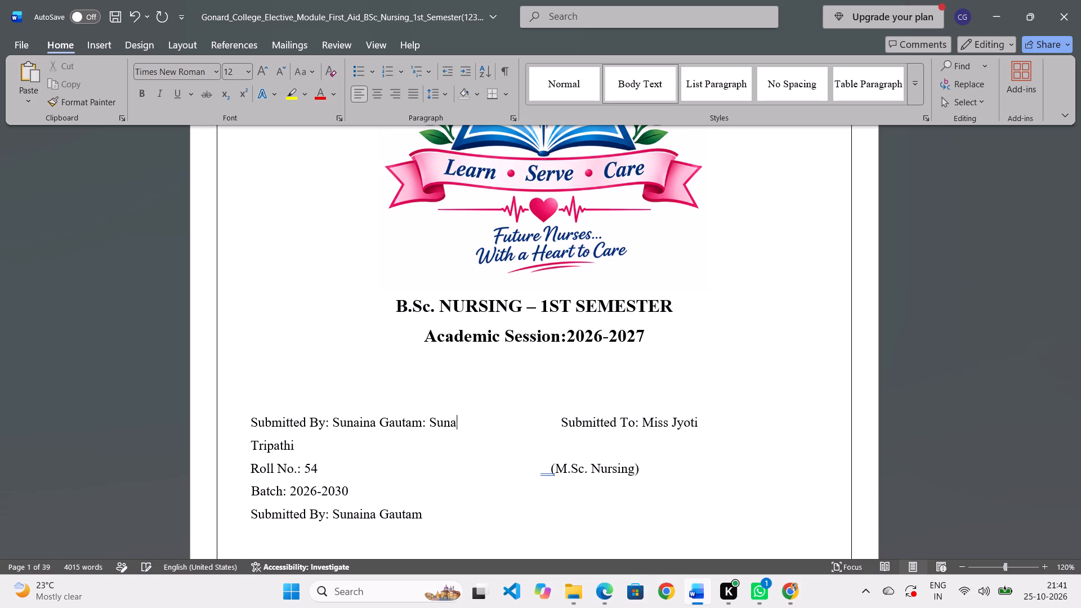
pyautogui.press('BackSpace')
pyautogui.press('BackSpace')
pyautogui.press('BackSpace')
pyautogui.press('BackSpace')
pyautogui.press('BackSpace')
pyautogui.press('BackSpace')
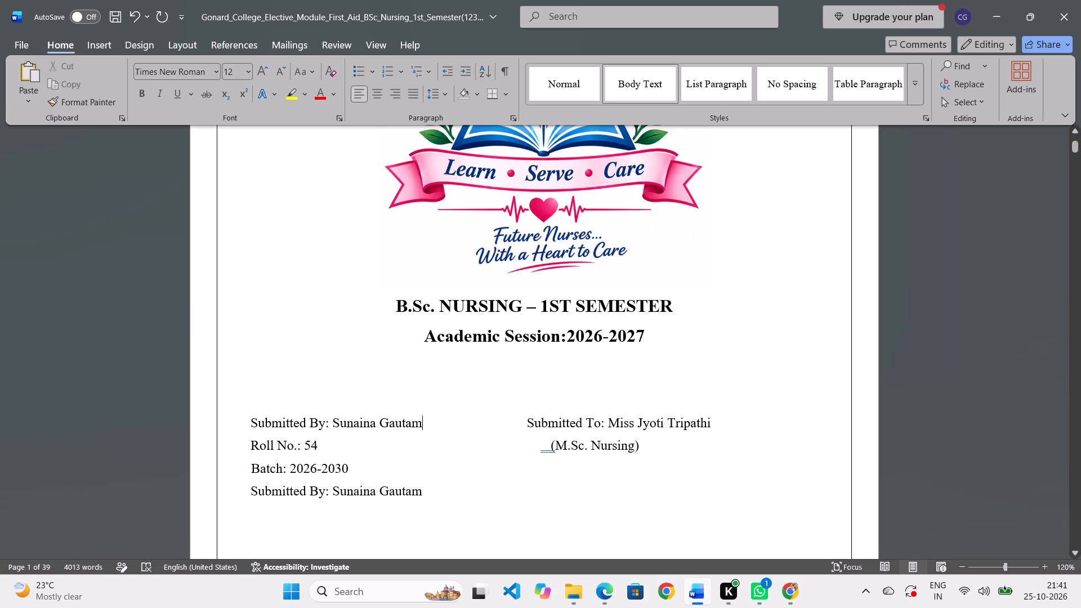
# Adjust the leading spaces of "(M.Sc. Nursing)" under Submitted To, leaving one space fewer in front of it.
pyautogui.click(553, 445)
pyautogui.click(556, 441)
pyautogui.click(548, 448)
pyautogui.press('BackSpace')
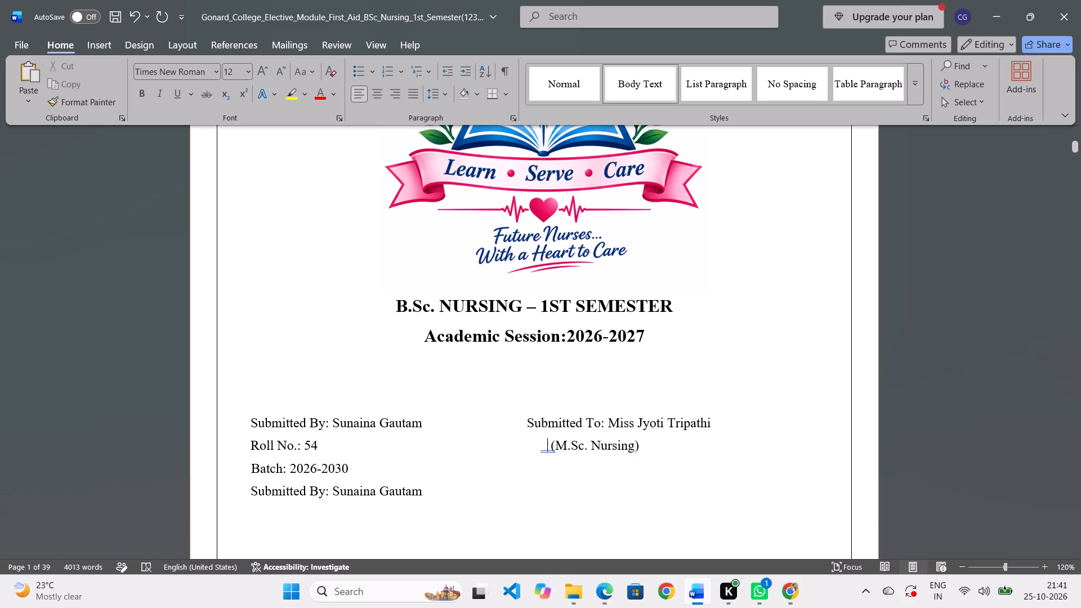
pyautogui.press('BackSpace')
pyautogui.press('BackSpace')
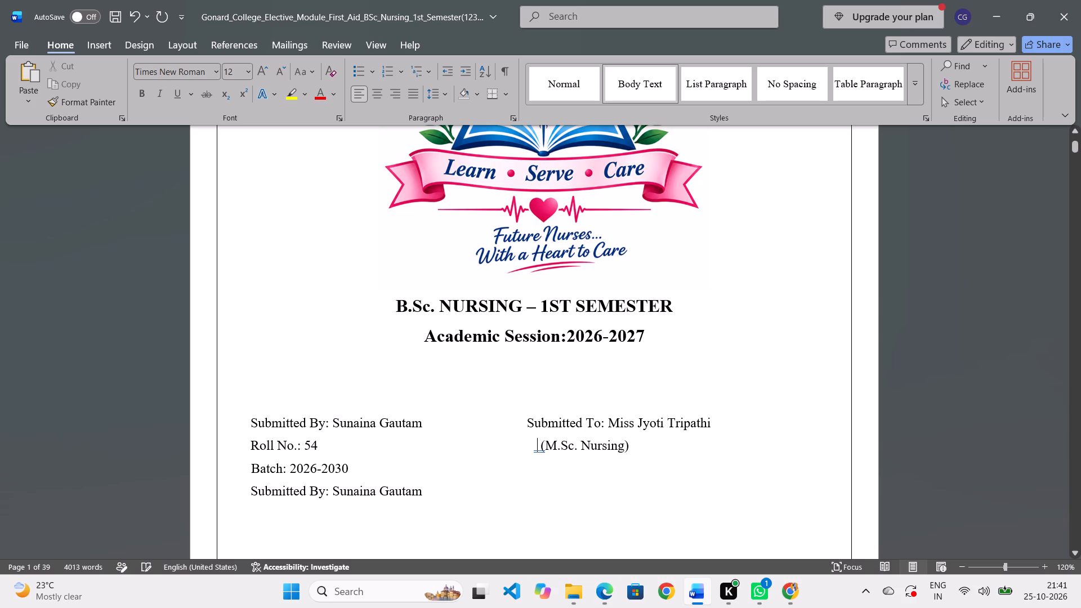
pyautogui.click(540, 448)
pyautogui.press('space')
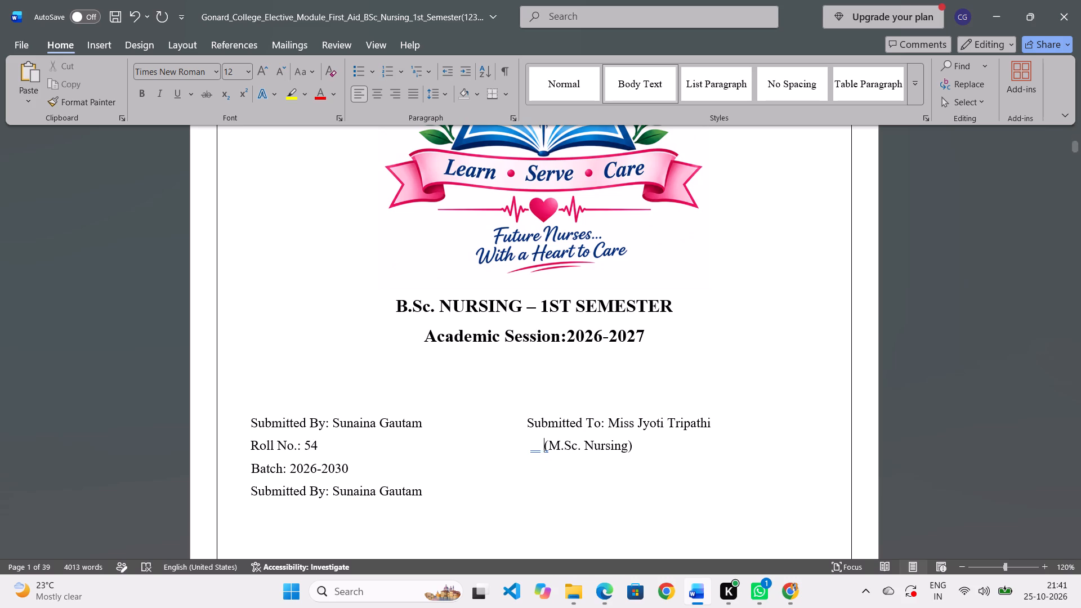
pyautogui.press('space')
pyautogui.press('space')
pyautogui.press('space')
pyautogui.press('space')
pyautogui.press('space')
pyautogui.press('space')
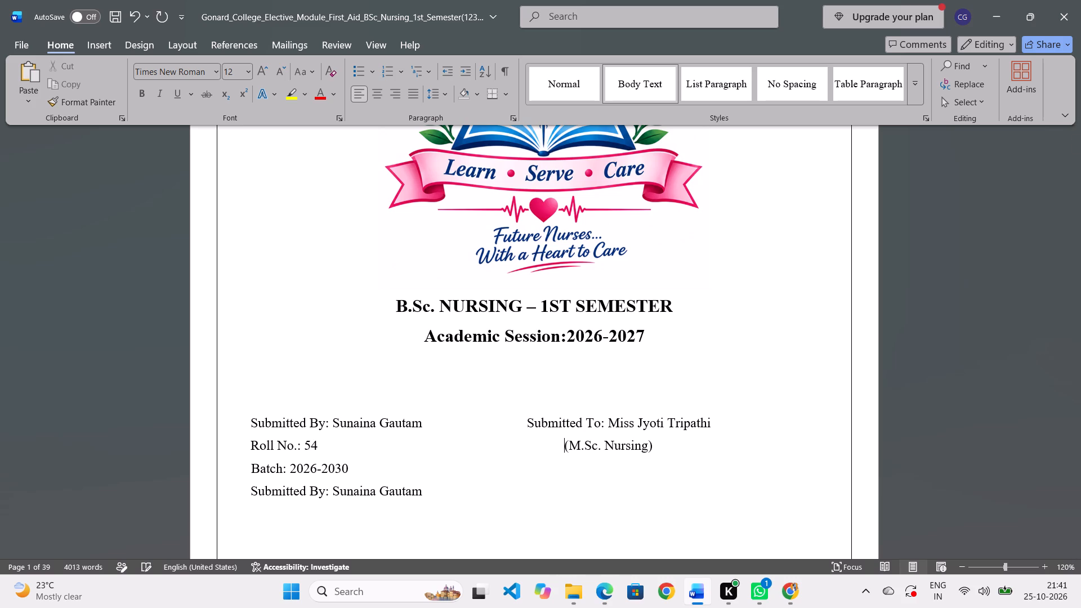
pyautogui.press('BackSpace')
pyautogui.press('BackSpace')
pyautogui.press('BackSpace')
pyautogui.press('BackSpace')
pyautogui.press('BackSpace')
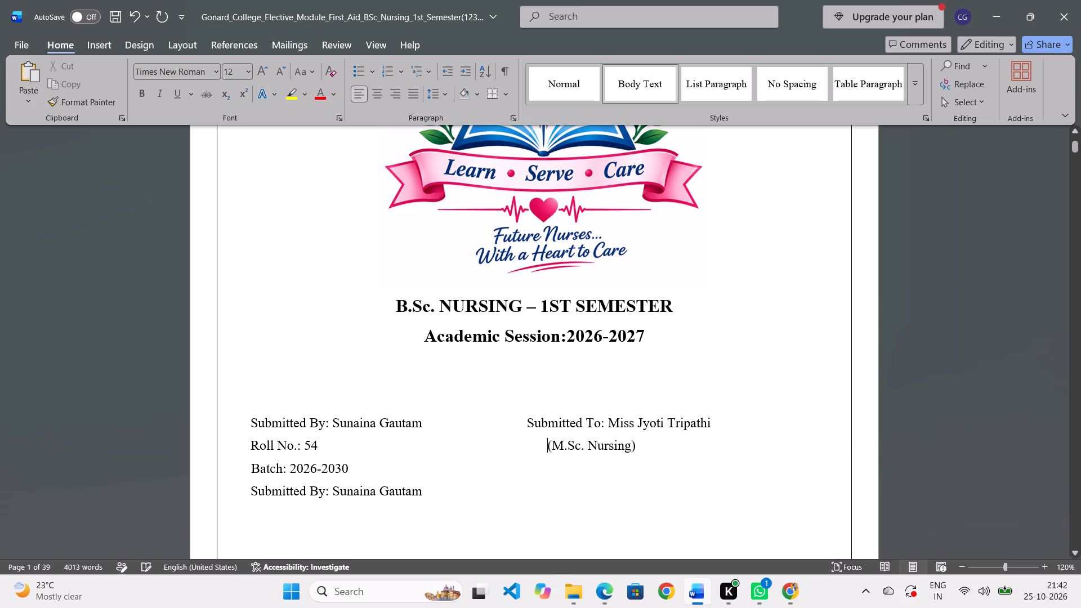
# Delete the duplicate Submitted By text on the line below Batch.
pyautogui.moveTo(434, 491); pyautogui.dragTo(262, 490)
pyautogui.press('BackSpace')
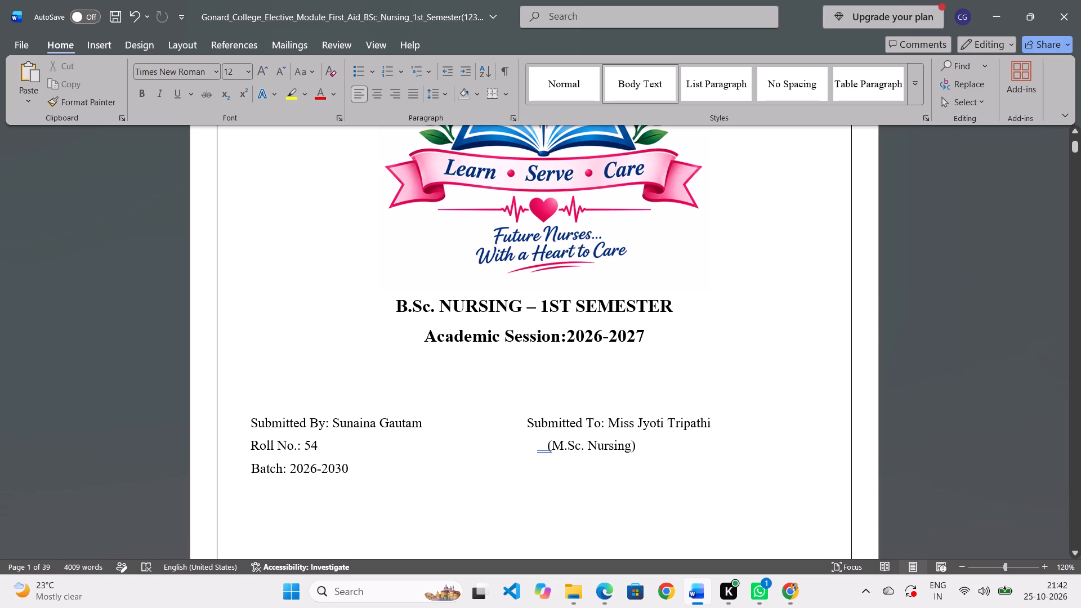
# Enter "Dat" on the emptied line below Batch.
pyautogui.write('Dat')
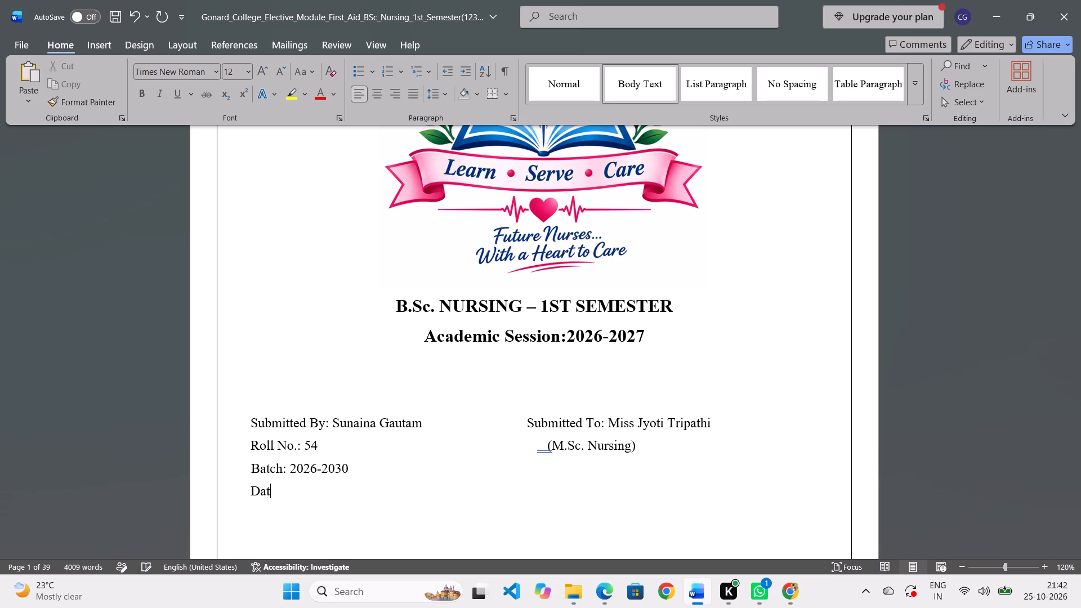
# Complete the line below Batch on the cover page as "Date :27-10-2026".
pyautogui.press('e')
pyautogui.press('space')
pyautogui.write(':')
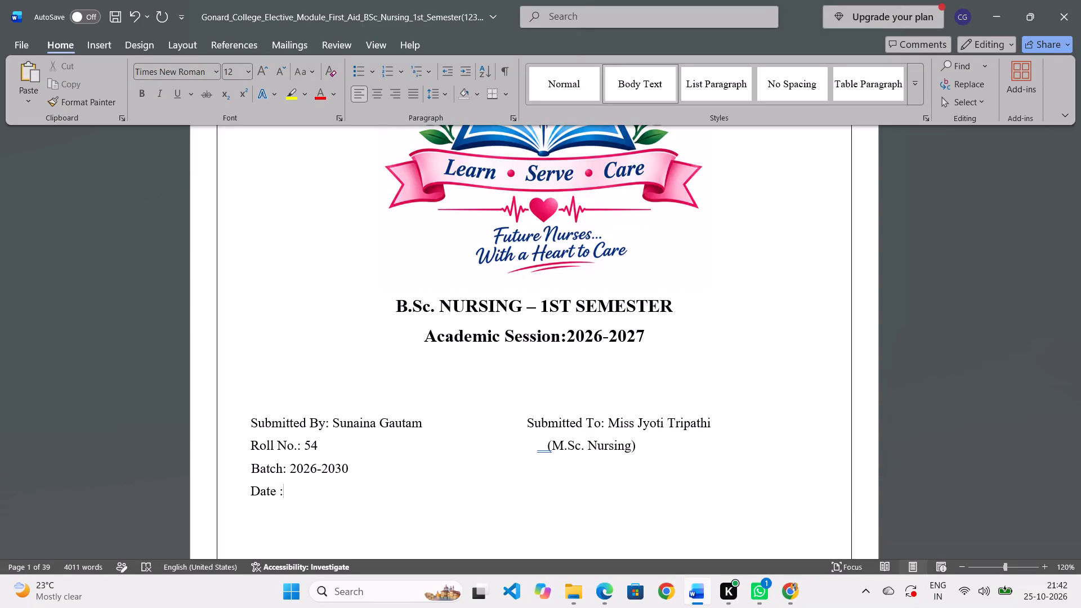
pyautogui.write('24')
pyautogui.press('BackSpace')
pyautogui.press('7')
pyautogui.press('-')
pyautogui.press('1')
pyautogui.press('0')
pyautogui.write('-2026')
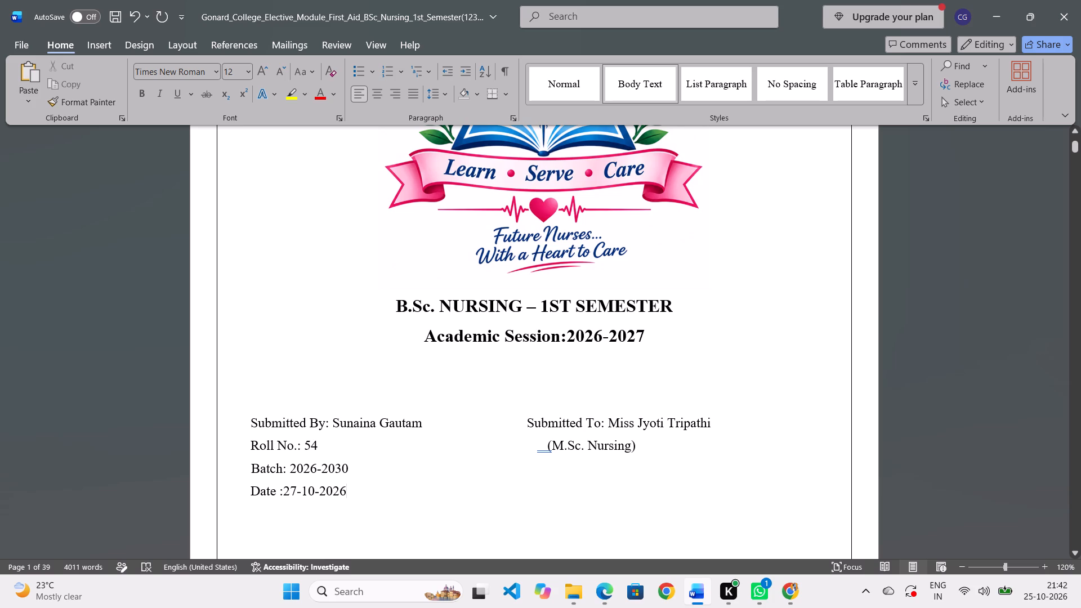
# Insert a blank line above the "B.Sc. NURSING – 1ST SEMESTER" heading on the cover page.
pyautogui.scroll(14, 463, 437)
pyautogui.scroll(-7, 463, 437)
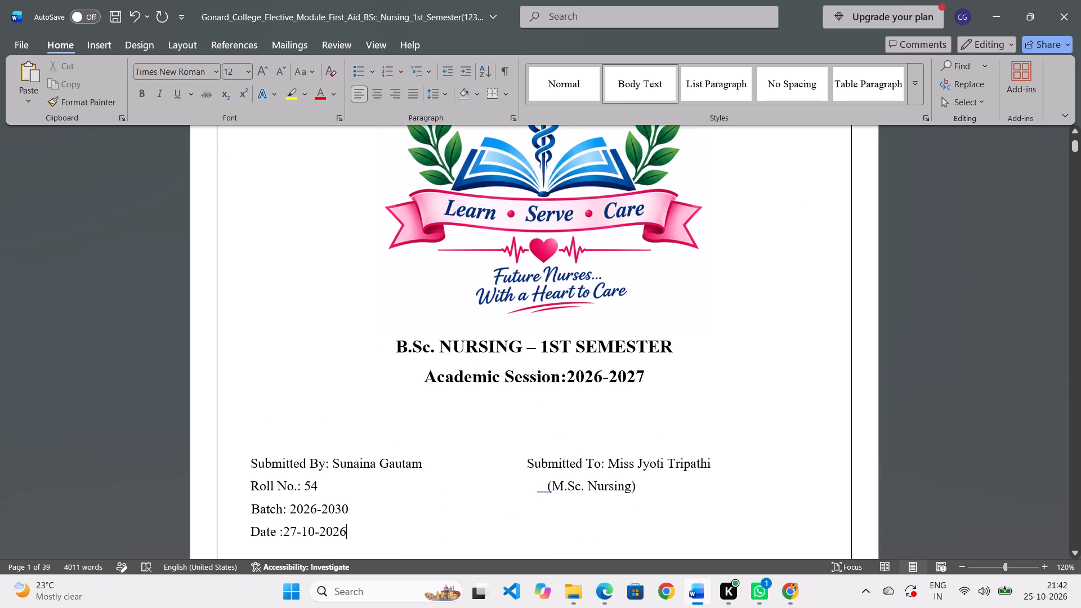
pyautogui.scroll(8, 445, 403)
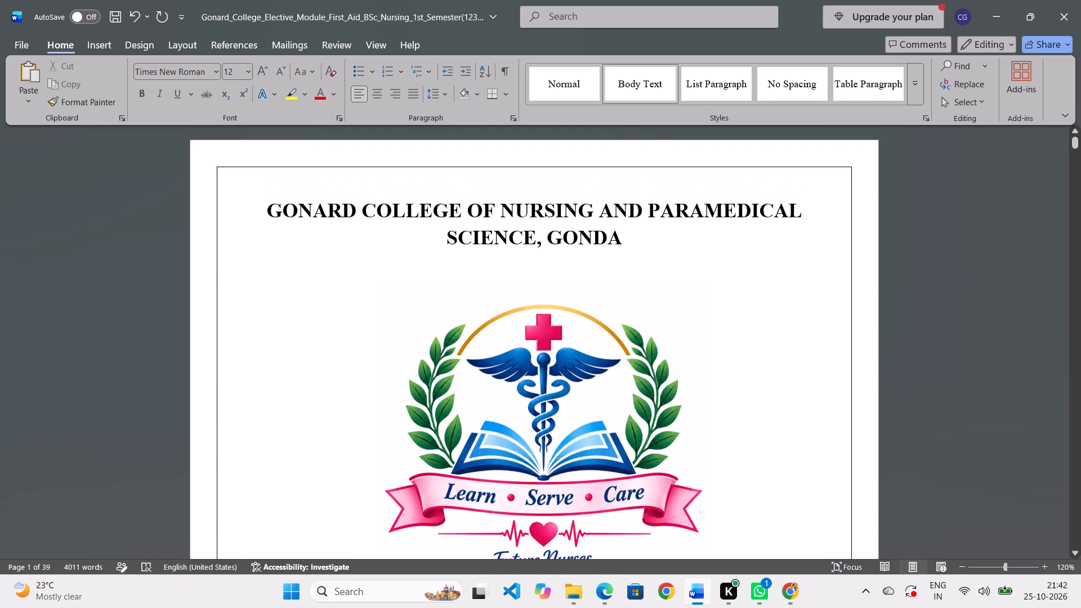
pyautogui.scroll(7, 445, 403)
pyautogui.scroll(-12, 445, 403)
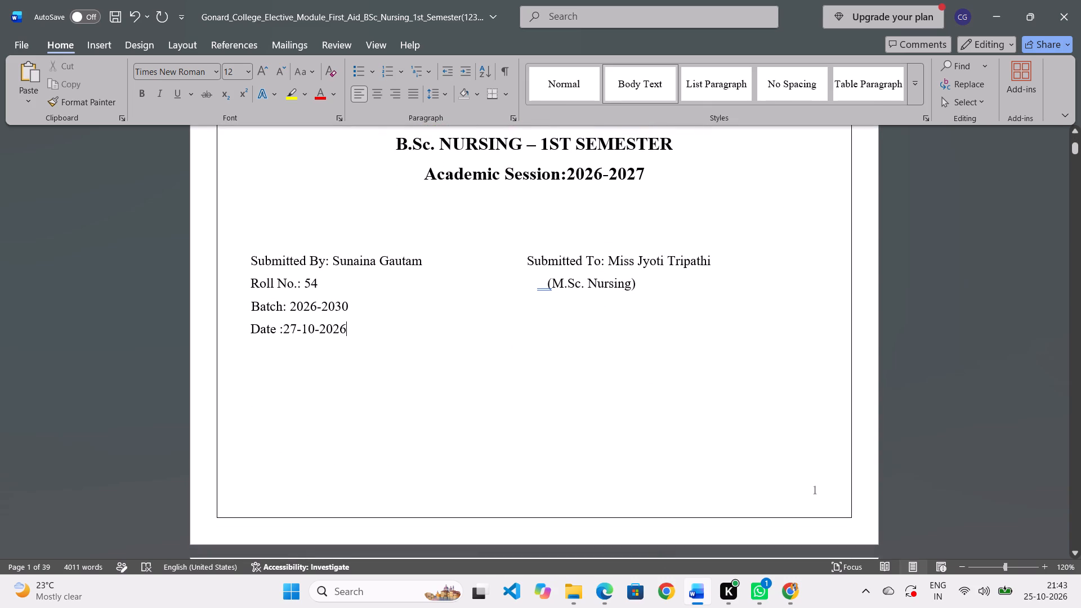
pyautogui.scroll(7, 361, 312)
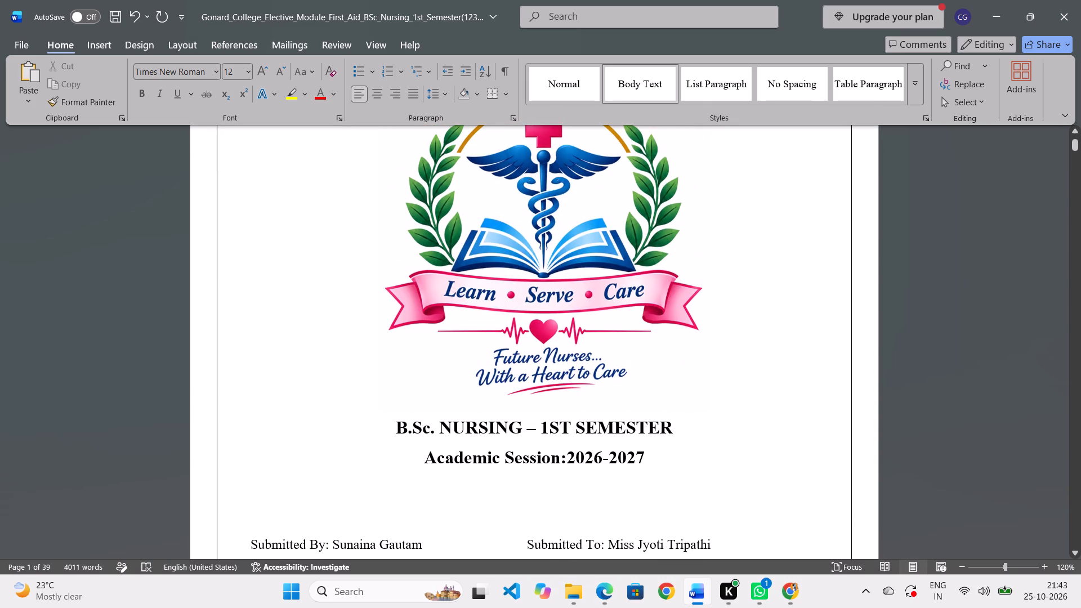
pyautogui.click(394, 426)
pyautogui.press('Return')
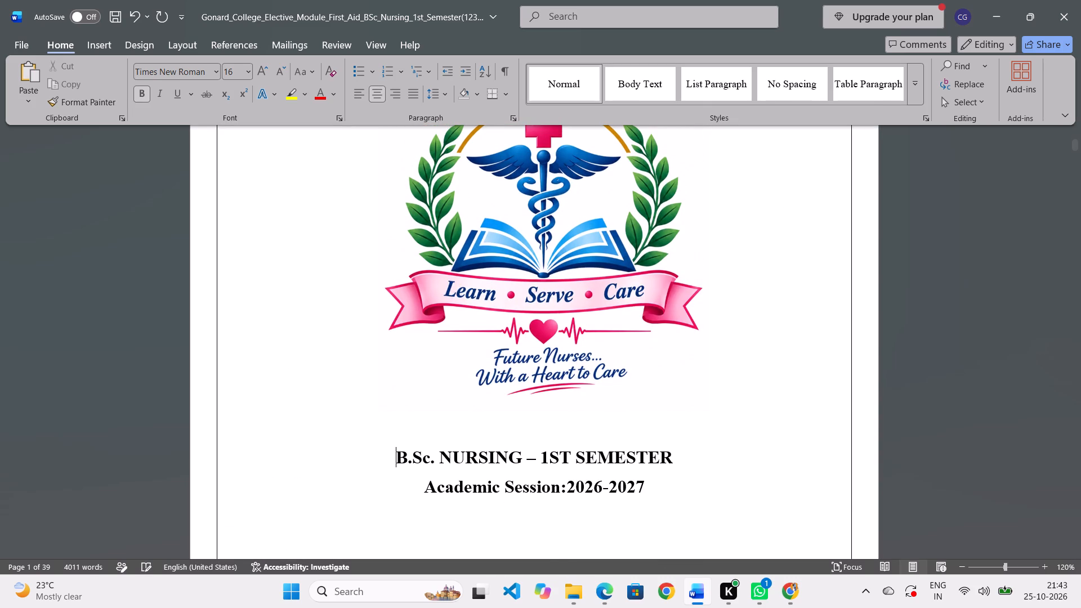
# Enlarge the emblem picture on the cover page slightly and shift it left to centre it between the college name and the B.Sc. NURSING heading.
pyautogui.scroll(-5, 421, 422)
pyautogui.scroll(14, 421, 422)
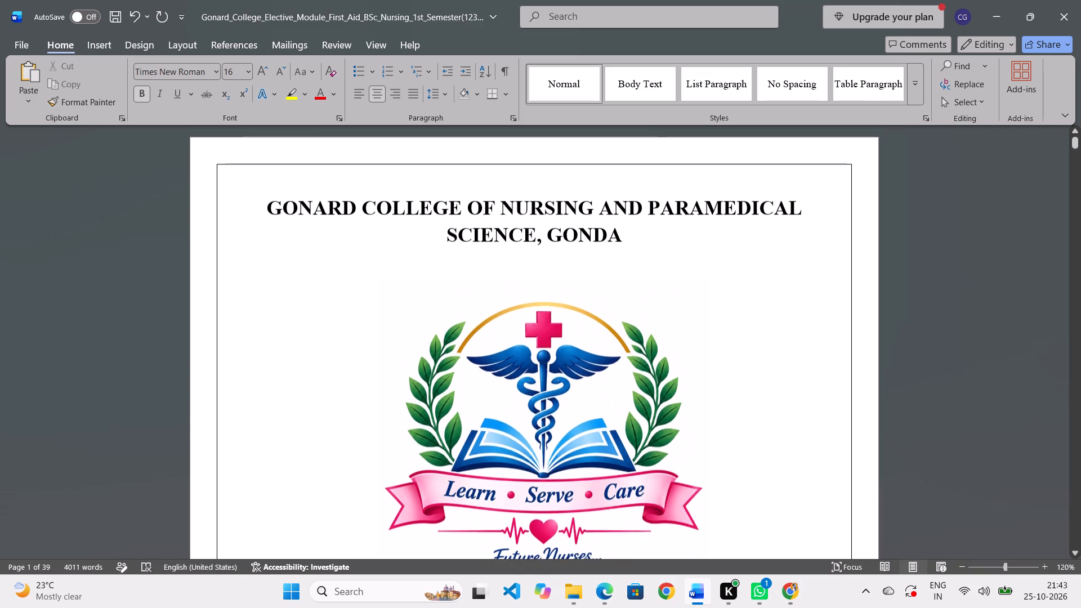
pyautogui.click(479, 388)
pyautogui.scroll(-3, 479, 388)
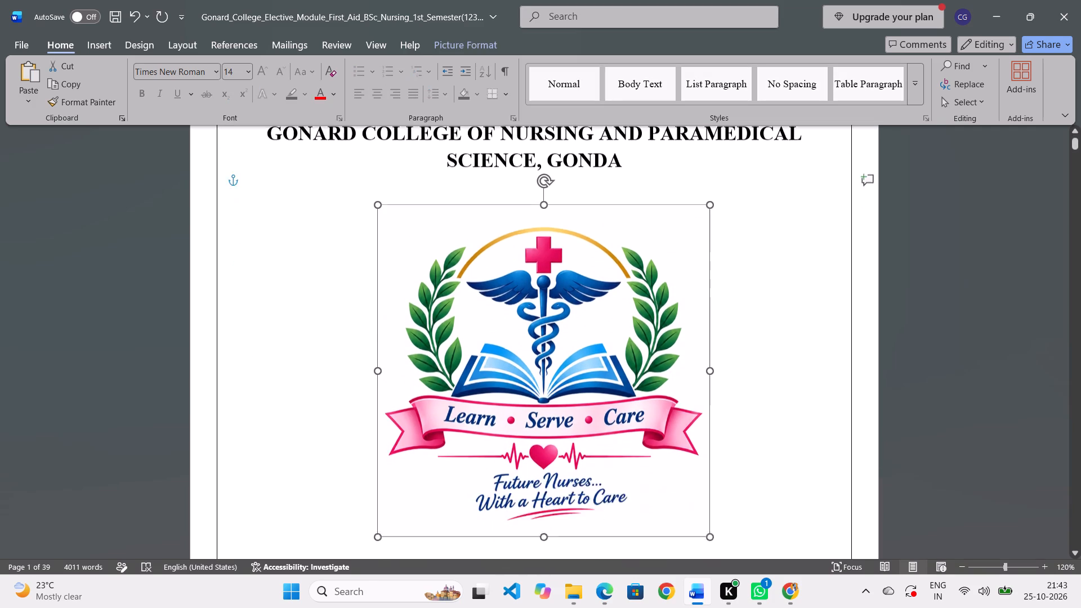
pyautogui.scroll(-3, 479, 388)
pyautogui.moveTo(709, 372); pyautogui.dragTo(723, 375)
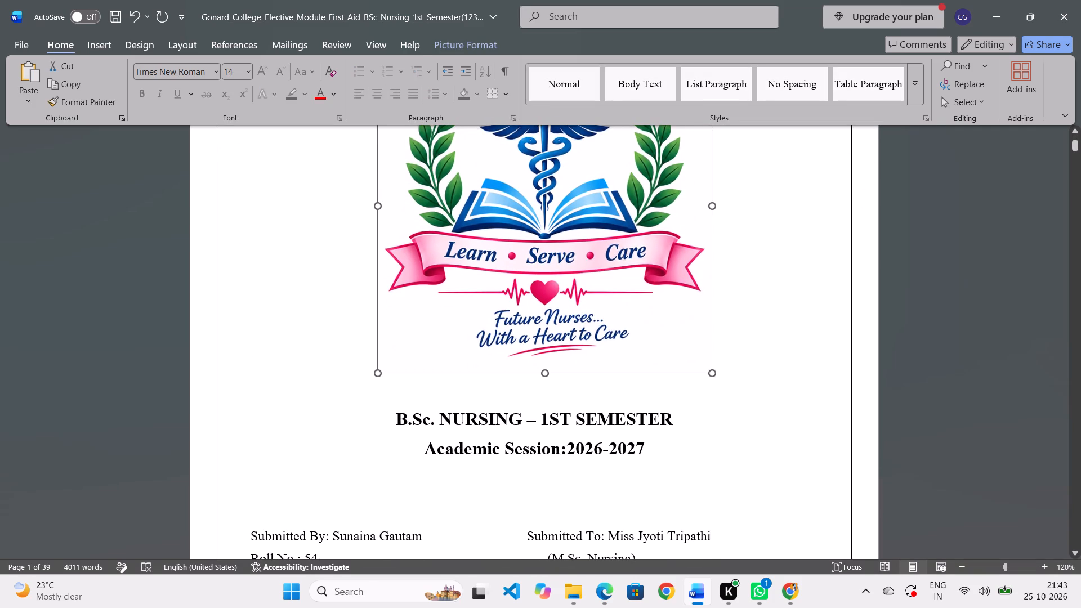
pyautogui.moveTo(723, 375); pyautogui.dragTo(739, 392)
pyautogui.moveTo(589, 346); pyautogui.dragTo(574, 349)
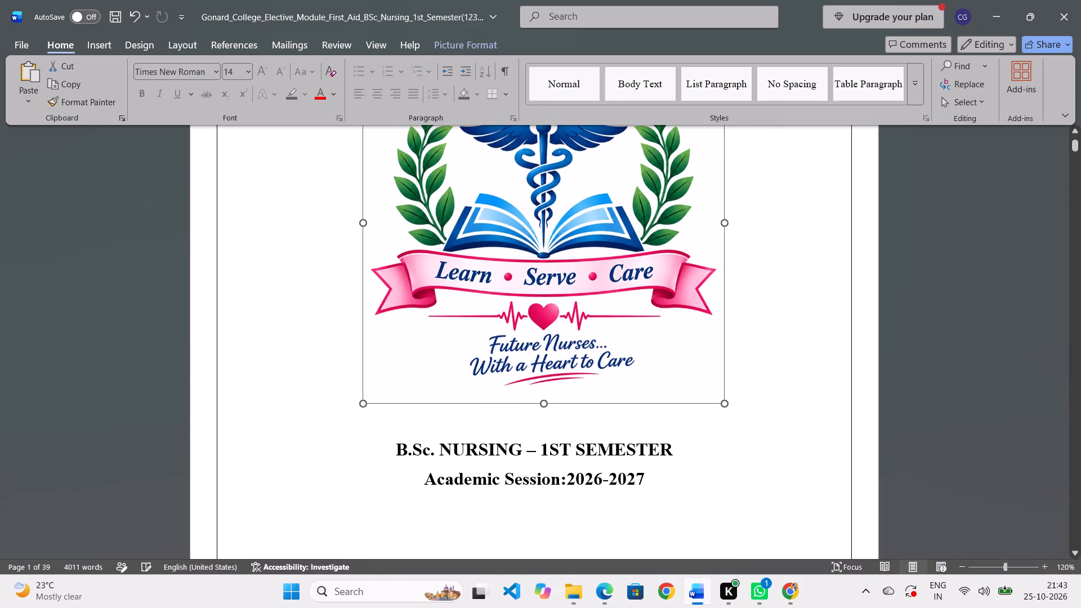
pyautogui.moveTo(574, 349); pyautogui.dragTo(569, 350)
pyautogui.scroll(-6, 569, 350)
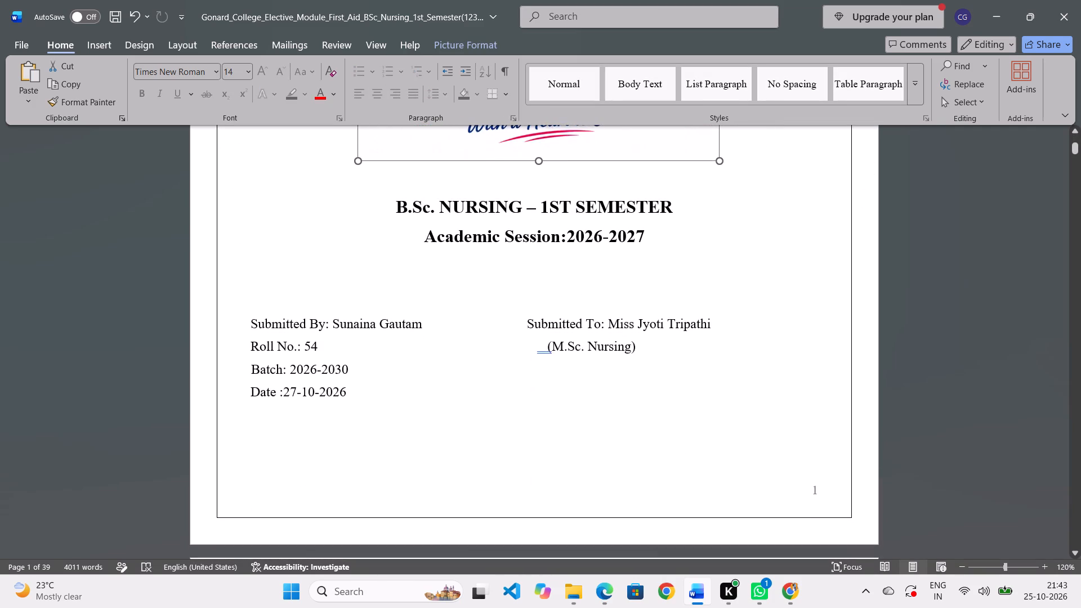
pyautogui.scroll(13, 569, 350)
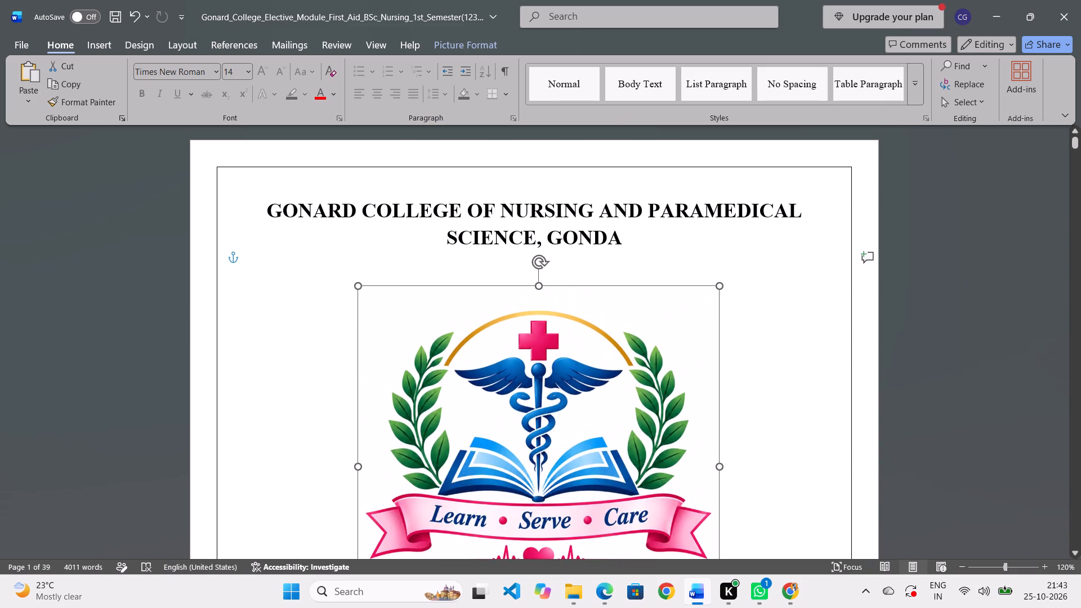
# Review the pages from the cover through the certificate, acknowledgement and INDEX table to the chapter on principles and responsibilities of a first aider.
pyautogui.scroll(-15, 353, 272)
pyautogui.scroll(-2, 401, 286)
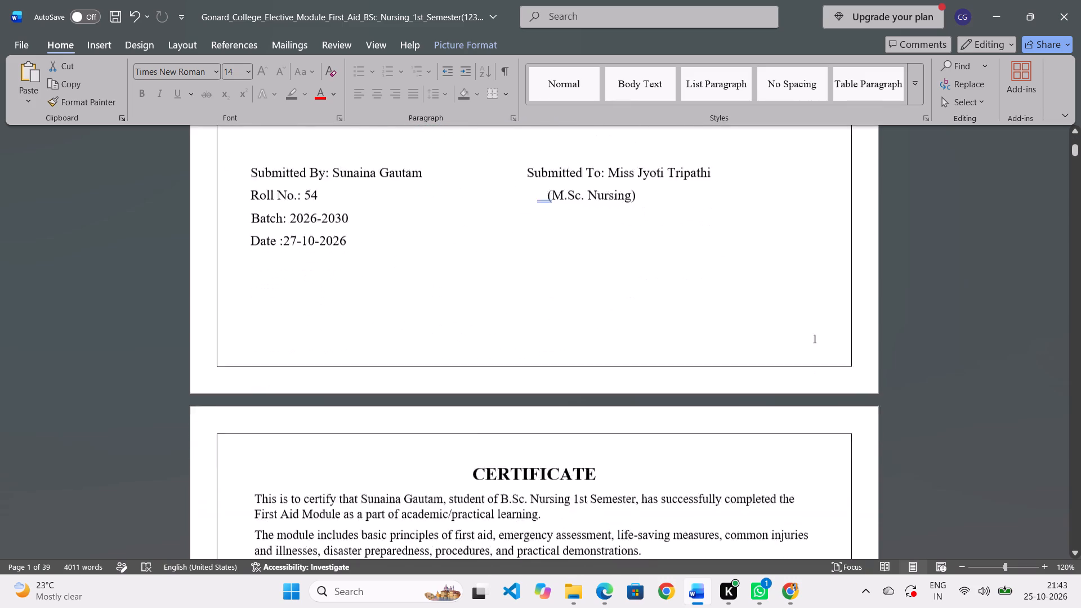
pyautogui.scroll(-10, 401, 286)
pyautogui.scroll(3, 403, 286)
pyautogui.scroll(-5, 403, 286)
pyautogui.scroll(1, 403, 287)
pyautogui.scroll(-12, 403, 287)
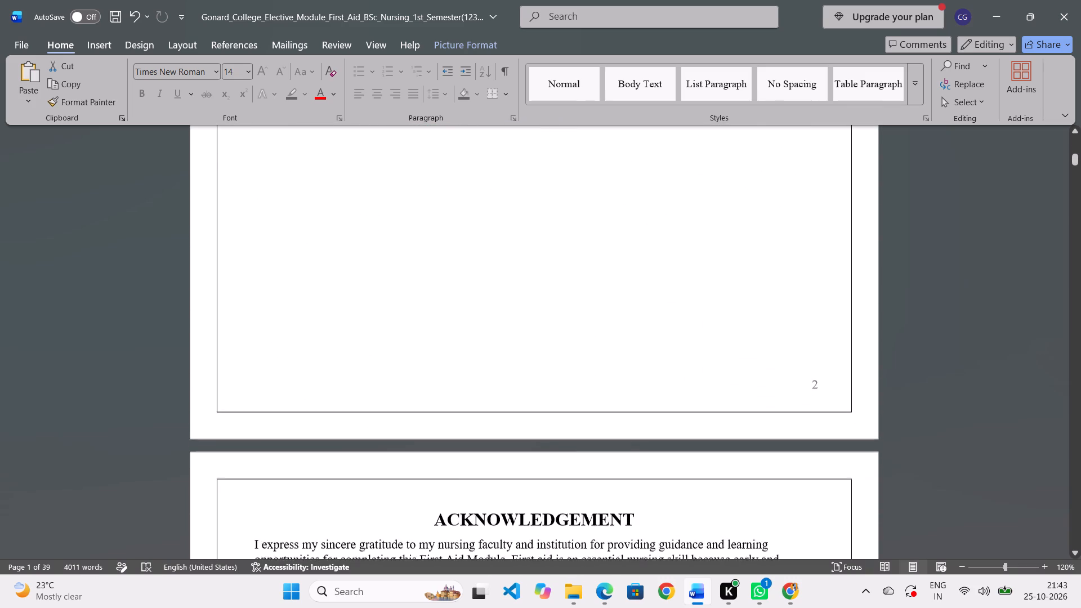
pyautogui.scroll(-3, 403, 287)
pyautogui.scroll(-20, 403, 287)
pyautogui.scroll(-5, 403, 287)
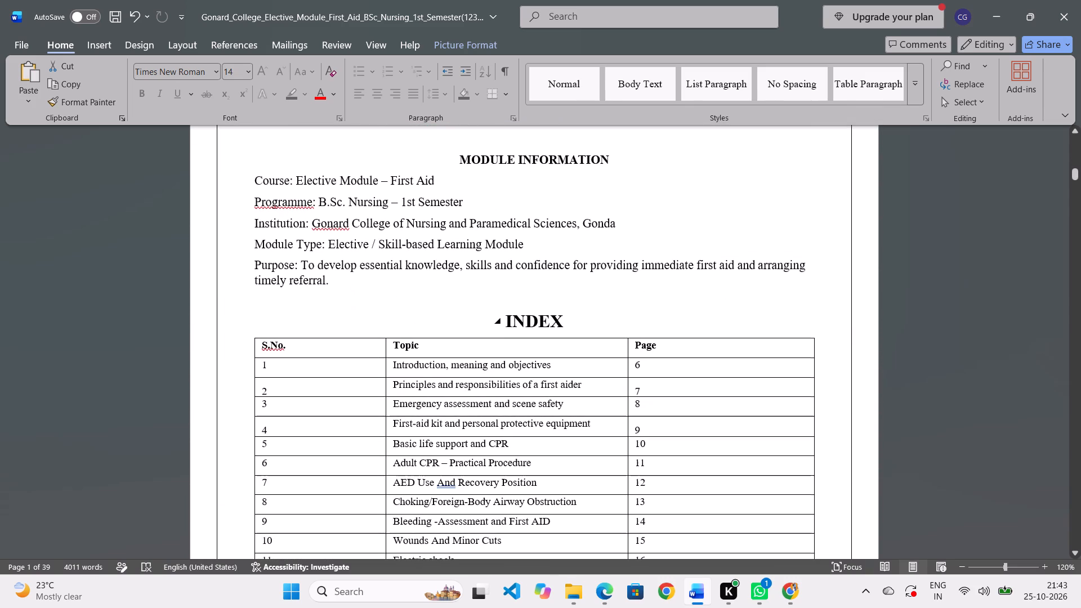
pyautogui.scroll(-18, 495, 314)
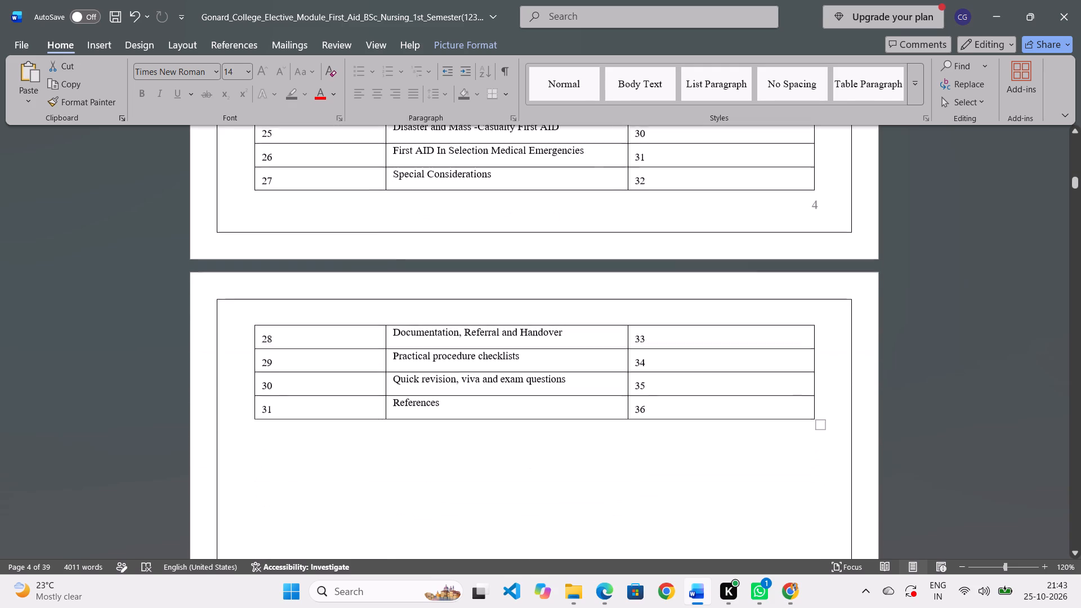
pyautogui.scroll(-20, 495, 314)
pyautogui.scroll(-2, 495, 314)
pyautogui.scroll(1, 495, 314)
pyautogui.scroll(-6, 495, 314)
pyautogui.scroll(2, 495, 314)
pyautogui.scroll(-2, 495, 314)
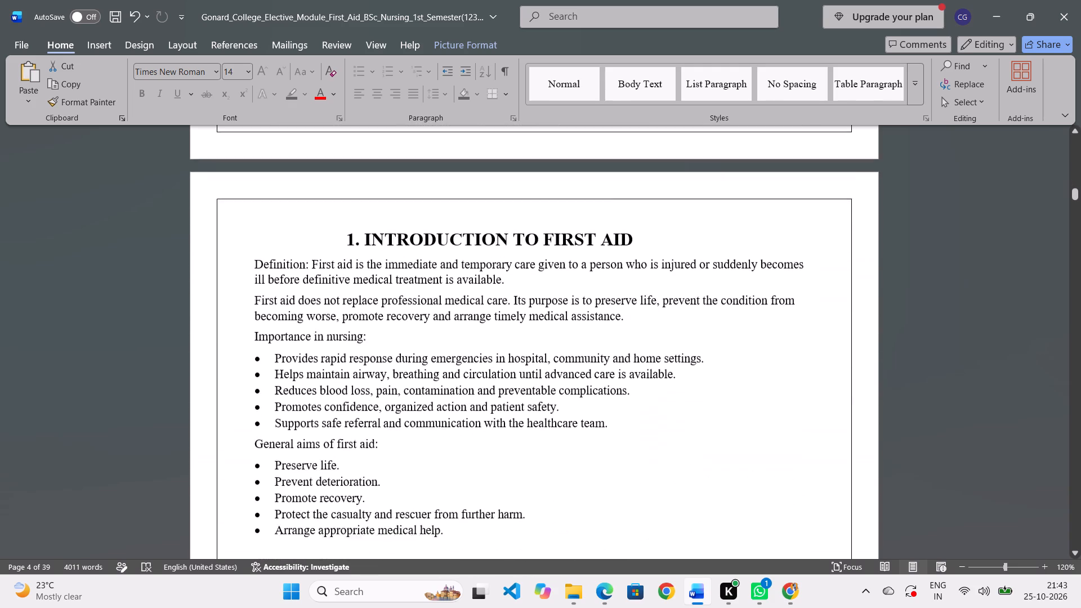
pyautogui.scroll(-11, 495, 314)
pyautogui.scroll(-9, 626, 314)
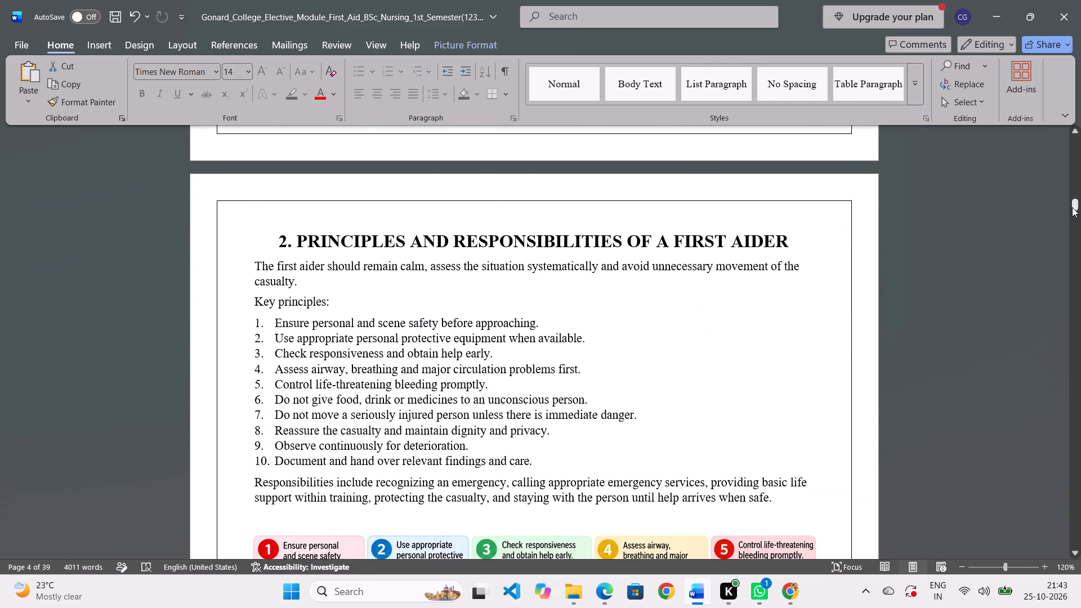
# Examine the document's closing pages, from the References page back to the long-answer exam questions.
pyautogui.moveTo(1075, 205); pyautogui.dragTo(1080, 546)
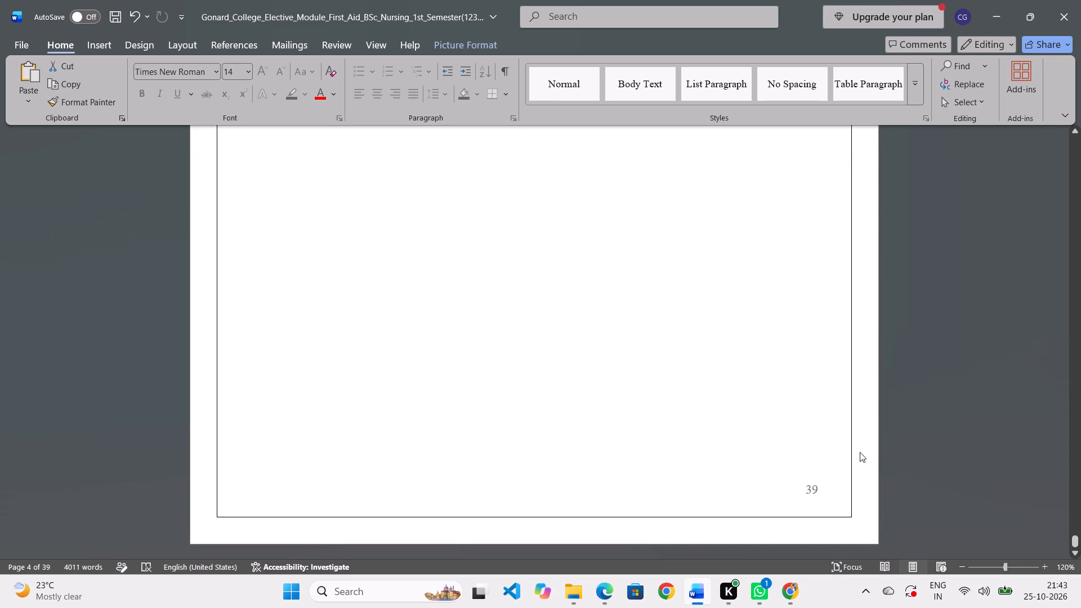
pyautogui.scroll(20, 835, 428)
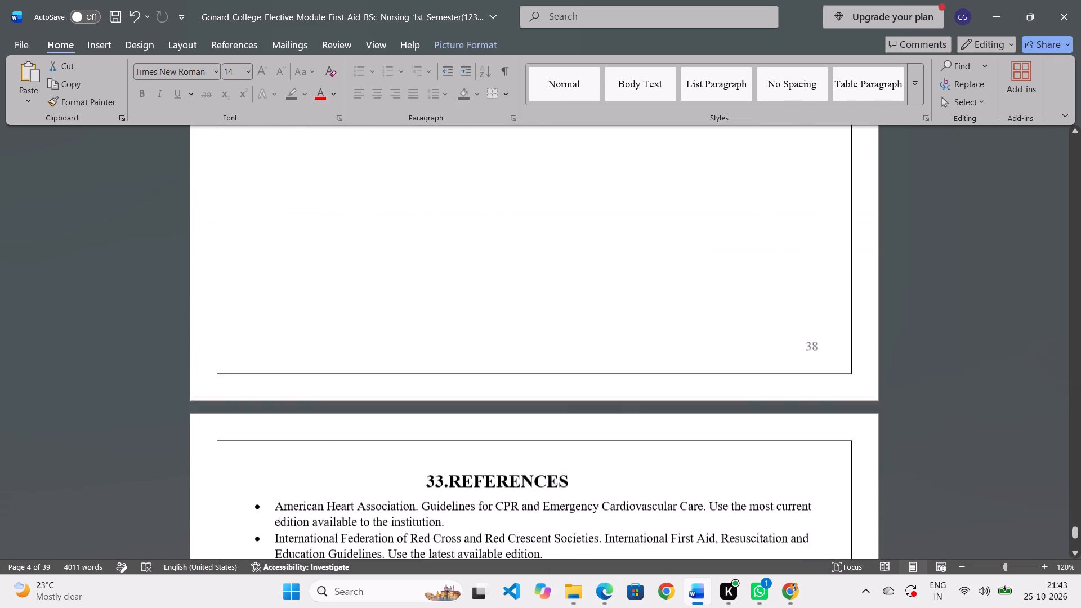
pyautogui.scroll(6, 831, 422)
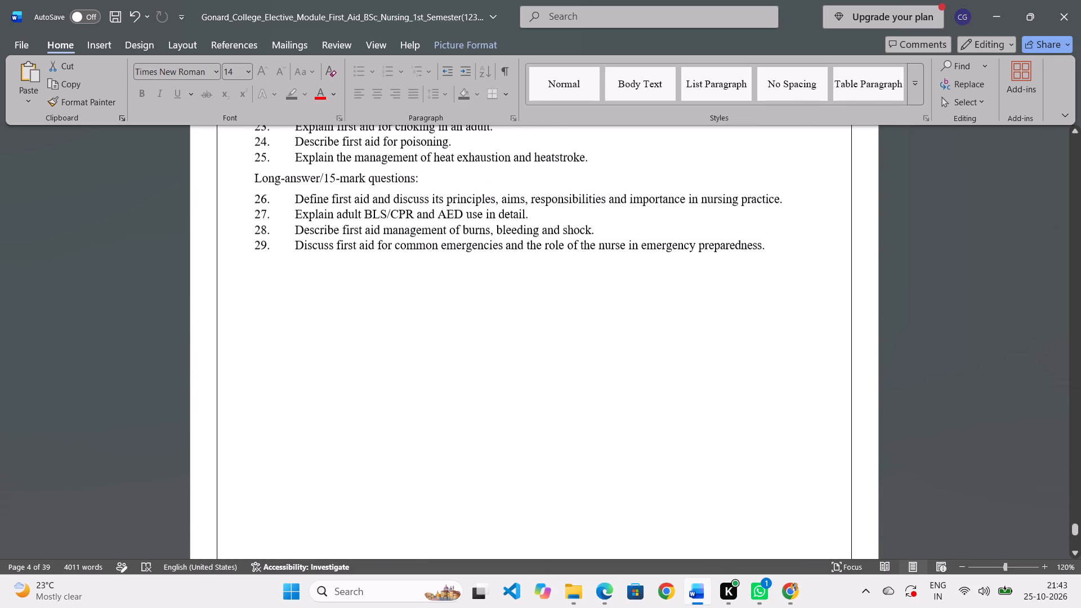
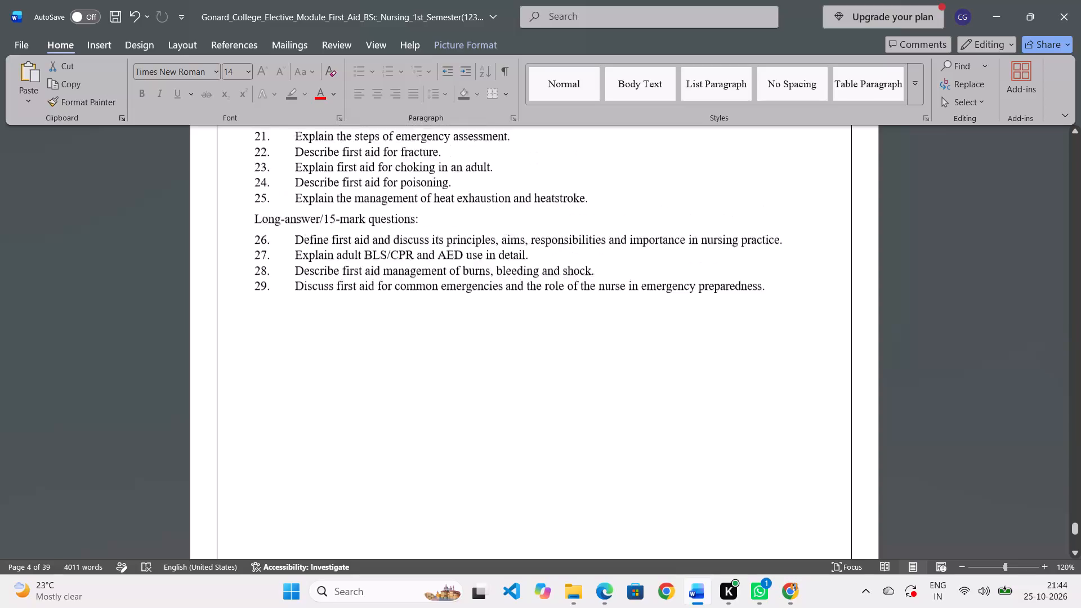
# Examine the closing pages from the long-answer exam questions back to the Practical Checklist – Burns & Choking page.
pyautogui.scroll(18, 351, 342)
pyautogui.scroll(5, 351, 342)
pyautogui.scroll(-1, 351, 342)
pyautogui.scroll(12, 351, 342)
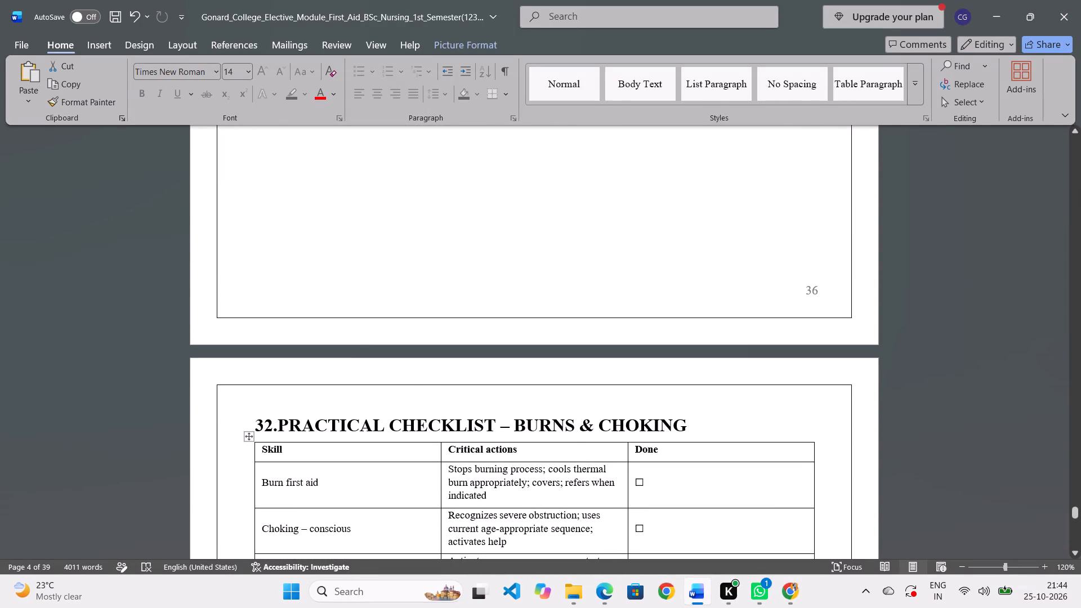
pyautogui.scroll(-5, 367, 333)
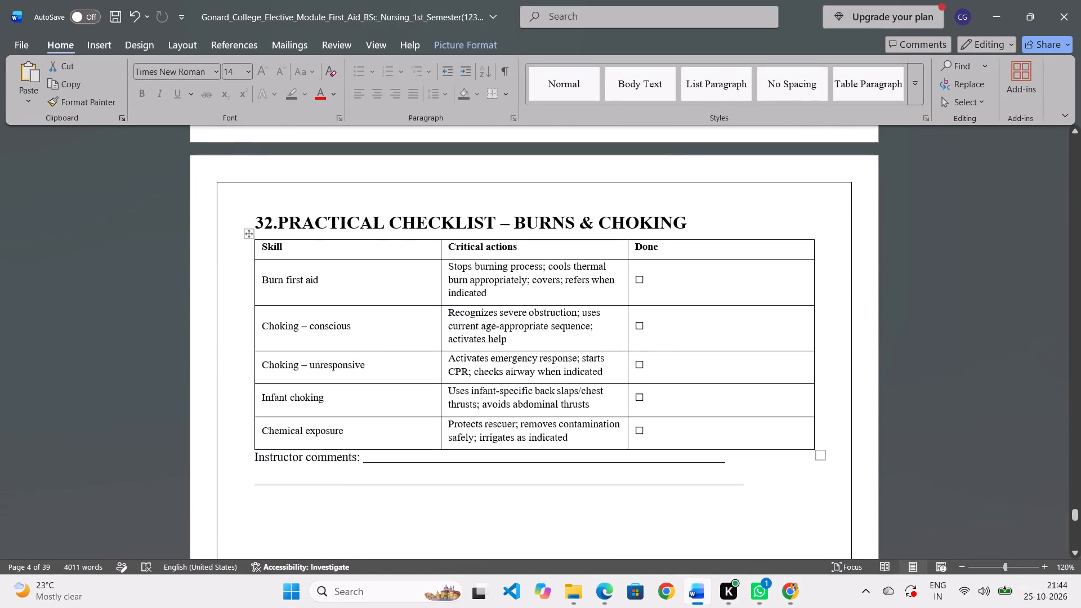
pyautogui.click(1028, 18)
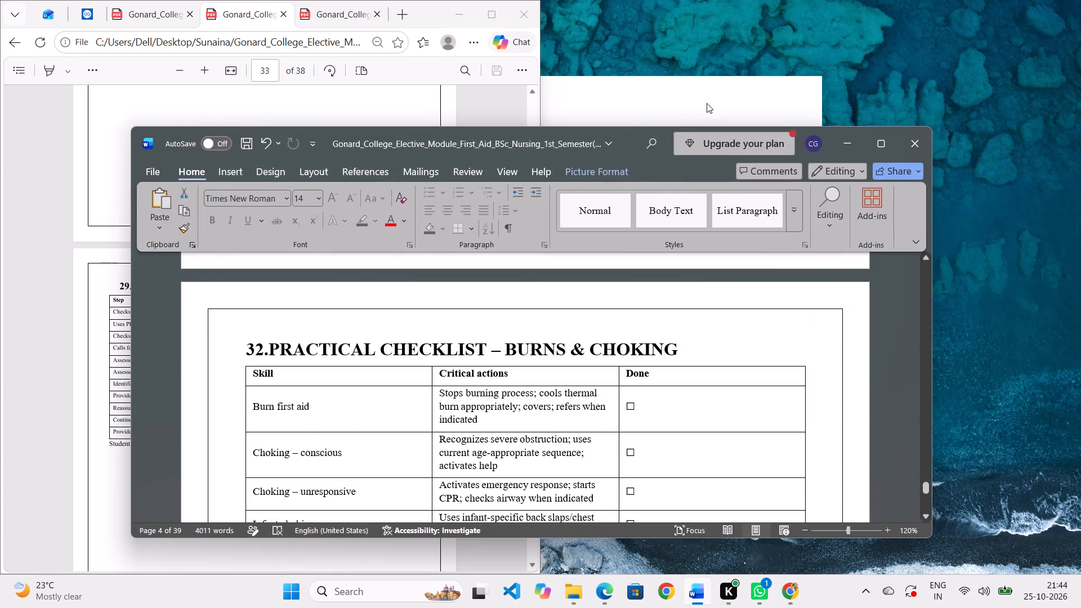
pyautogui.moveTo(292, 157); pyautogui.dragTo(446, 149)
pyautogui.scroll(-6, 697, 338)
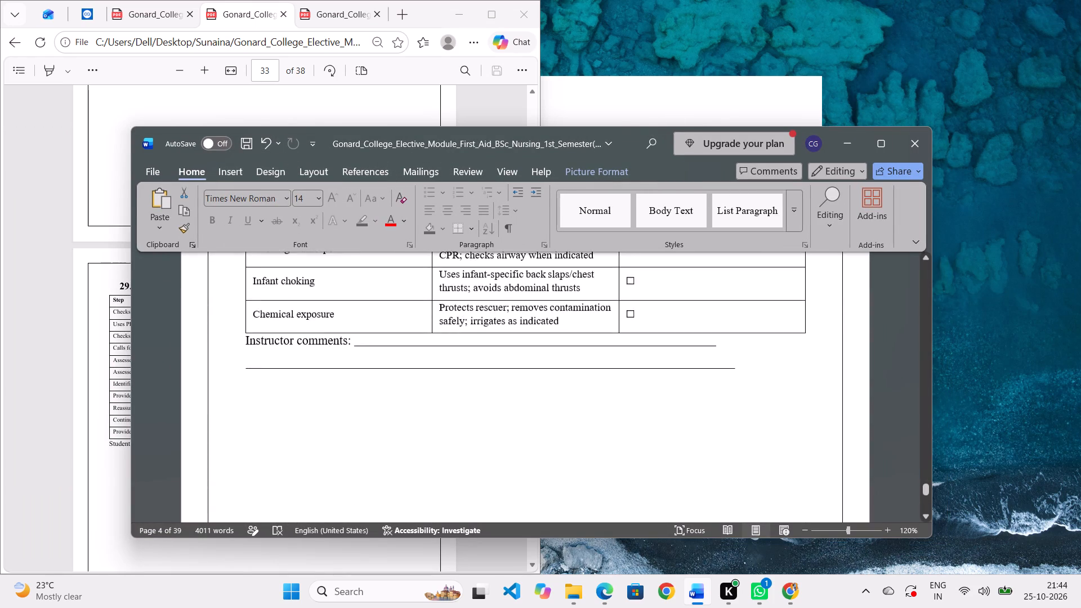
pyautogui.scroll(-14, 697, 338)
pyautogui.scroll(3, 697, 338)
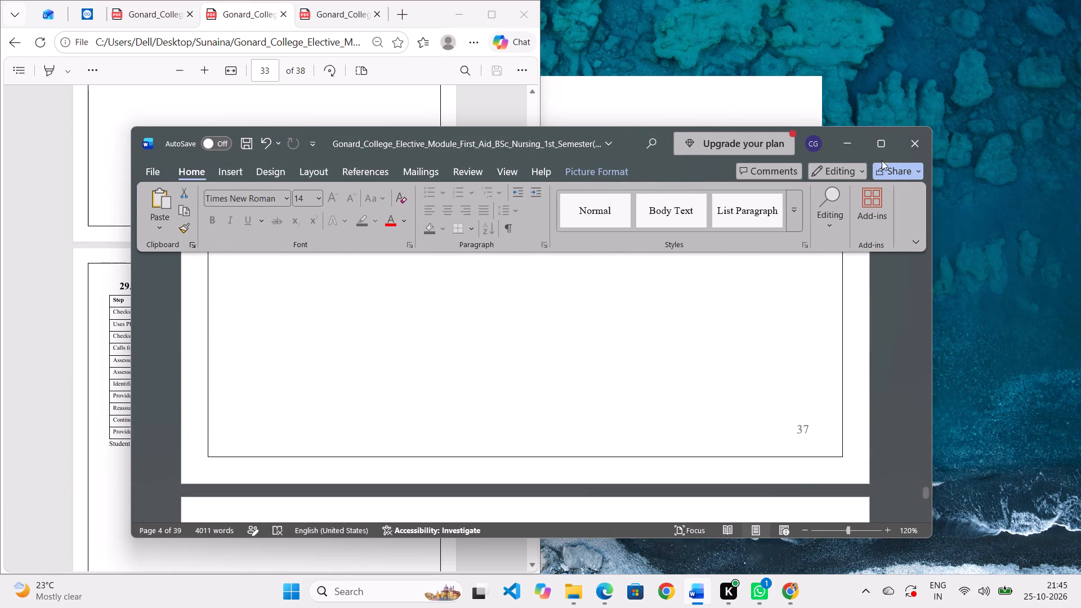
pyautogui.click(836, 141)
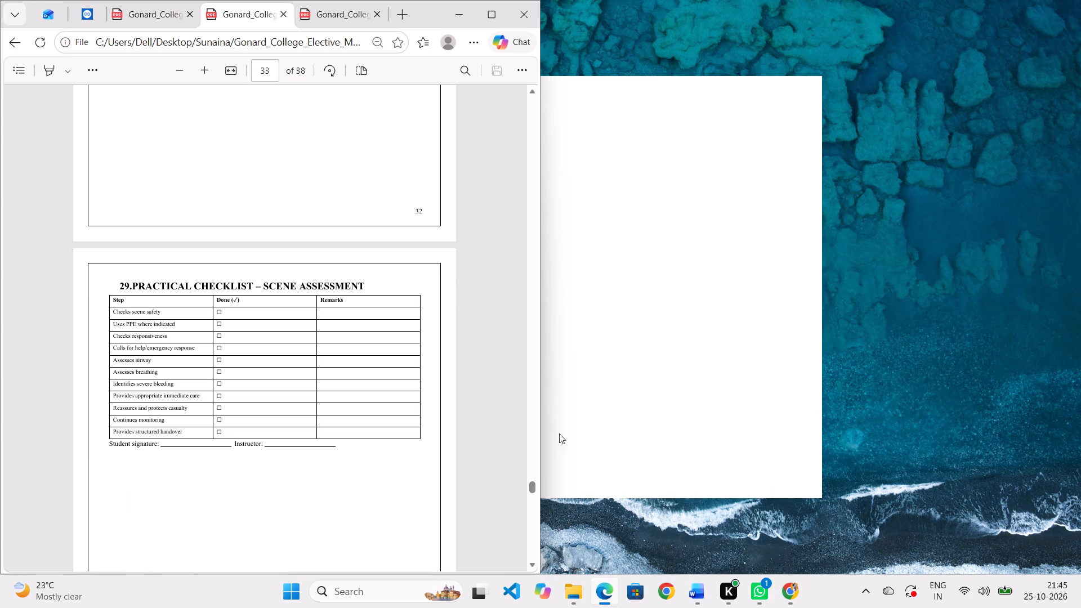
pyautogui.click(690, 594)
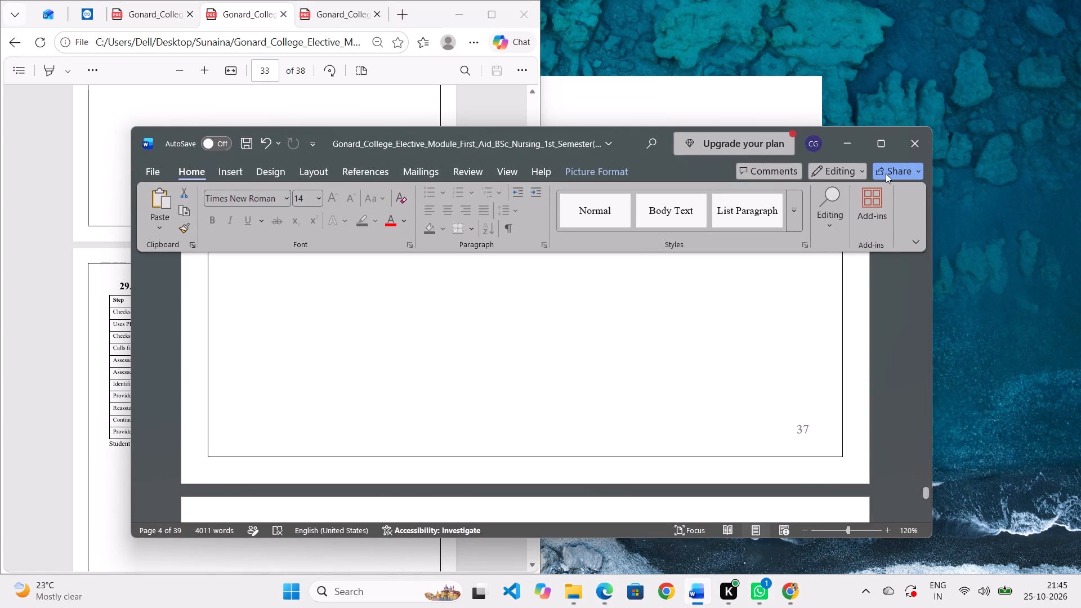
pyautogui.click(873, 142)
# Review the front pages, from the cover and certificate through to the last rows of the INDEX table.
pyautogui.moveTo(1074, 523); pyautogui.dragTo(1055, 234)
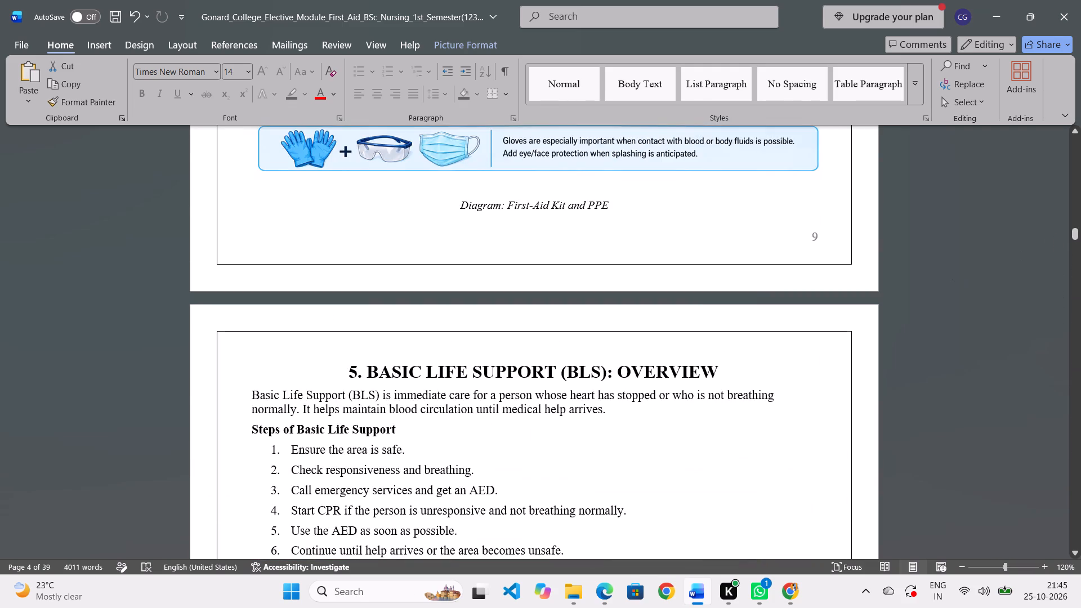
pyautogui.scroll(13, 520, 380)
pyautogui.moveTo(1071, 227); pyautogui.dragTo(1072, 226)
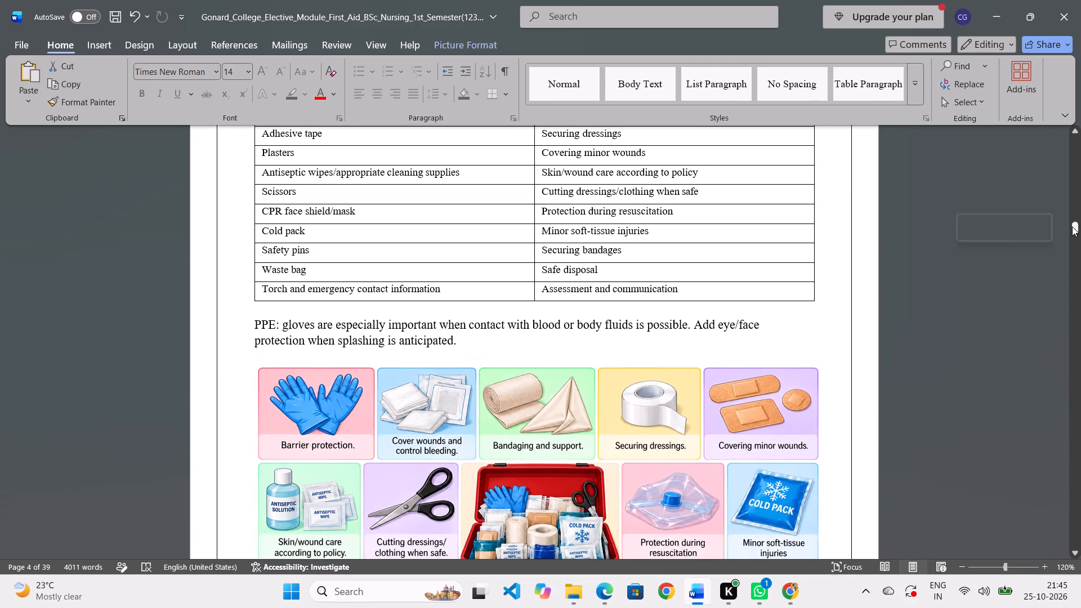
pyautogui.moveTo(1072, 226); pyautogui.dragTo(1080, 160)
pyautogui.scroll(8, 566, 313)
pyautogui.scroll(-1, 566, 313)
pyautogui.scroll(11, 566, 313)
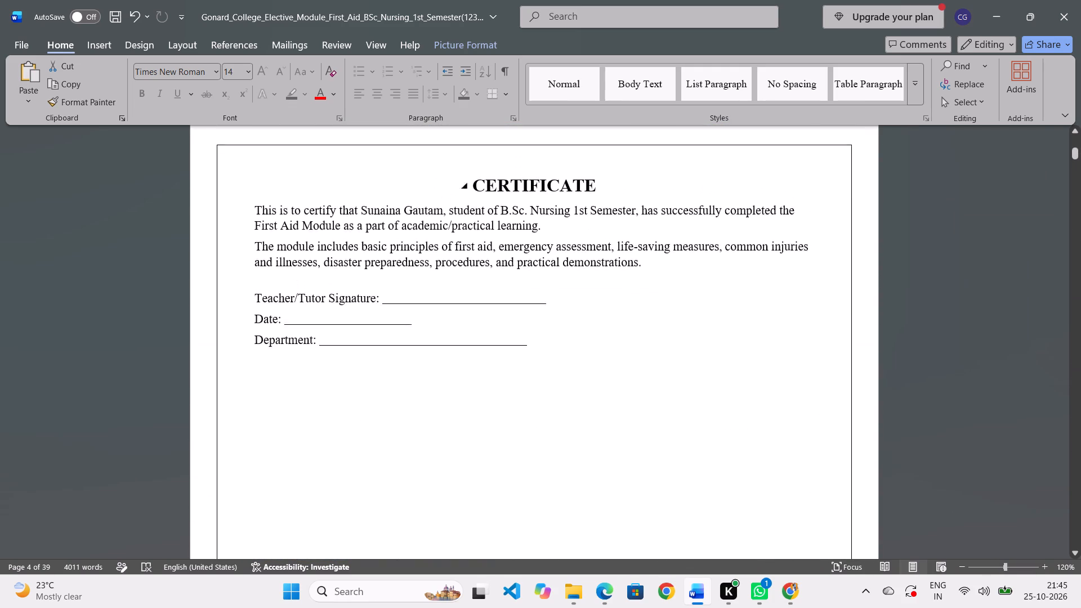
pyautogui.scroll(19, 566, 313)
pyautogui.scroll(-10, 566, 313)
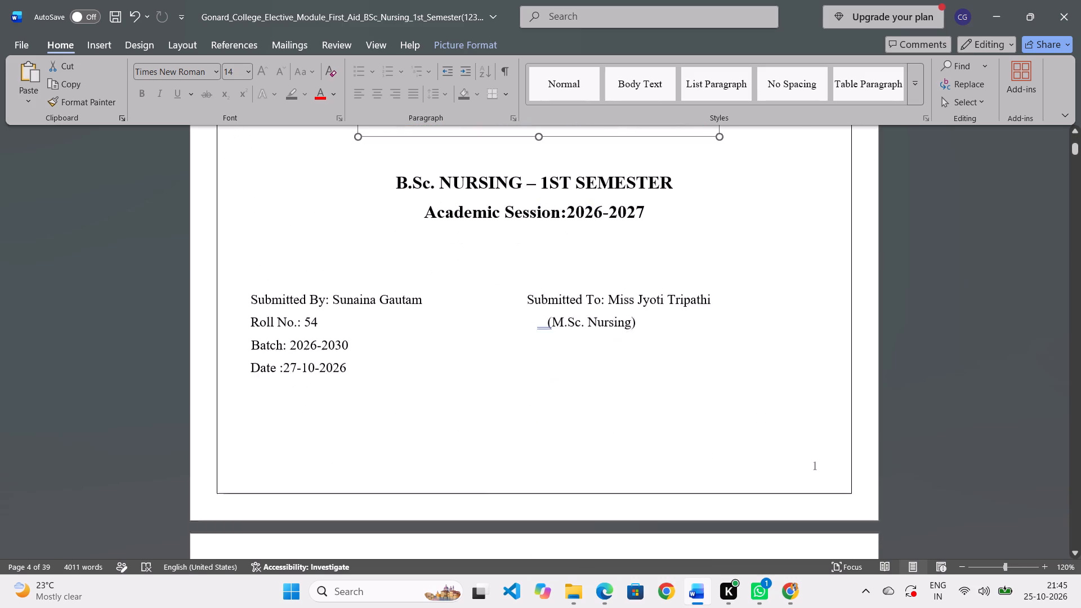
pyautogui.scroll(-3, 566, 313)
pyautogui.scroll(1, 566, 313)
pyautogui.scroll(-13, 566, 313)
pyautogui.scroll(1, 566, 317)
pyautogui.scroll(-20, 566, 318)
pyautogui.scroll(-2, 566, 318)
pyautogui.scroll(1, 565, 337)
pyautogui.scroll(-20, 565, 337)
pyautogui.scroll(-14, 565, 337)
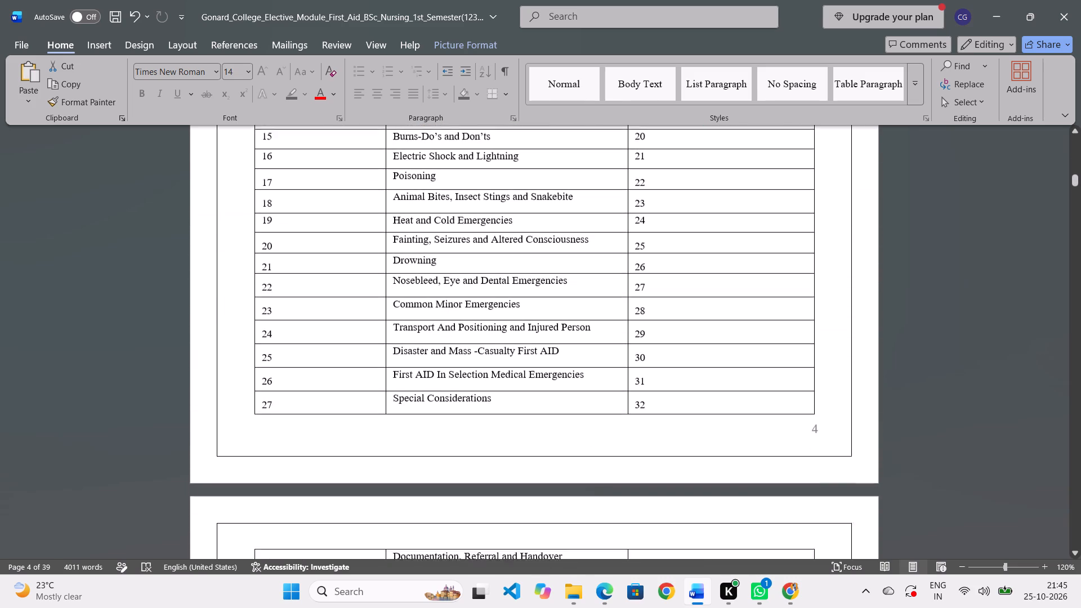
pyautogui.scroll(-5, 350, 404)
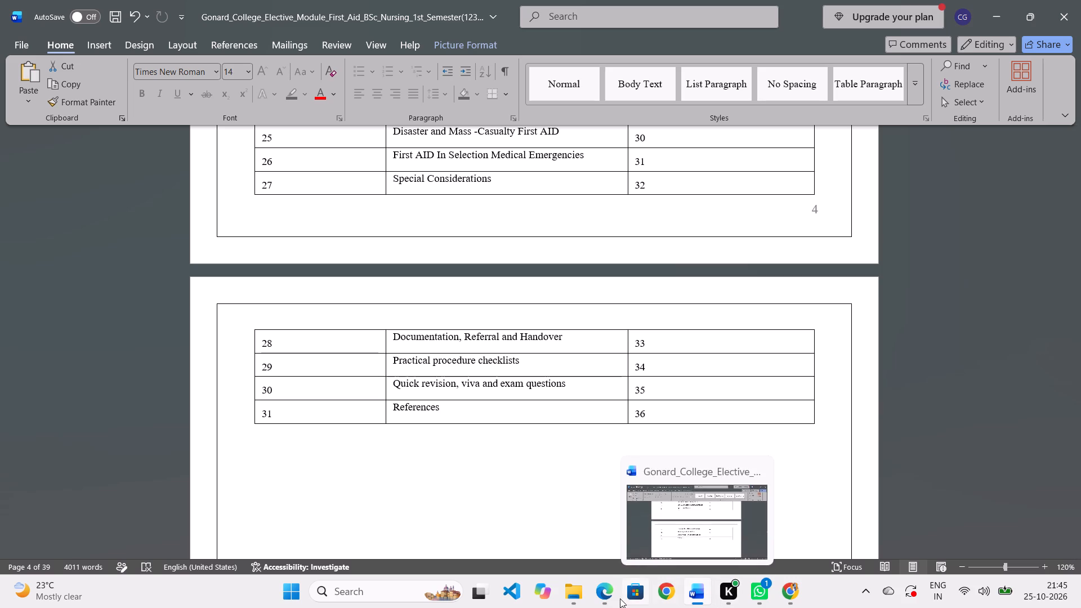
# Switch to the PDF in Edge and examine its practical checklist pages on scene assessment, adult CPR & AED, and bleeding, bandaging and fracture support.
pyautogui.click(595, 596)
pyautogui.scroll(-8, 276, 426)
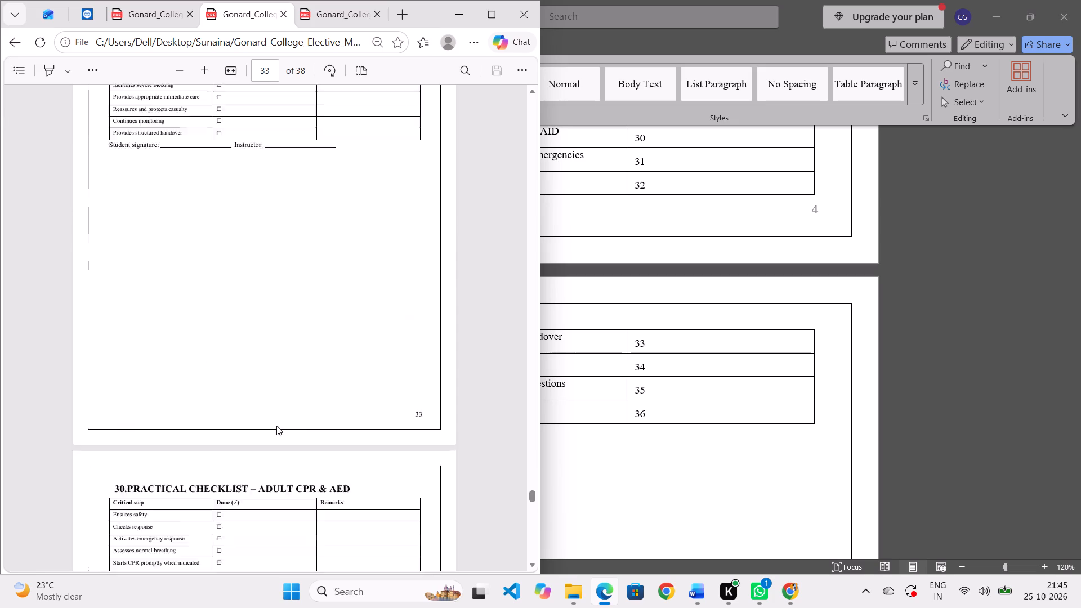
pyautogui.scroll(-3, 276, 426)
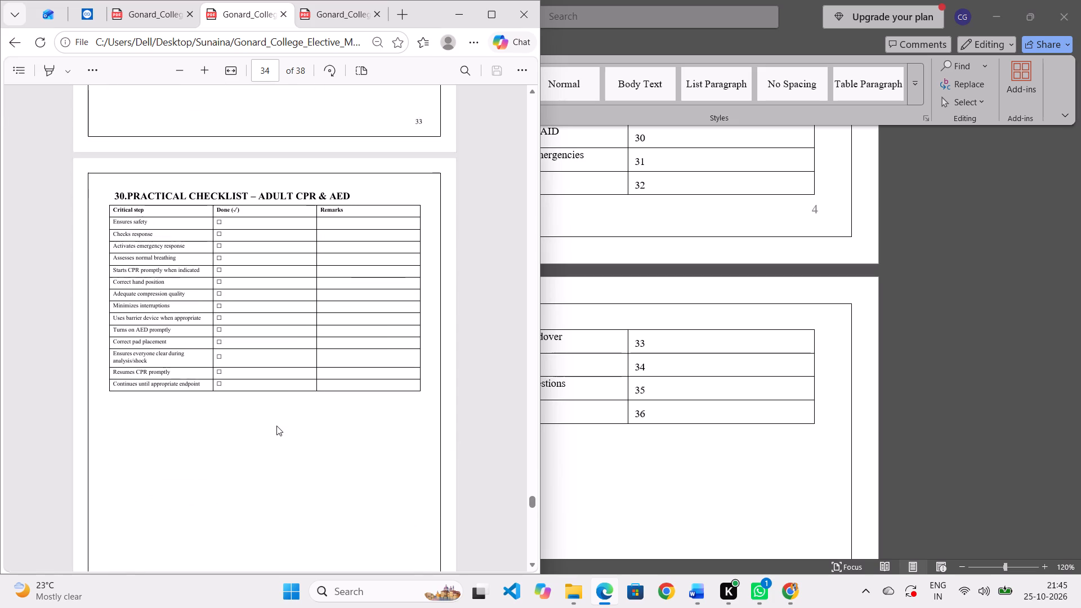
pyautogui.scroll(-5, 276, 426)
pyautogui.scroll(1, 276, 426)
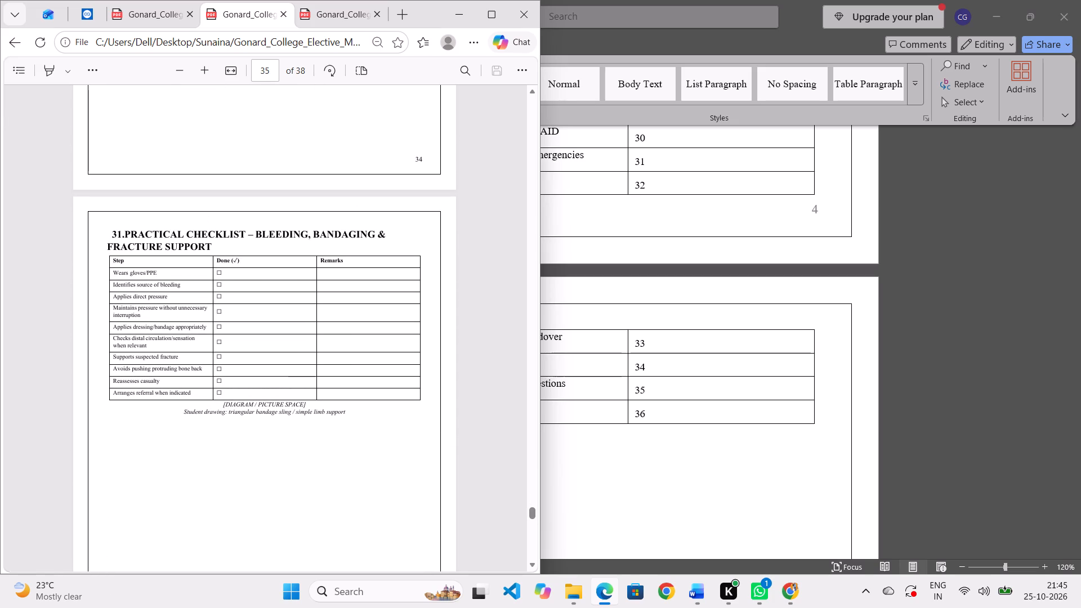
pyautogui.scroll(8, 262, 399)
# Back in Word, delete the References row, number 31, from the INDEX table.
pyautogui.click(587, 477)
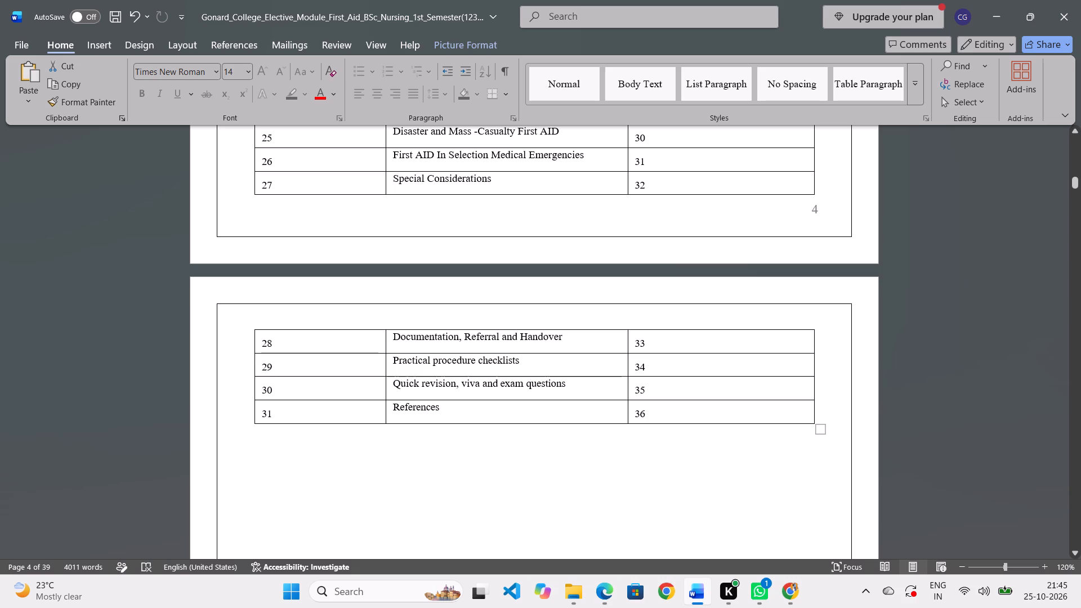
pyautogui.click(274, 416)
pyautogui.click(255, 414)
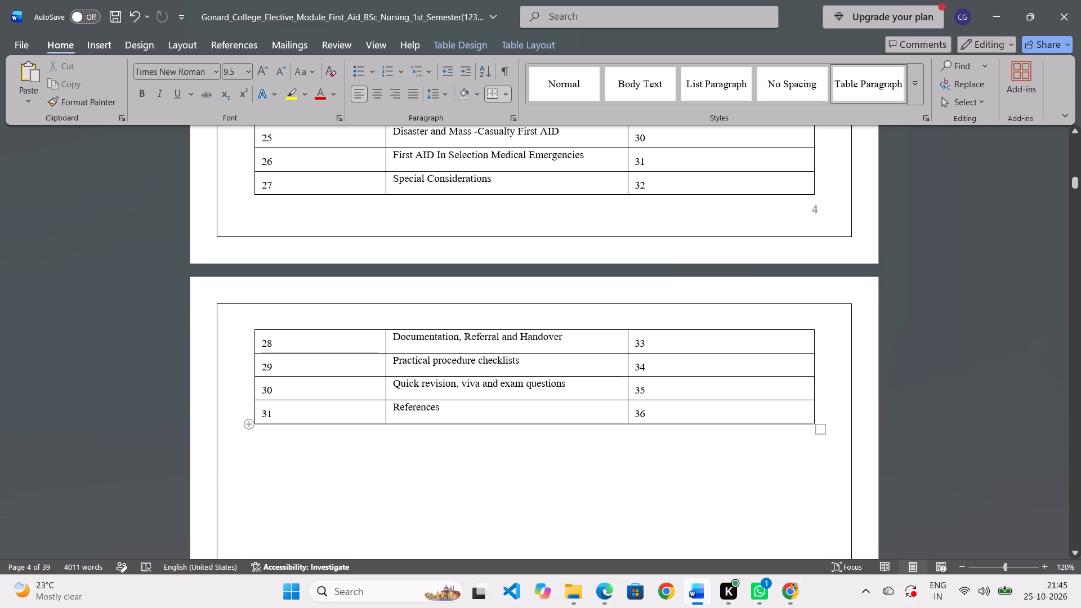
pyautogui.click(252, 413)
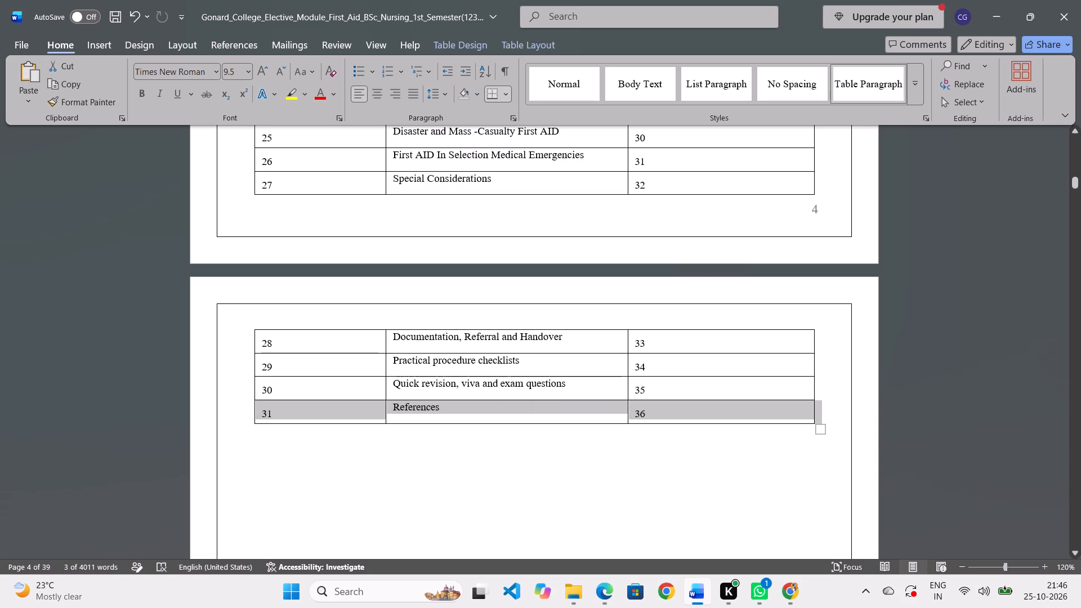
pyautogui.press('BackSpace')
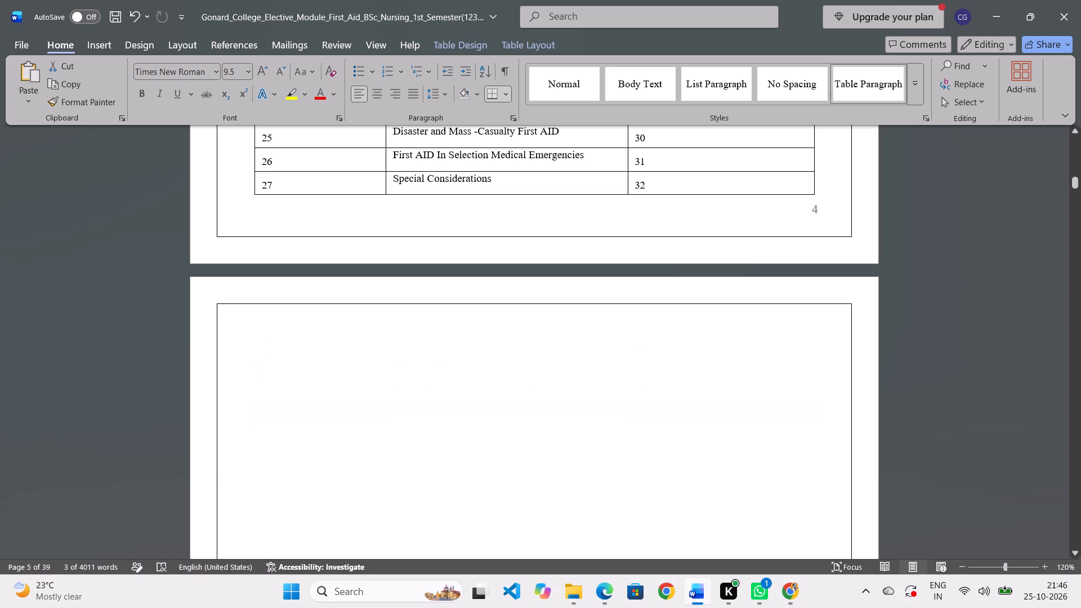
# Delete the "Practical procedure checklists" and "Quick revision, viva and exam questions" rows, numbers 29 and 30, from the INDEX table.
pyautogui.click(575, 382)
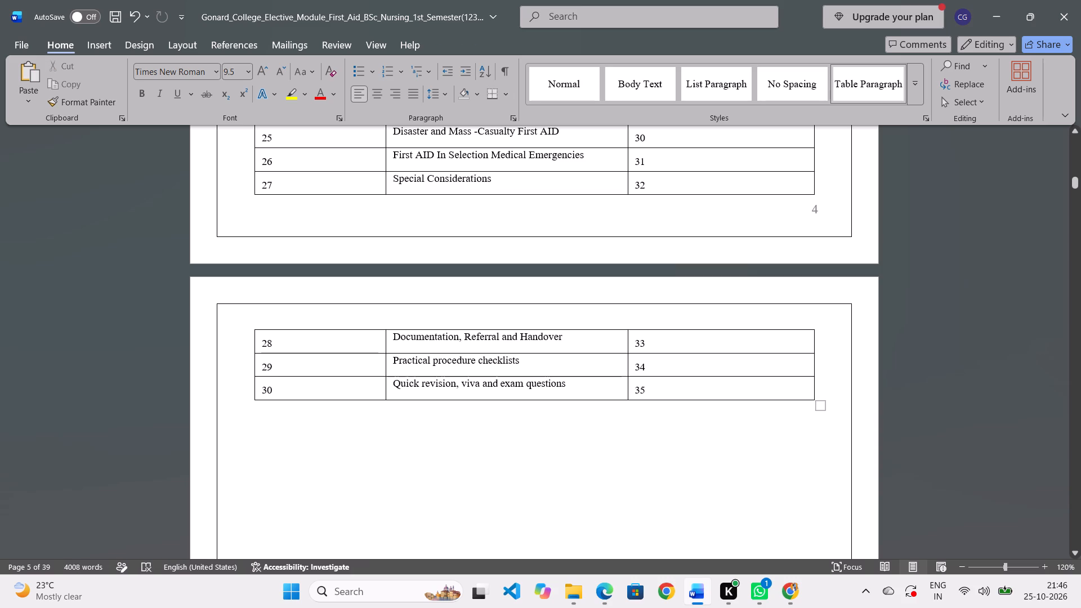
pyautogui.click(557, 388)
pyautogui.press('BackSpace')
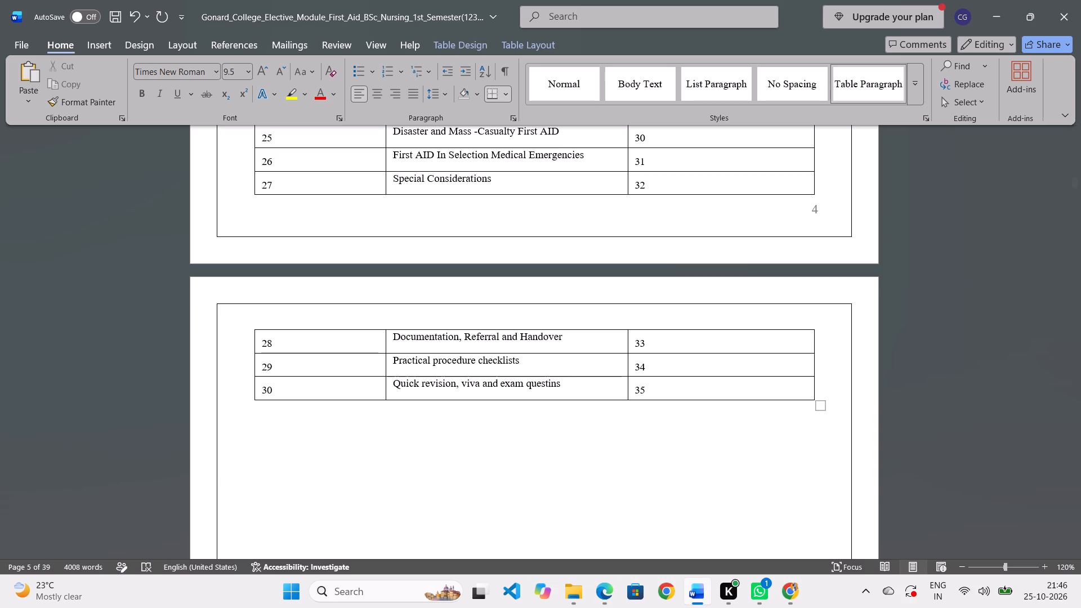
pyautogui.press('BackSpace')
pyautogui.moveTo(831, 398); pyautogui.dragTo(781, 386)
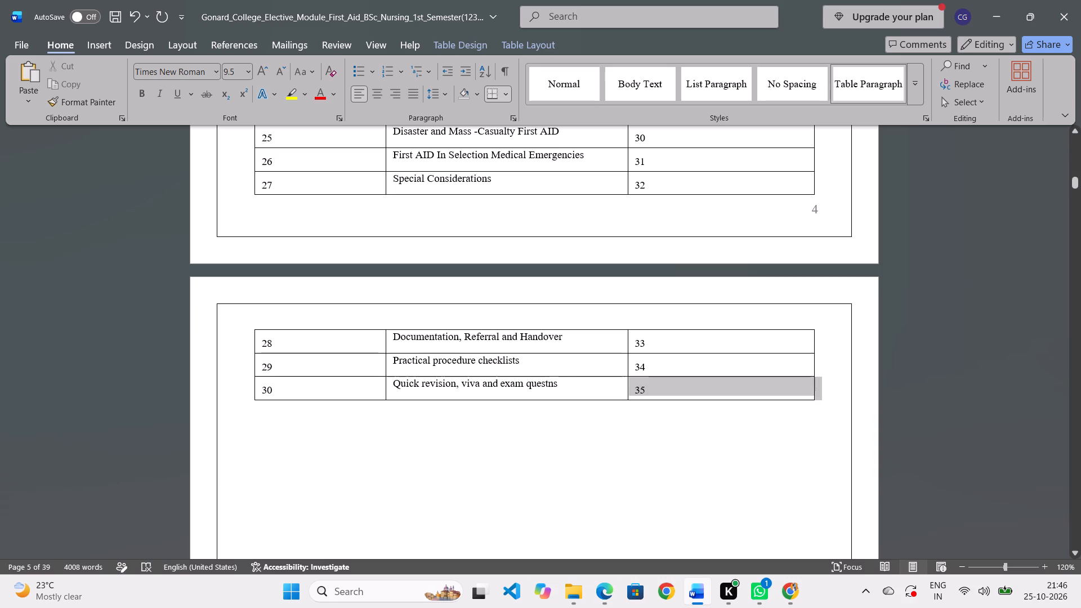
pyautogui.moveTo(781, 386); pyautogui.dragTo(271, 369)
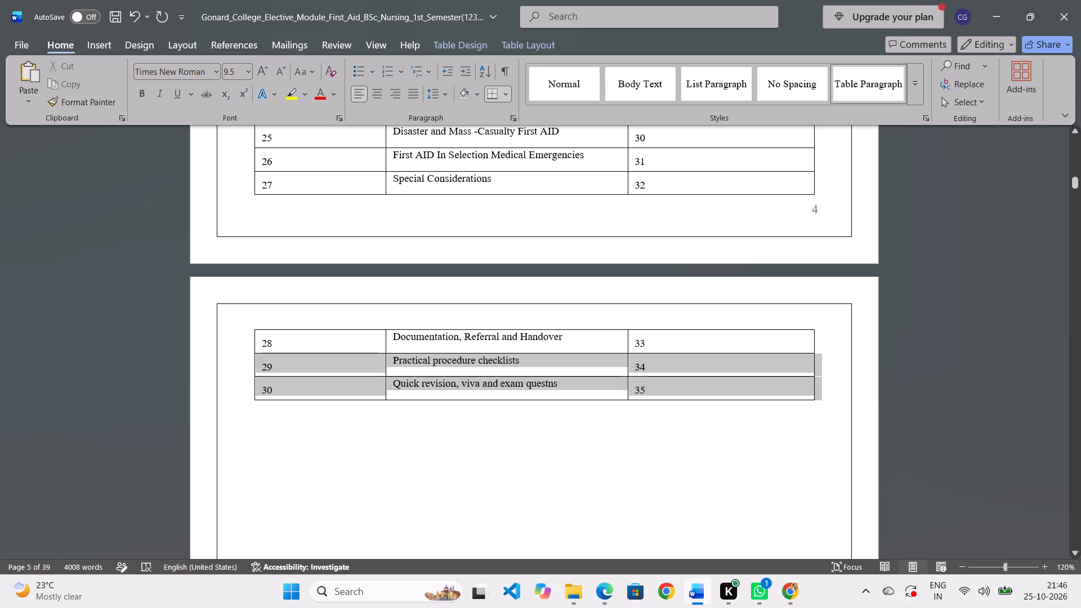
pyautogui.moveTo(271, 369); pyautogui.dragTo(243, 369)
pyautogui.press('BackSpace')
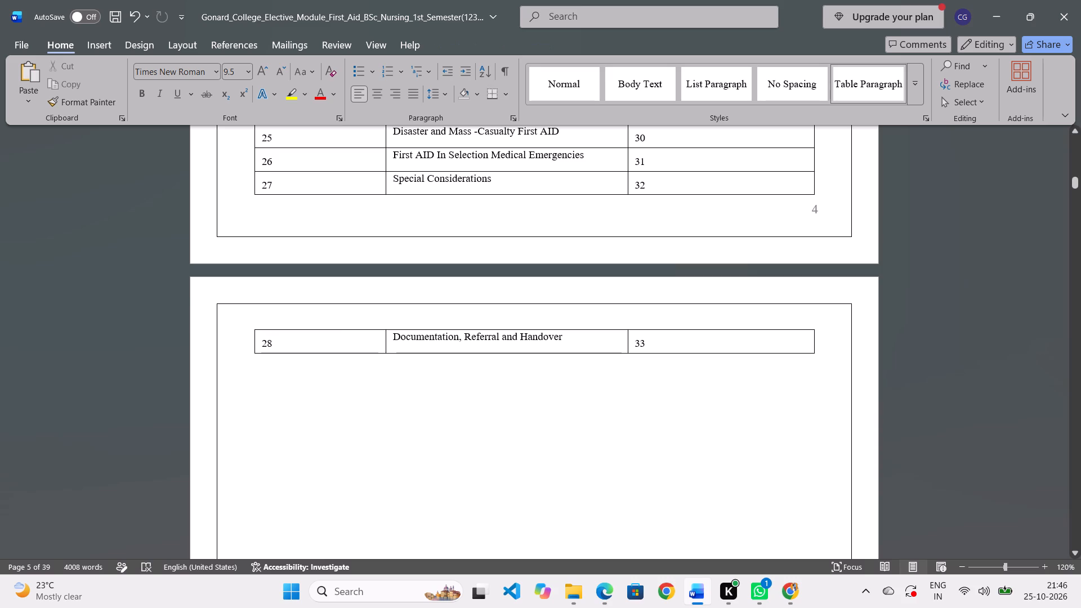
# Remove the blank line between the Purpose paragraph and the INDEX heading.
pyautogui.scroll(11, 401, 377)
pyautogui.scroll(-1, 401, 377)
pyautogui.scroll(8, 401, 377)
pyautogui.click(386, 298)
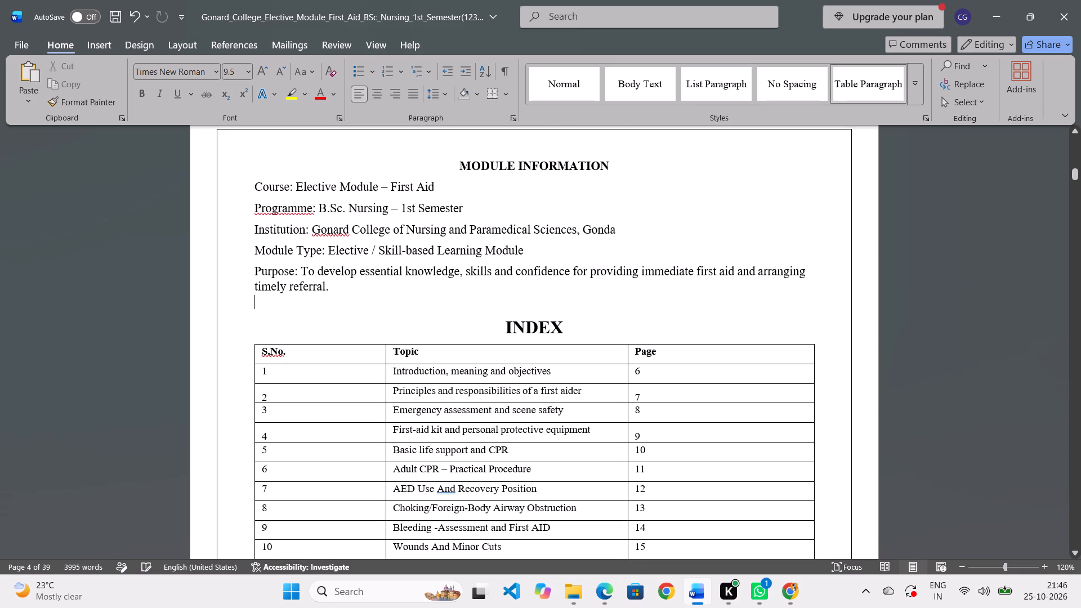
pyautogui.press('BackSpace')
pyautogui.press('BackSpace')
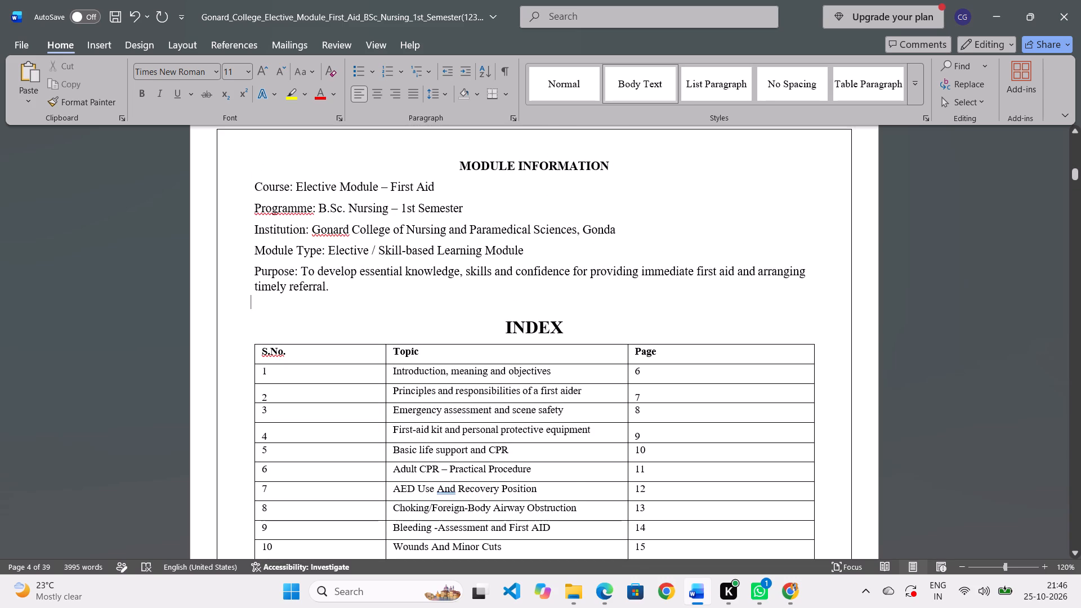
pyautogui.press('BackSpace')
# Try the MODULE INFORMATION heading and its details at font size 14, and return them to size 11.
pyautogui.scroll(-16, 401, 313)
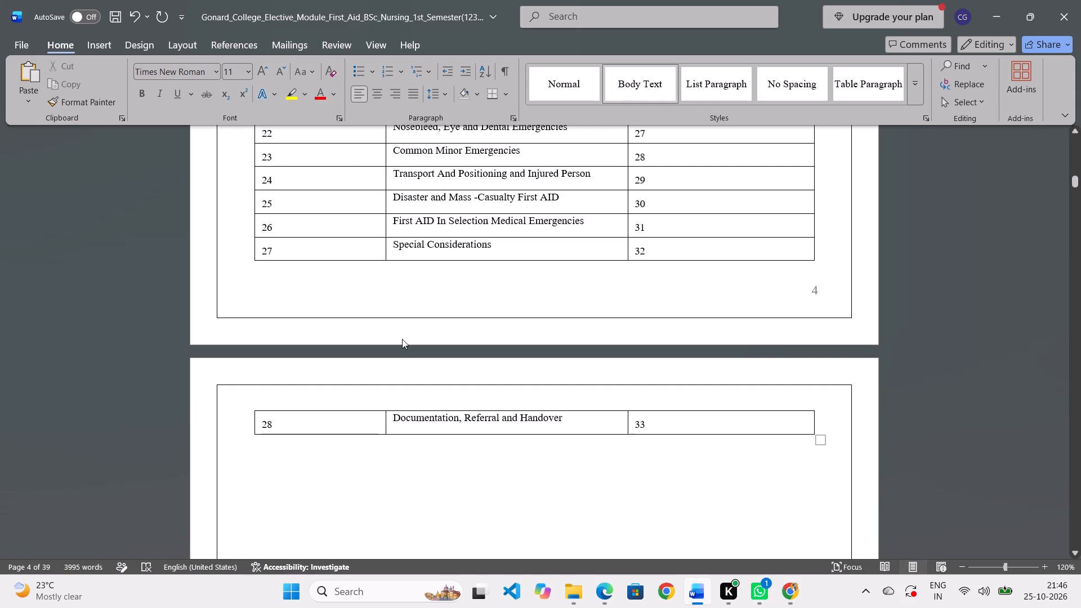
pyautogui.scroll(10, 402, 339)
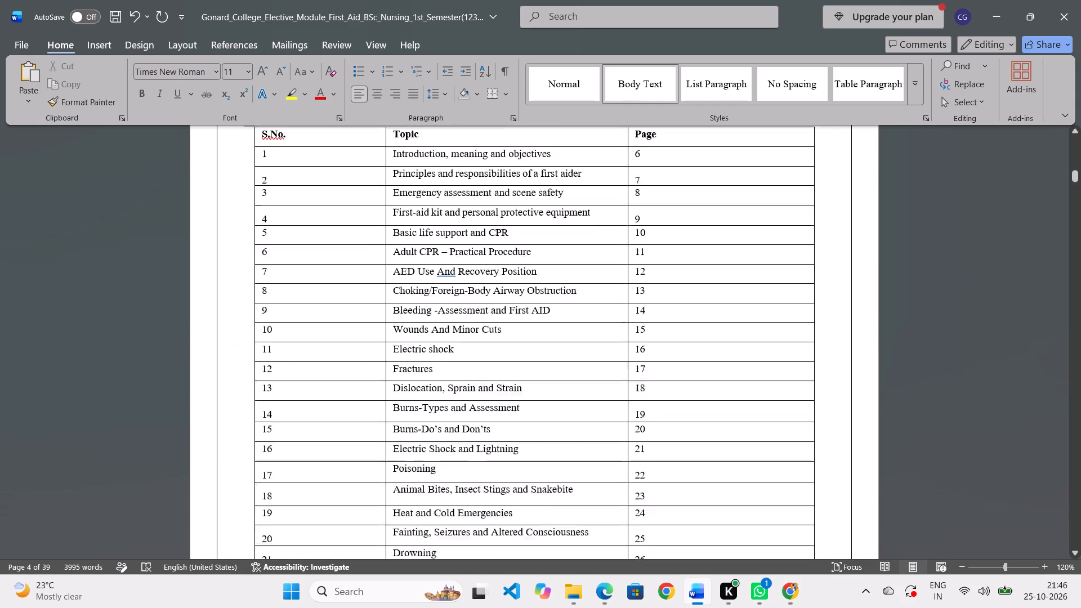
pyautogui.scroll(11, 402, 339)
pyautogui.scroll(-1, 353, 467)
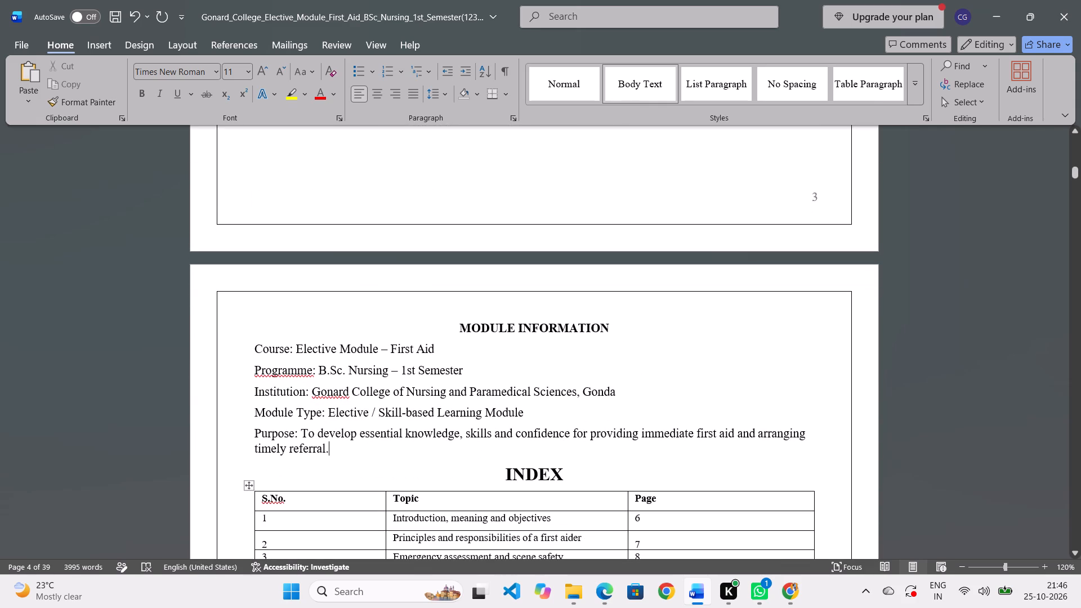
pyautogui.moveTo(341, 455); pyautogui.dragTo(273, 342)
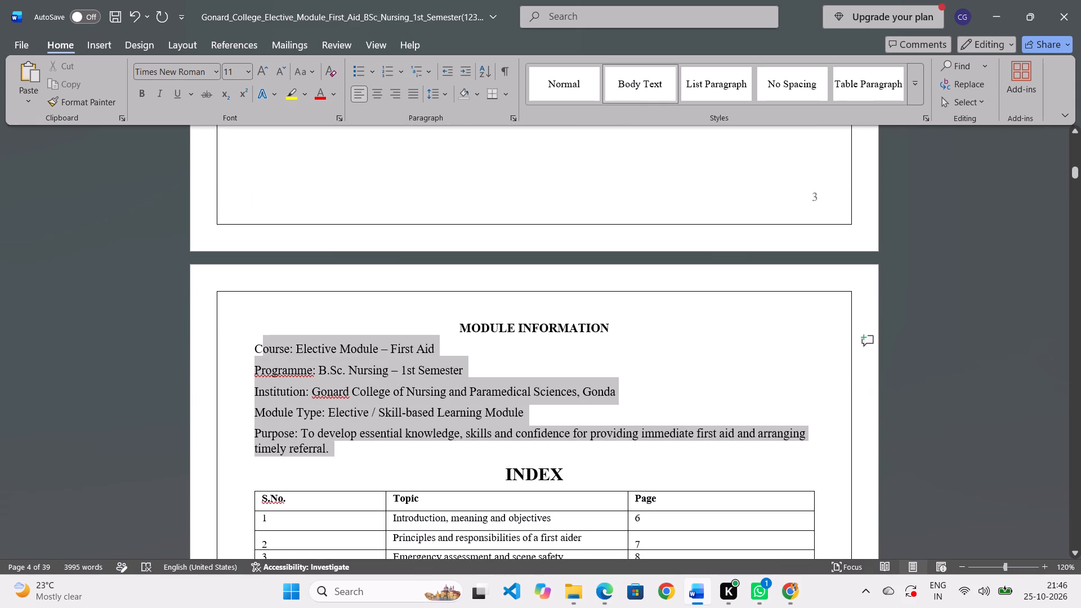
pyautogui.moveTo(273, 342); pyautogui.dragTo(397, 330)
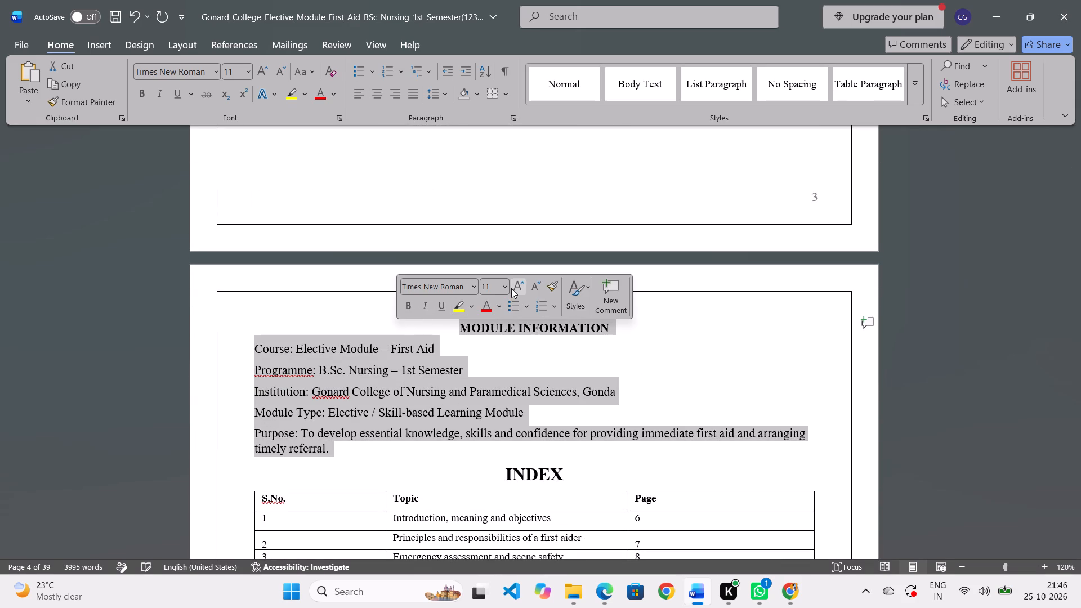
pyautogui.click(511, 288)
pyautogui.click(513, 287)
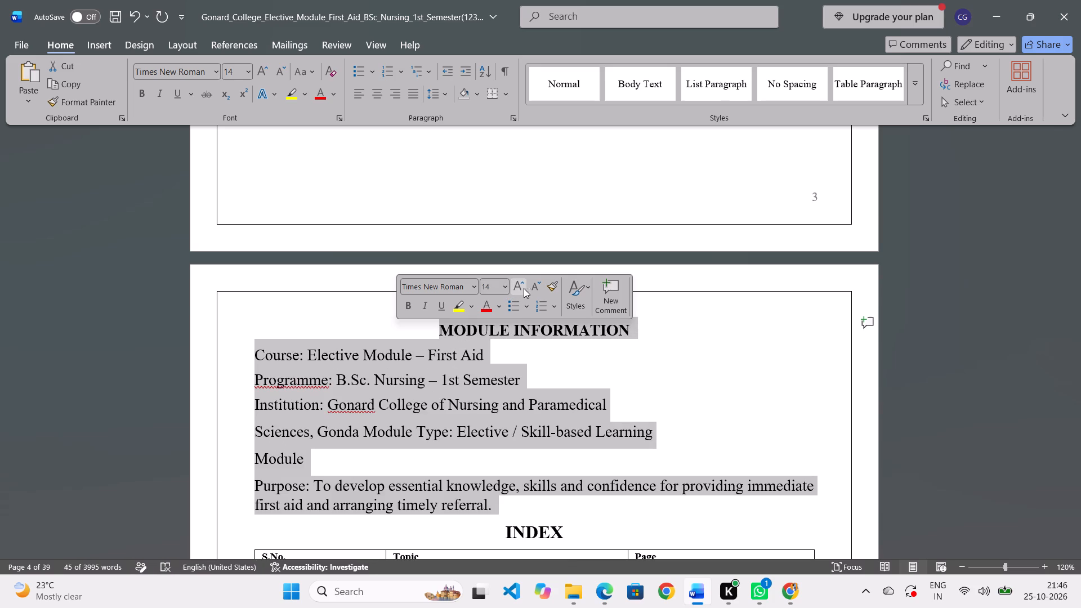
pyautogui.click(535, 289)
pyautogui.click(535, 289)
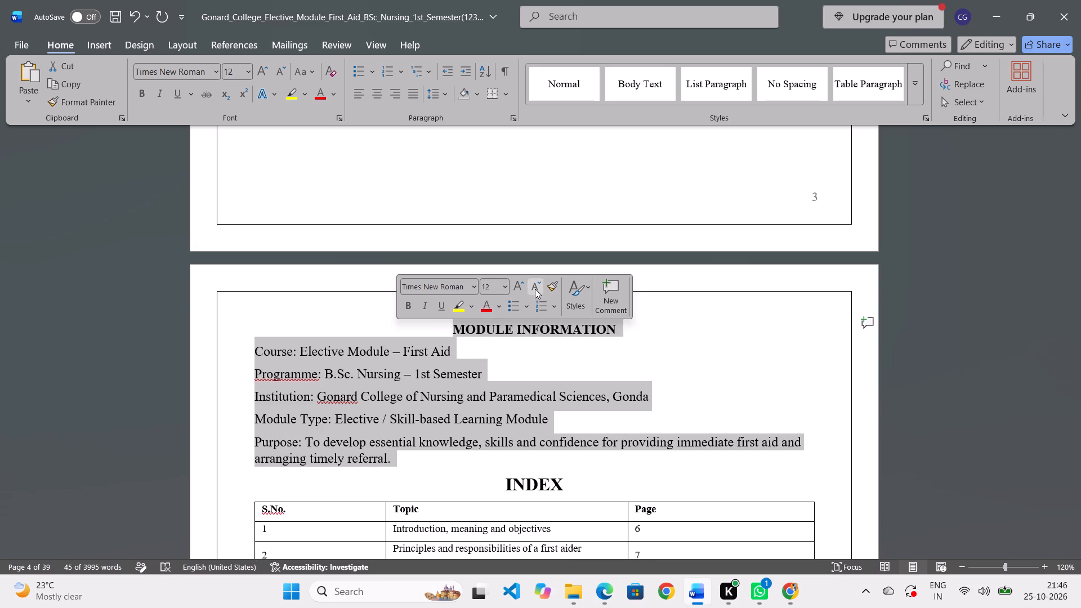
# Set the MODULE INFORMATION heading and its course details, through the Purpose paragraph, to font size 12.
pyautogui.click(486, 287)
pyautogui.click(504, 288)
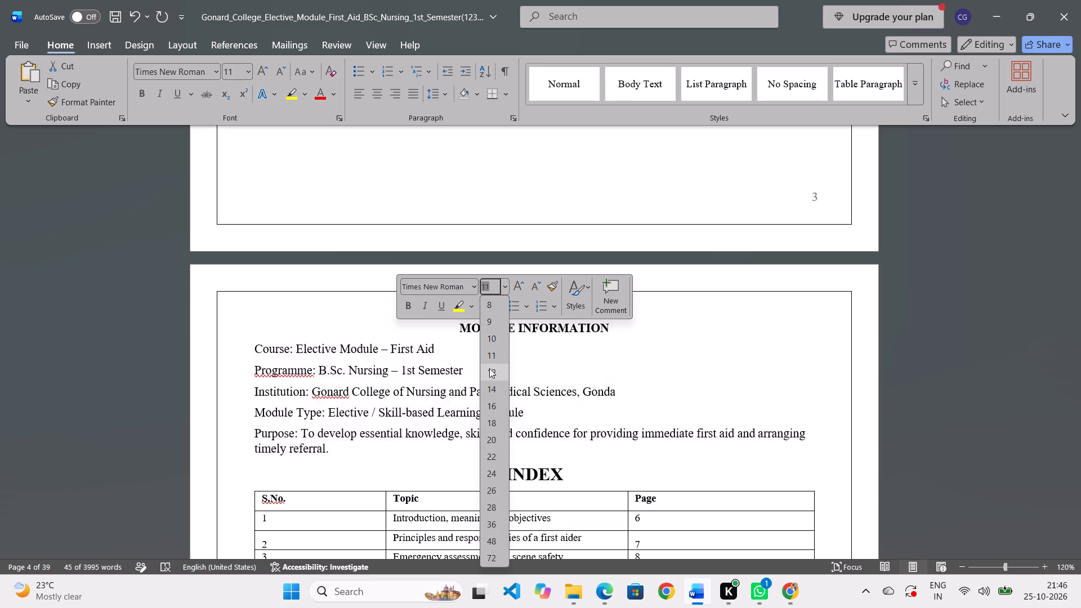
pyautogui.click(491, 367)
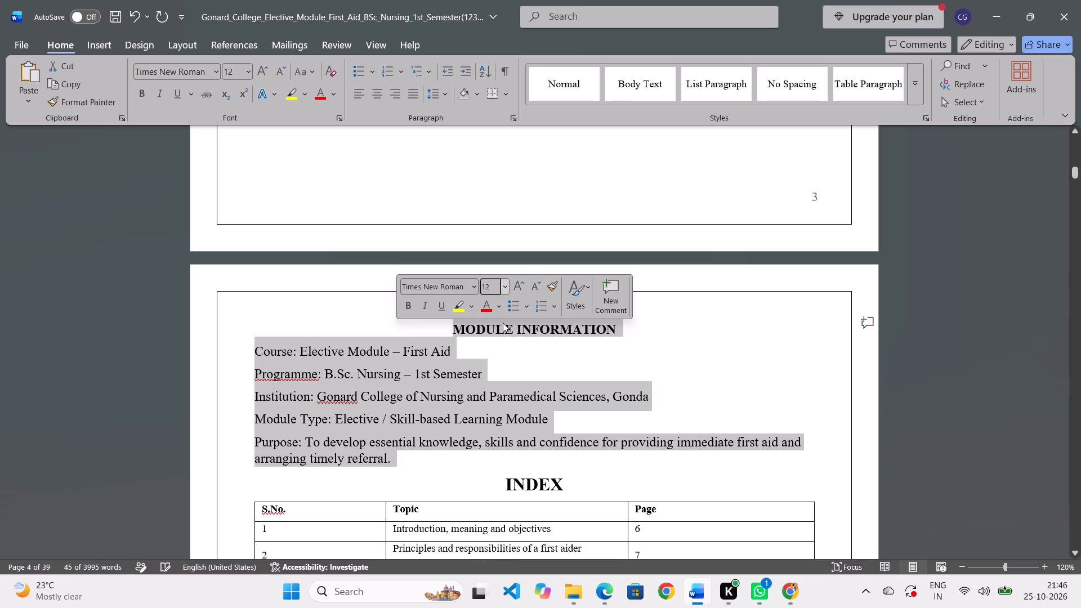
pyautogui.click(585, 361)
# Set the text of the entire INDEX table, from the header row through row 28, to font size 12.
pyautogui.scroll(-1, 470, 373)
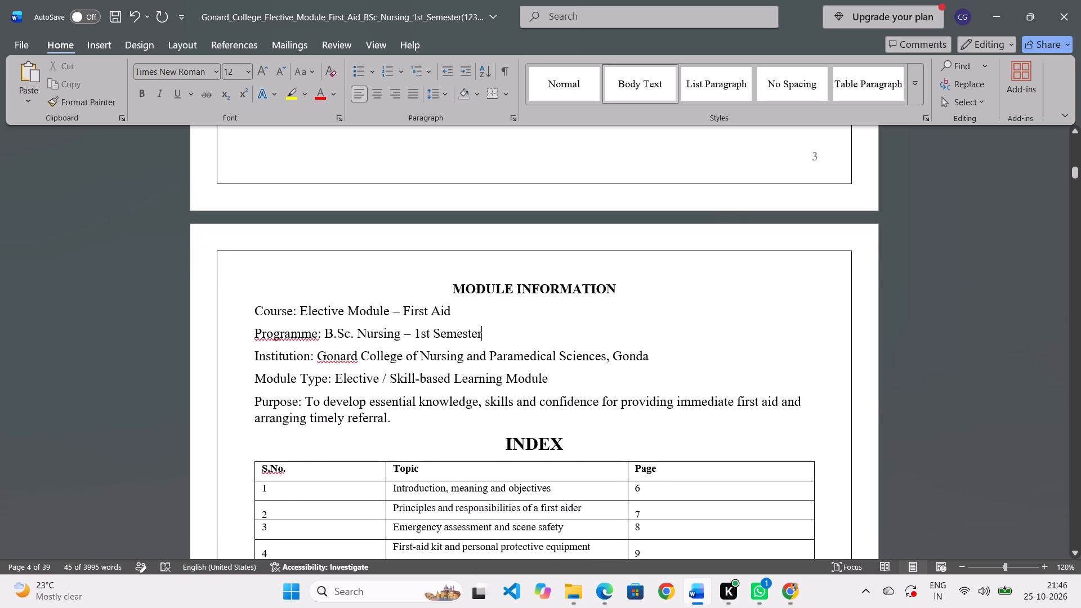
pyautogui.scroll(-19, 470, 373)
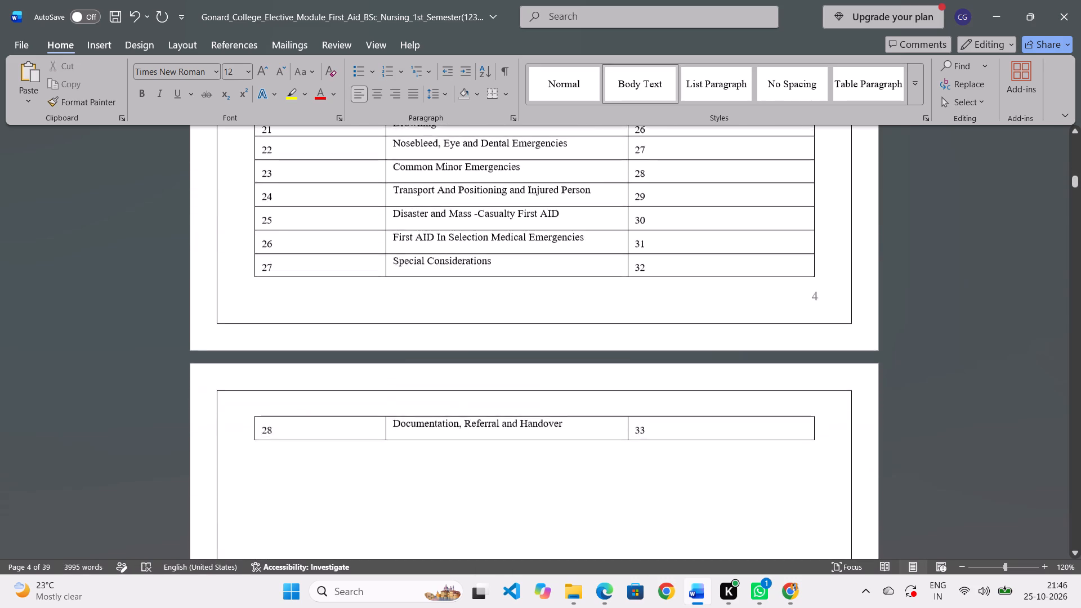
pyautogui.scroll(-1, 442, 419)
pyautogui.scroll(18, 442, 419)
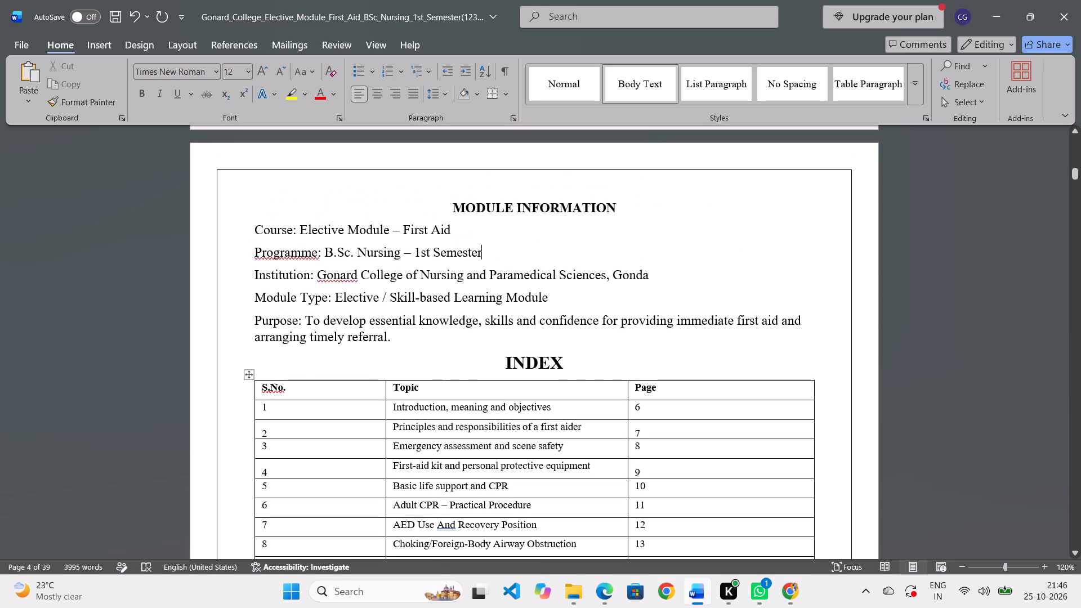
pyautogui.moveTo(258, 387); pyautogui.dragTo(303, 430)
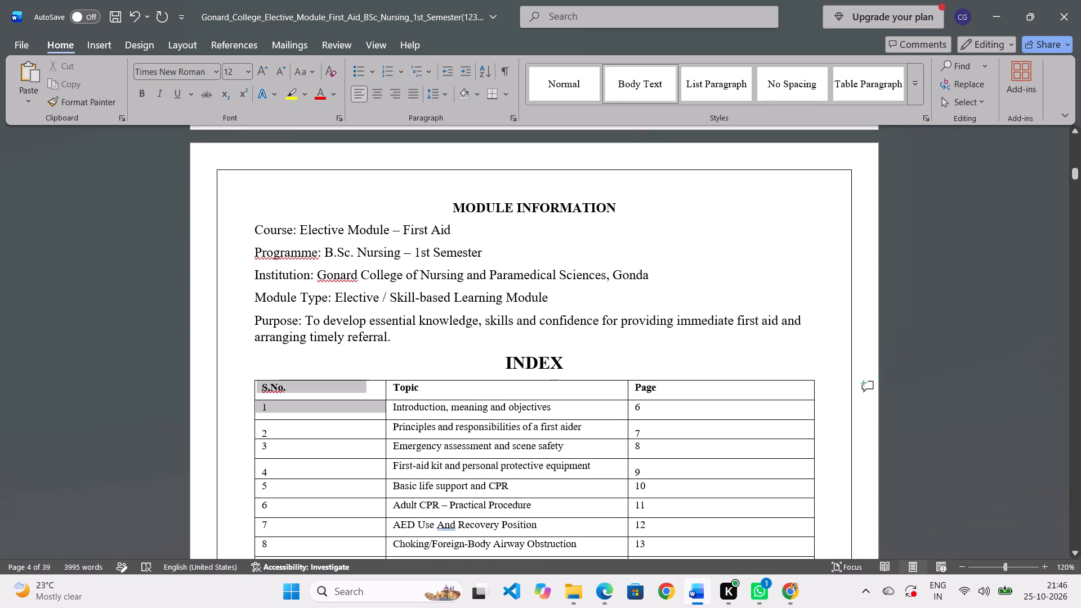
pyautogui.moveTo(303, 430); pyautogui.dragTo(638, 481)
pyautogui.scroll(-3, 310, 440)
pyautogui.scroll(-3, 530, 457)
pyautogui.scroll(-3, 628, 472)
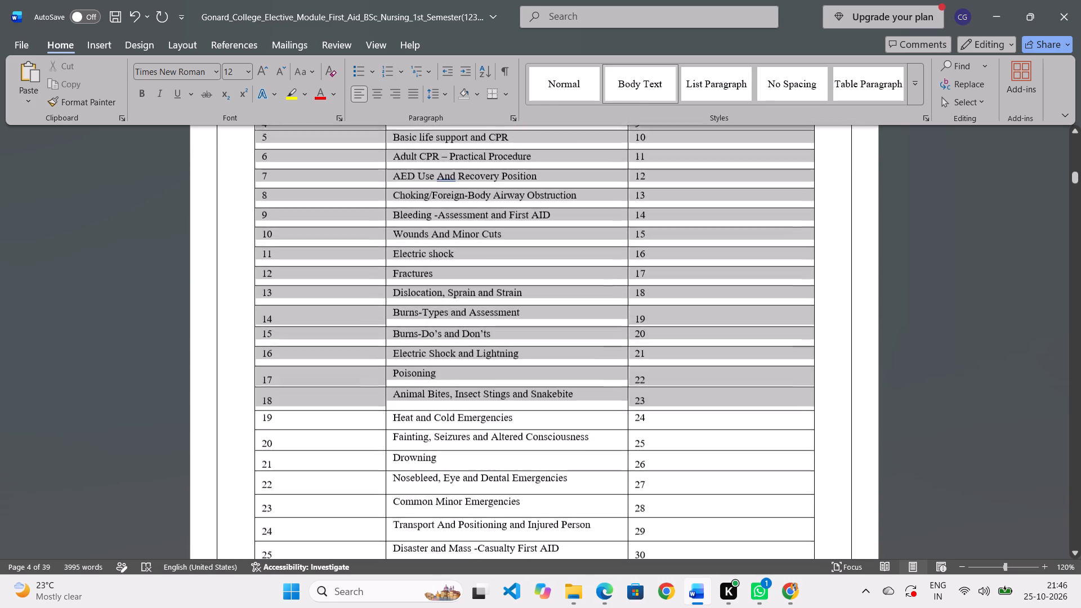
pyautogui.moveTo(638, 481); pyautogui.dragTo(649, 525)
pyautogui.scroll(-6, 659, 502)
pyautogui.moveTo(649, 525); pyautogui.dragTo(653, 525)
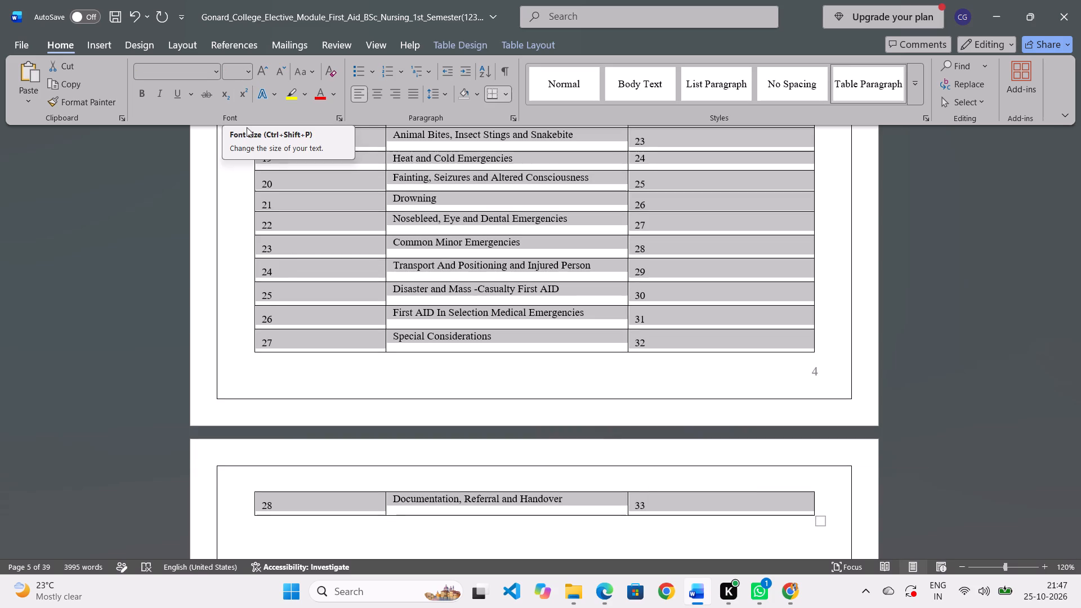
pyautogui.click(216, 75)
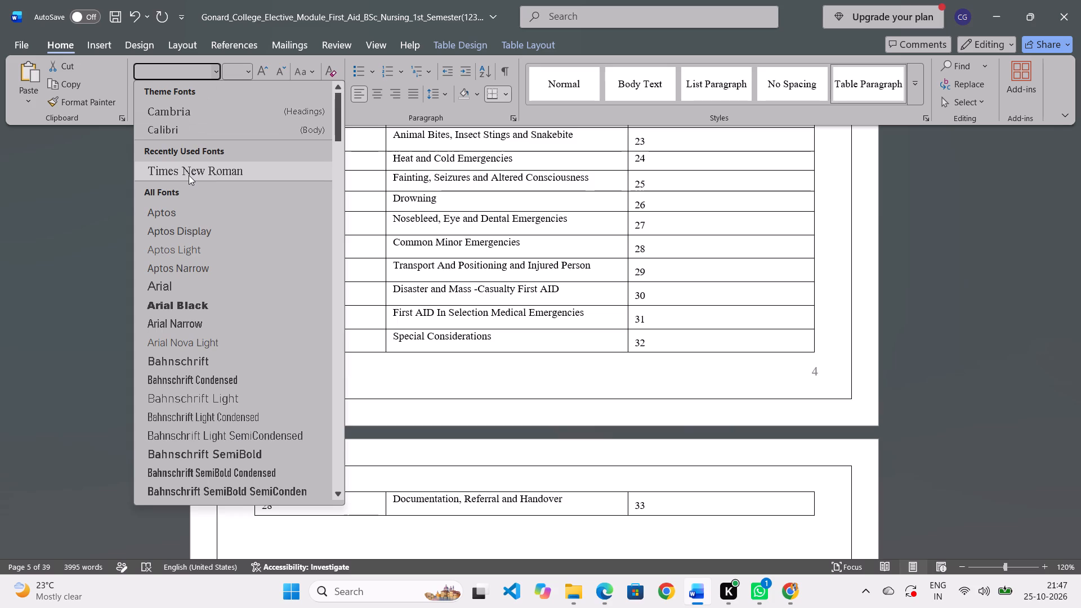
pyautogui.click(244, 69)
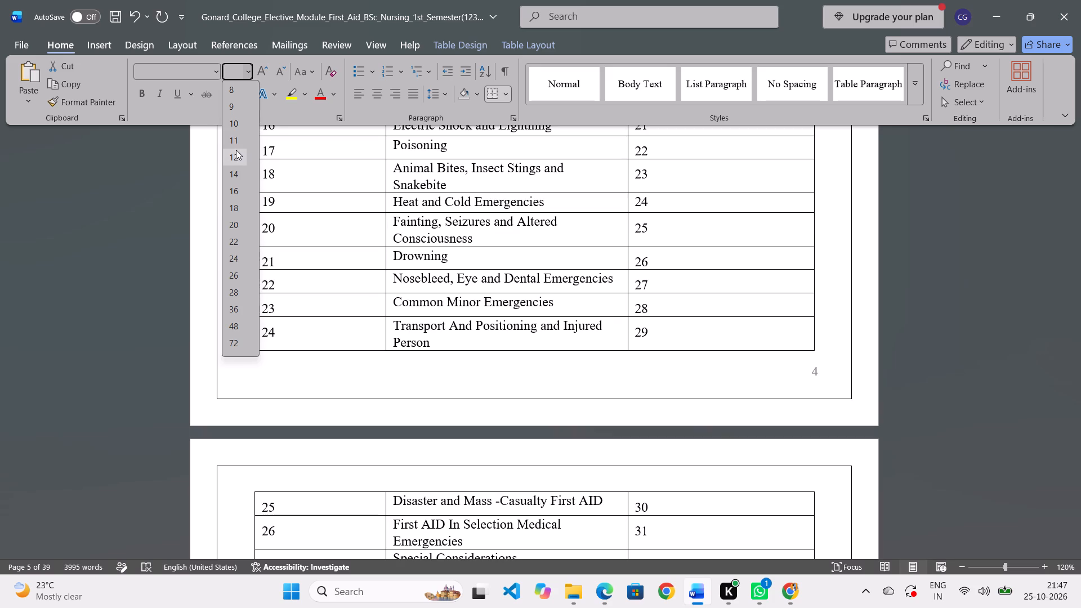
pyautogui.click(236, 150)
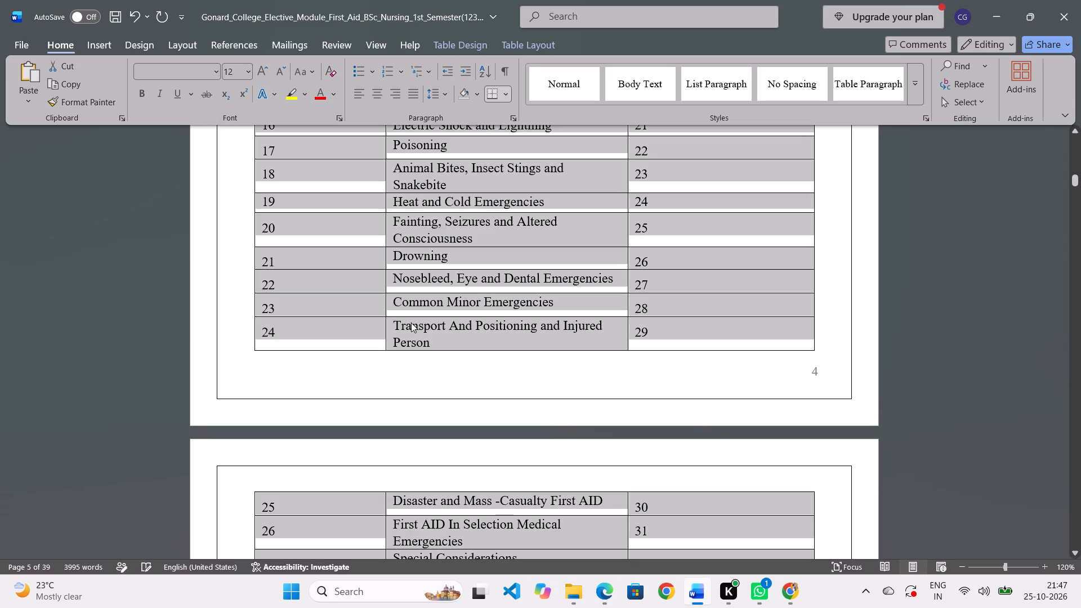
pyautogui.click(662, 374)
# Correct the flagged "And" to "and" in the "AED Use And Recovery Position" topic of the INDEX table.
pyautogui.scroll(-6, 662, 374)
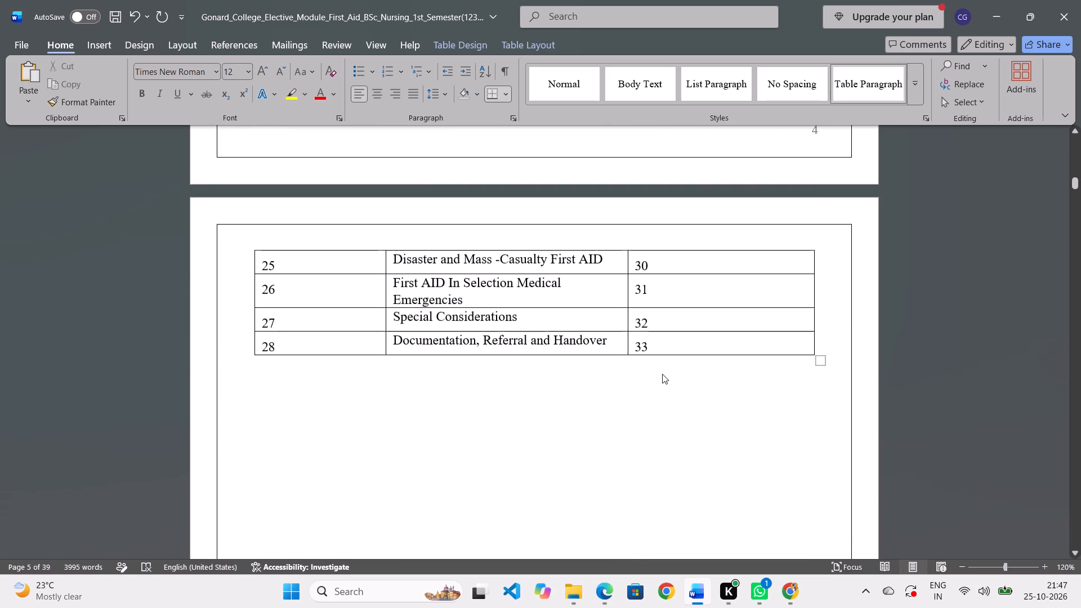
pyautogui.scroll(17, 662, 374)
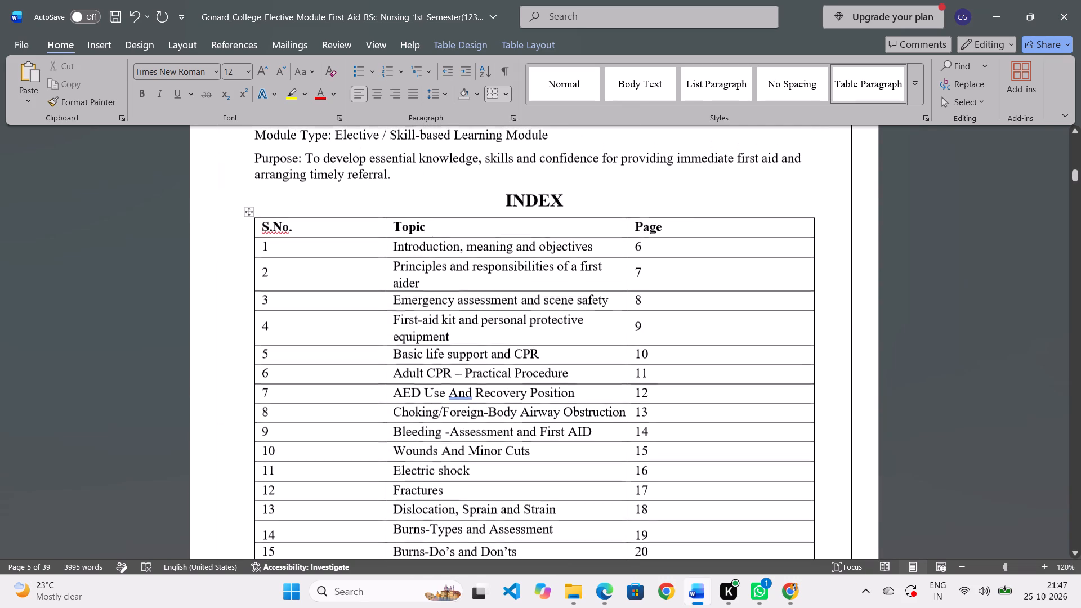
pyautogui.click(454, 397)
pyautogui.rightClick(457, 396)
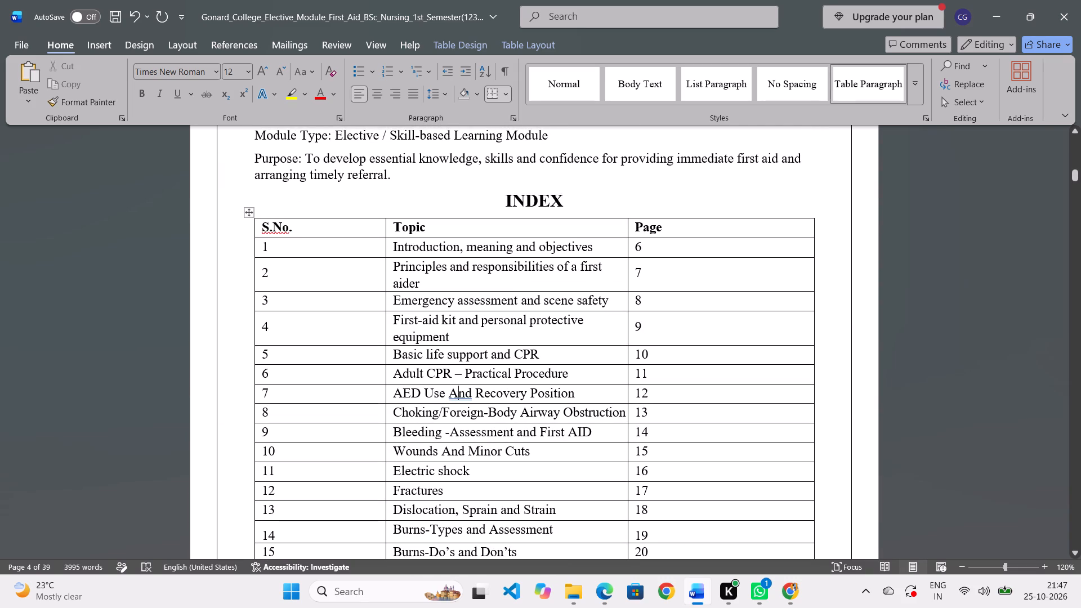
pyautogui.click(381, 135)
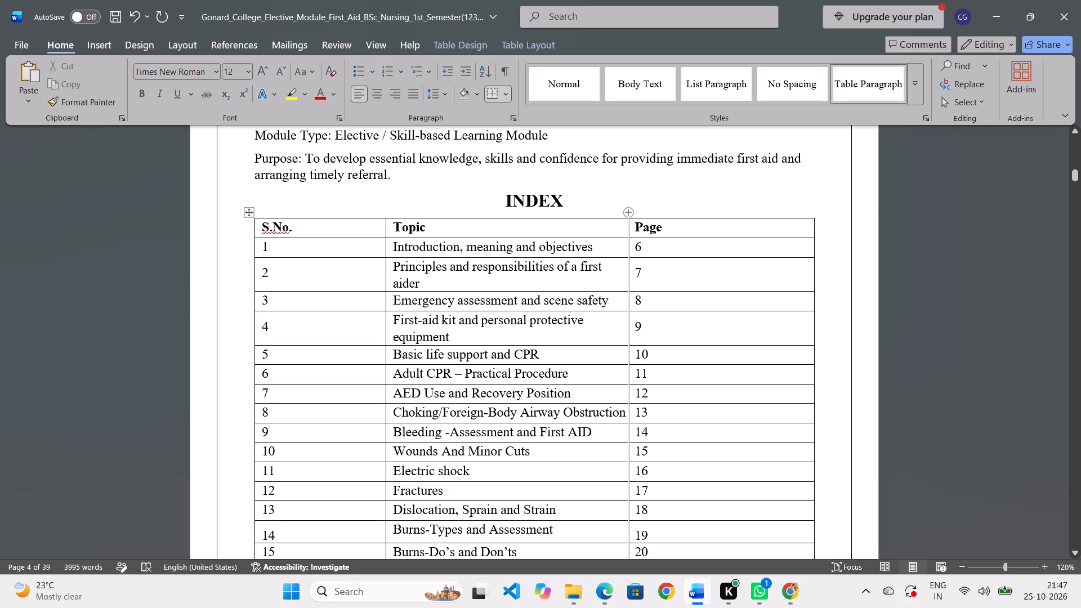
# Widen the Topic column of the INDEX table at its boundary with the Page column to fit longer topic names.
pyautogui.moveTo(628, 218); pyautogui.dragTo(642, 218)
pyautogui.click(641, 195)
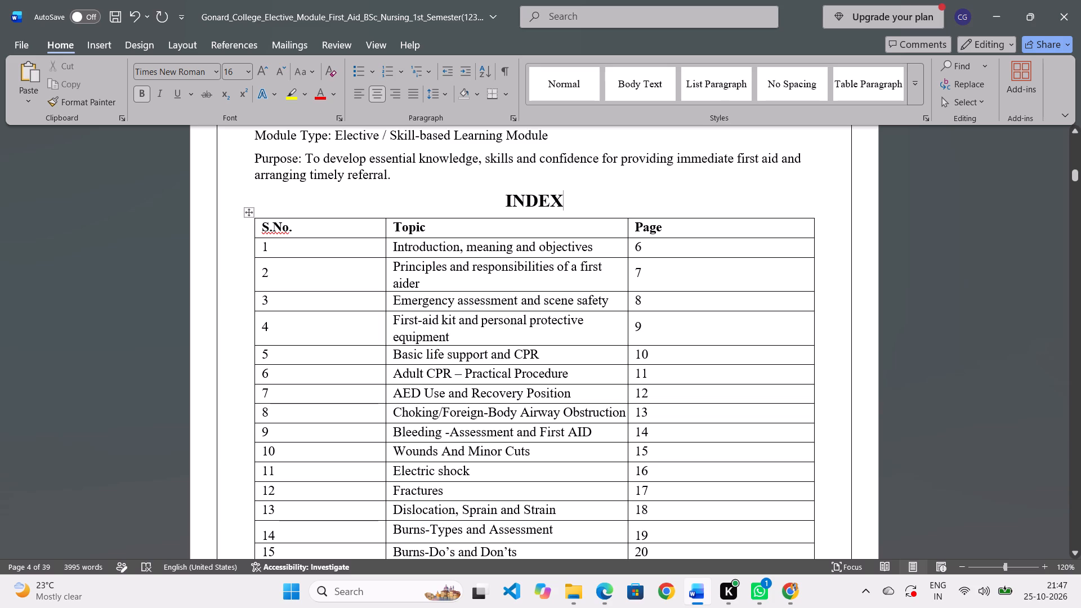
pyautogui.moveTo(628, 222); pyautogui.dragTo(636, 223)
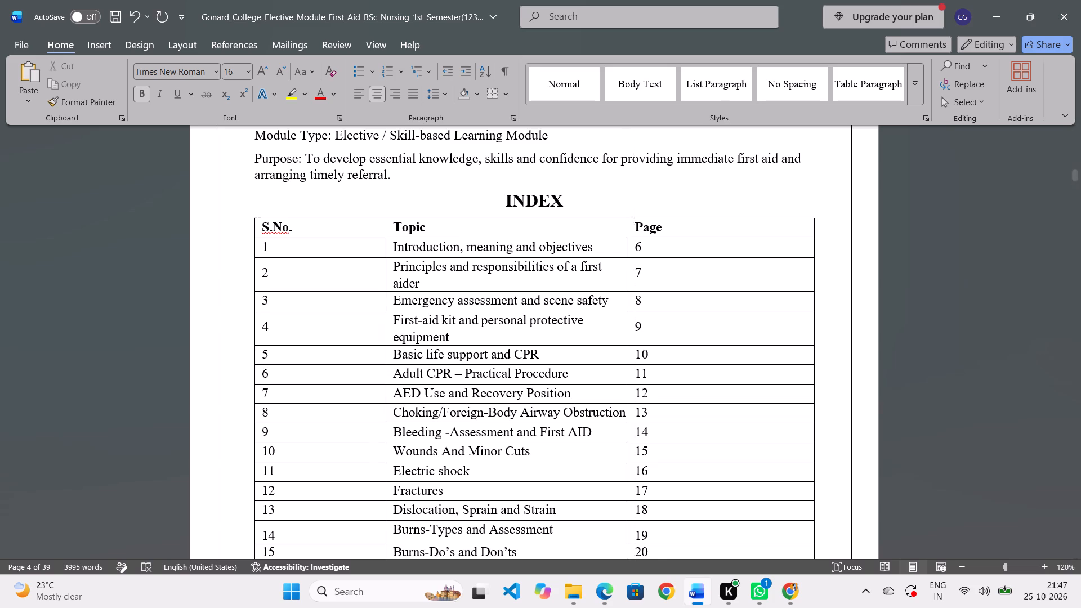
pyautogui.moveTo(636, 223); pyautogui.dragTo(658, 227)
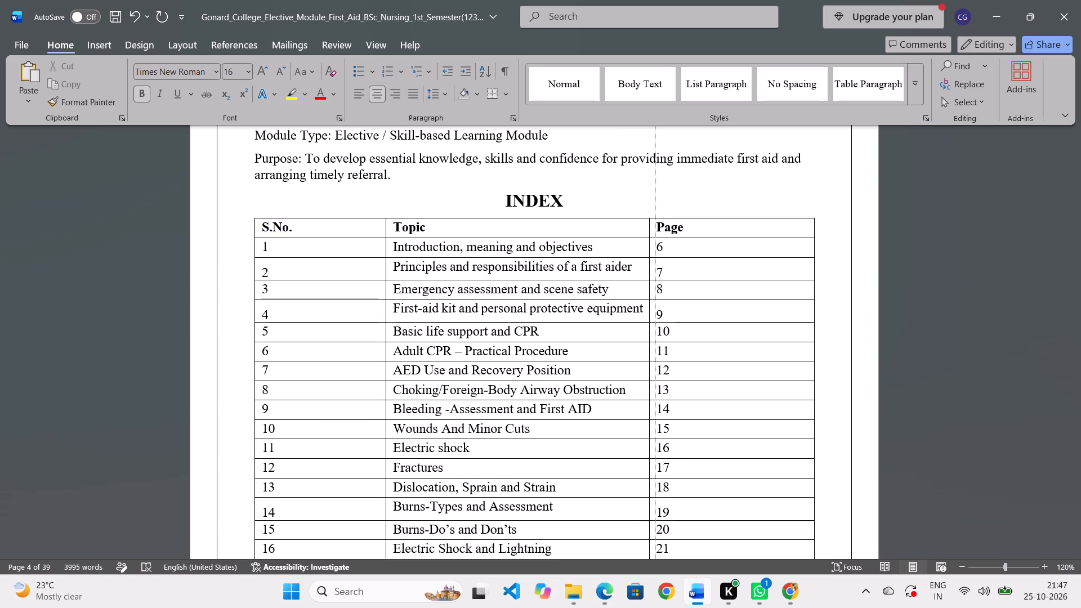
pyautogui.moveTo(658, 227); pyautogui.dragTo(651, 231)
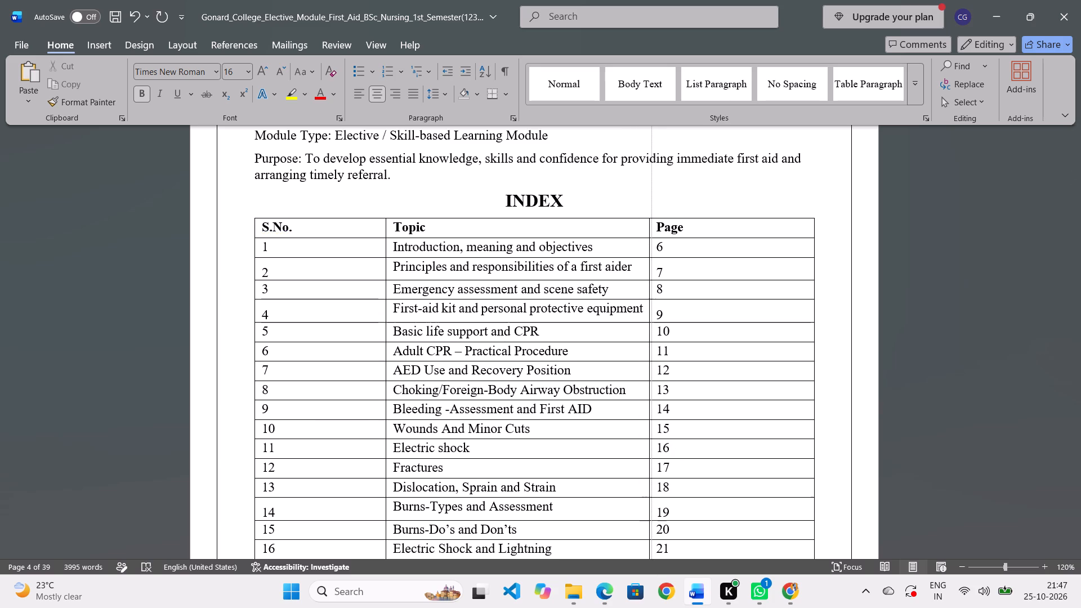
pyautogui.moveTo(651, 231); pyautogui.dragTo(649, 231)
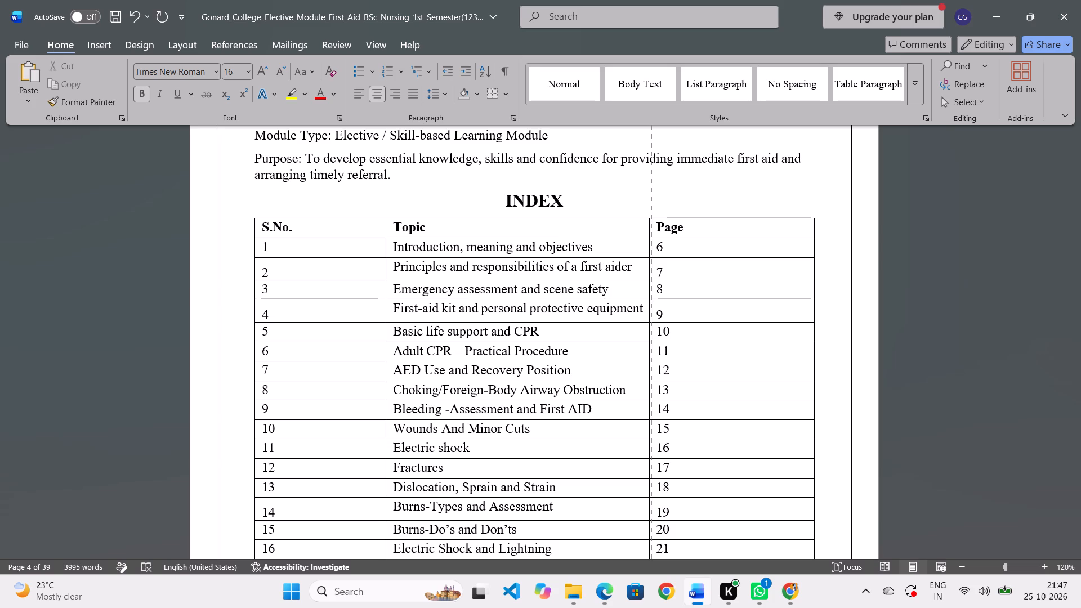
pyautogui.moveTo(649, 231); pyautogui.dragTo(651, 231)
# Check how the INDEX table's rows are distributed across pages 4 and 5.
pyautogui.scroll(-2, 579, 274)
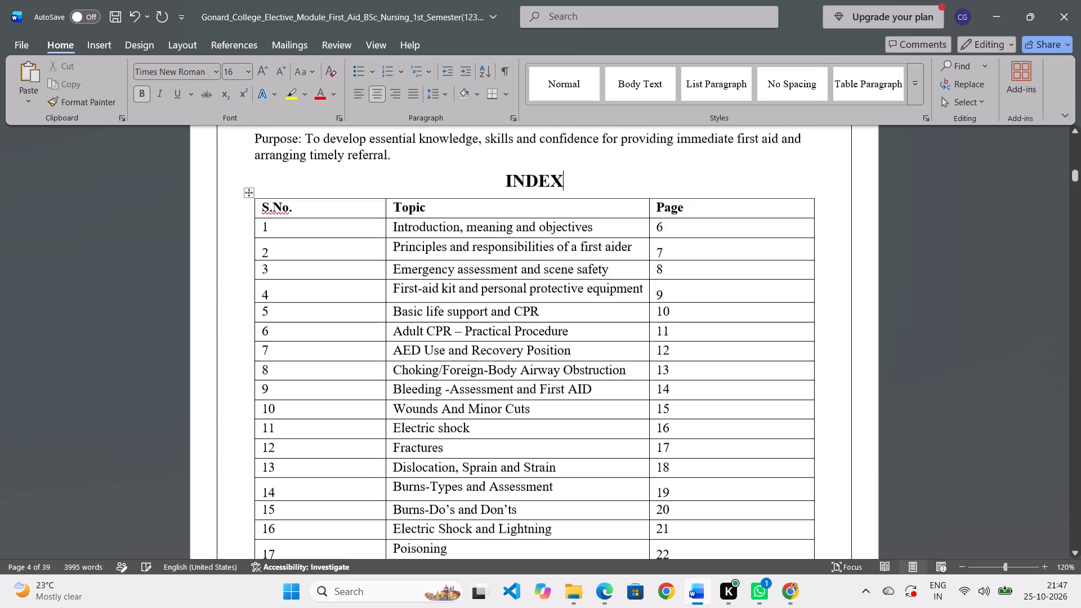
pyautogui.scroll(-11, 577, 278)
pyautogui.scroll(-3, 550, 339)
pyautogui.scroll(5, 550, 339)
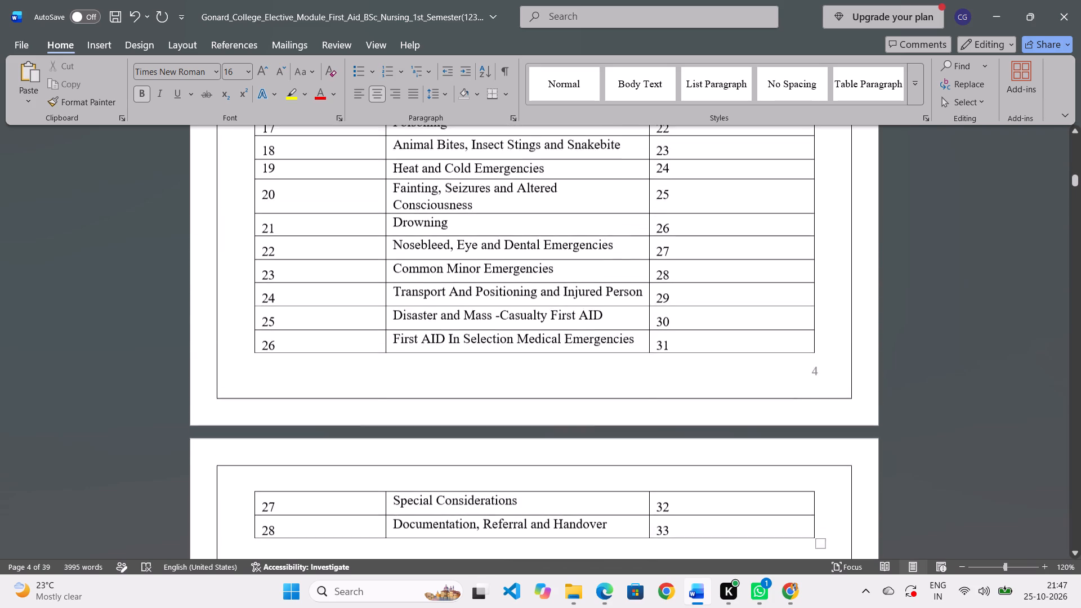
pyautogui.scroll(12, 550, 339)
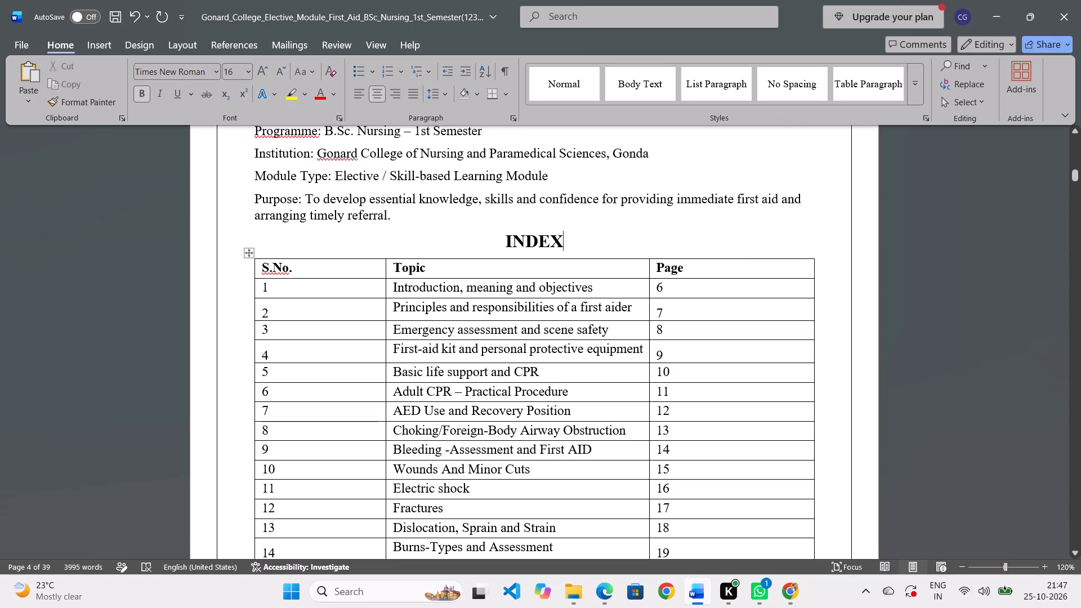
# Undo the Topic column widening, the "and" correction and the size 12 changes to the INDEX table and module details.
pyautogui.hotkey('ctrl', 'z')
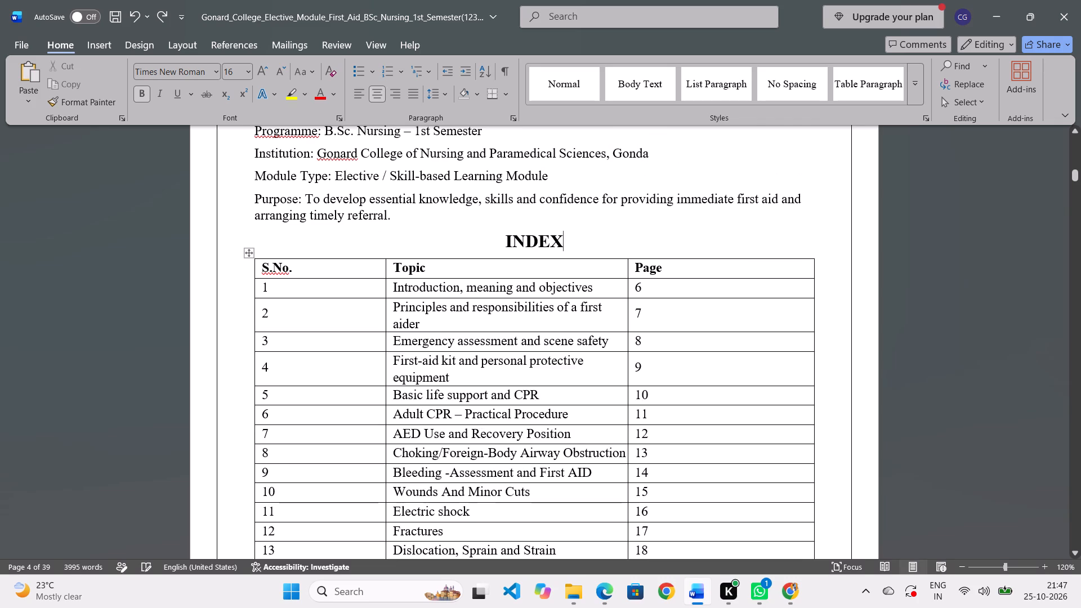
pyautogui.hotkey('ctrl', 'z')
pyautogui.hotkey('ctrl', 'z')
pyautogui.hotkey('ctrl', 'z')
# Undo the earlier font size trials on the MODULE INFORMATION text and the removal of the blank line above INDEX.
pyautogui.scroll(3, 559, 338)
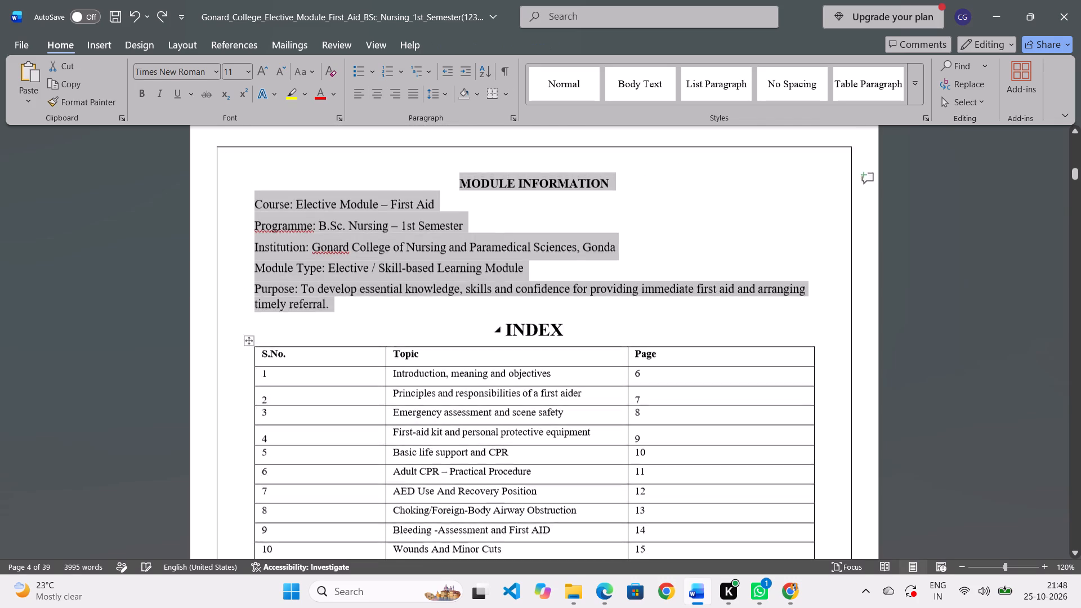
pyautogui.scroll(2, 559, 338)
pyautogui.hotkey('ctrl', 'z')
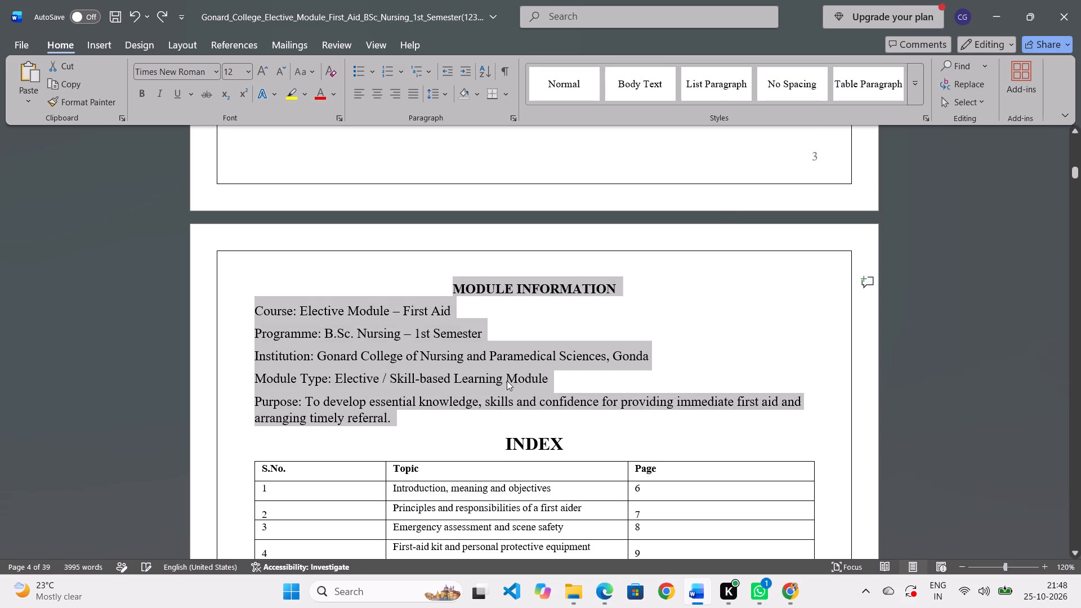
pyautogui.hotkey('ctrl', 'z')
pyautogui.hotkey('ctrl', 'z')
pyautogui.hotkey('ctrl', 'z')
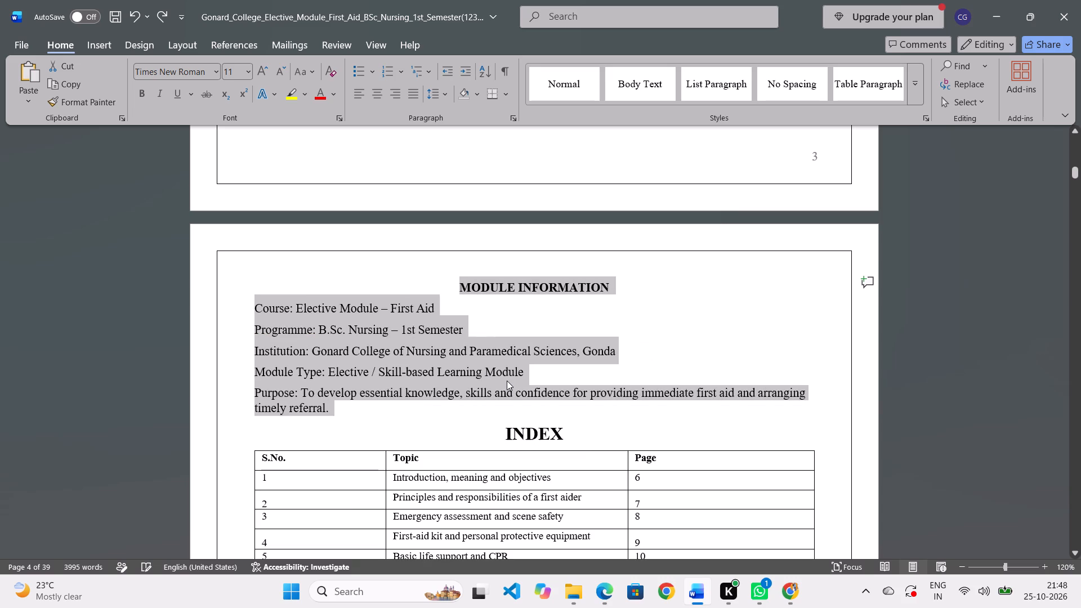
pyautogui.hotkey('ctrl', 'z')
# Review the MODULE INFORMATION page and how the INDEX table continues from page 4 onto page 5.
pyautogui.scroll(-2, 420, 417)
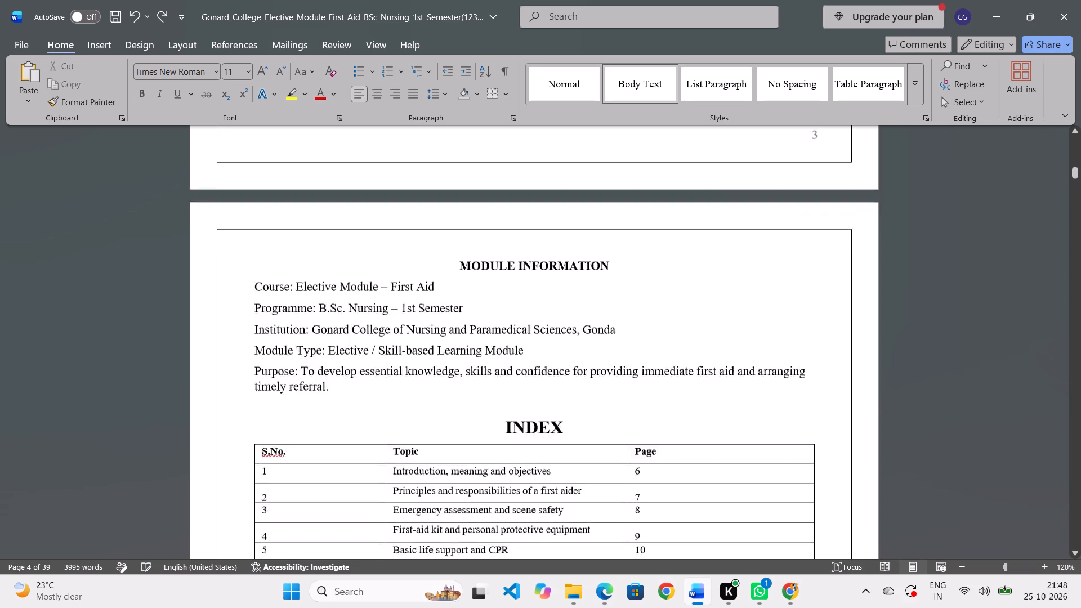
pyautogui.scroll(-18, 420, 417)
pyautogui.scroll(2, 420, 417)
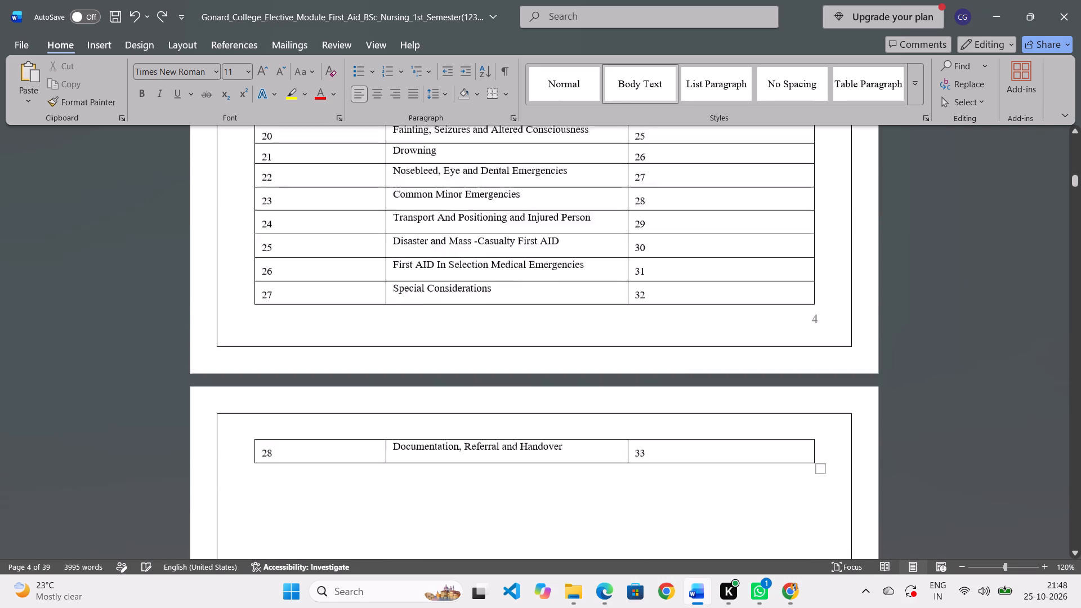
pyautogui.scroll(6, 420, 417)
pyautogui.scroll(-1, 420, 417)
pyautogui.scroll(3, 420, 417)
pyautogui.scroll(-12, 420, 417)
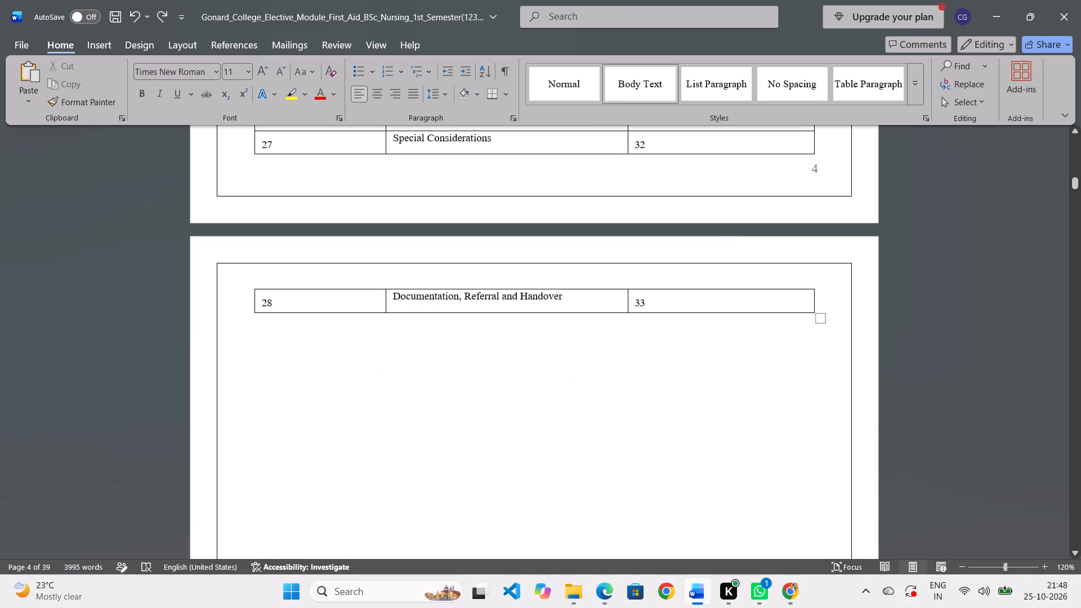
pyautogui.scroll(-1, 593, 307)
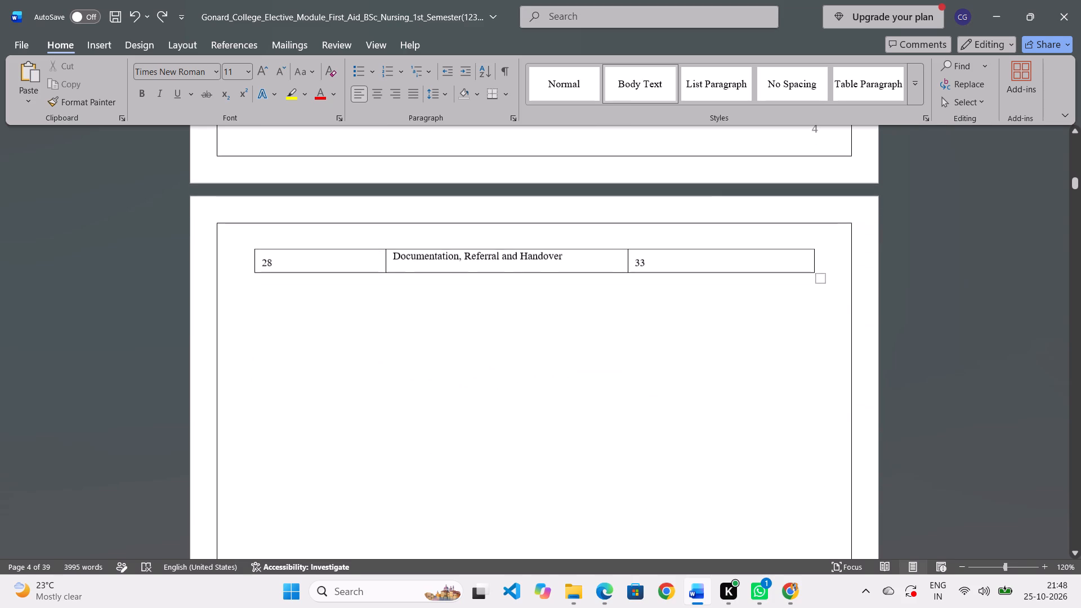
pyautogui.scroll(-4, 593, 317)
pyautogui.scroll(-15, 580, 380)
pyautogui.scroll(7, 578, 385)
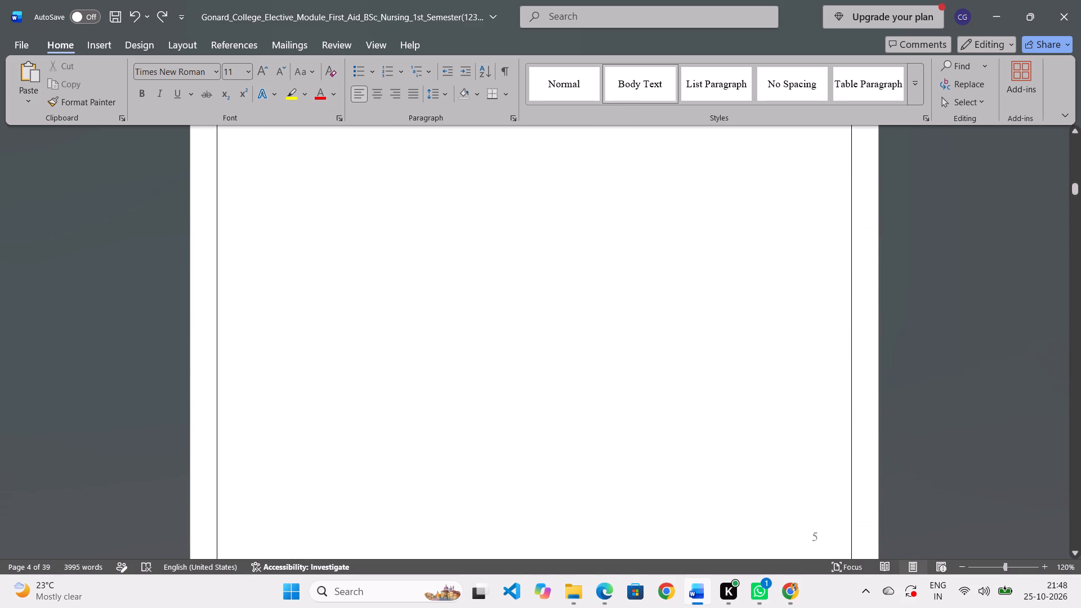
pyautogui.scroll(4, 578, 385)
pyautogui.scroll(-1, 578, 385)
pyautogui.scroll(13, 578, 385)
pyautogui.scroll(15, 575, 388)
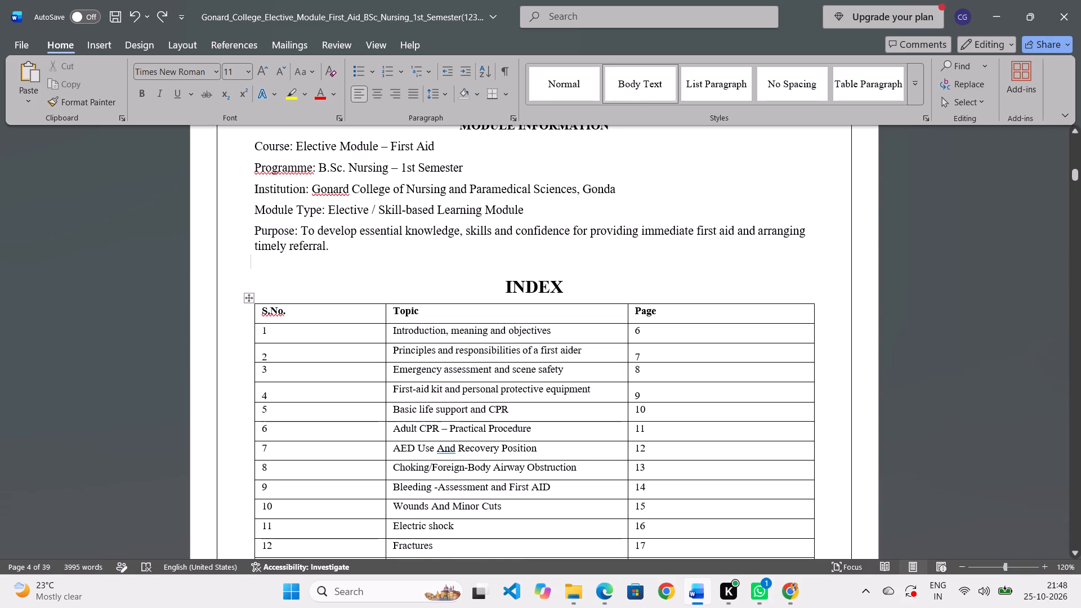
pyautogui.scroll(-3, 370, 381)
pyautogui.scroll(3, 370, 381)
# Set the line spacing of the whole INDEX table, from the header row through row 28, to 1.5.
pyautogui.moveTo(249, 307); pyautogui.dragTo(730, 502)
pyautogui.scroll(-3, 576, 565)
pyautogui.scroll(-4, 695, 534)
pyautogui.scroll(-5, 729, 502)
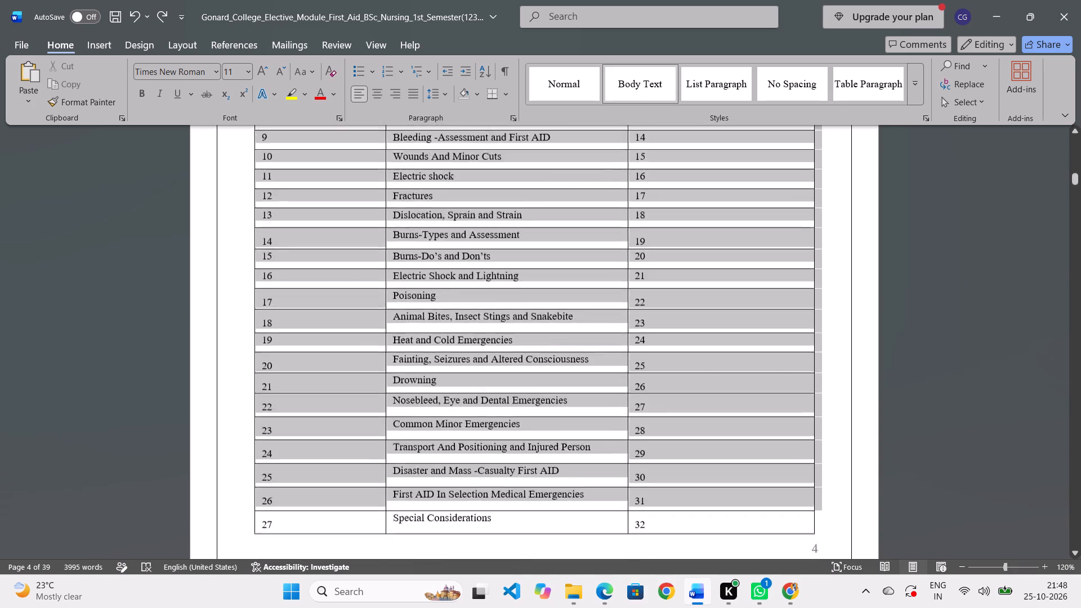
pyautogui.scroll(-1, 730, 502)
pyautogui.moveTo(730, 502); pyautogui.dragTo(824, 405)
pyautogui.scroll(-4, 767, 494)
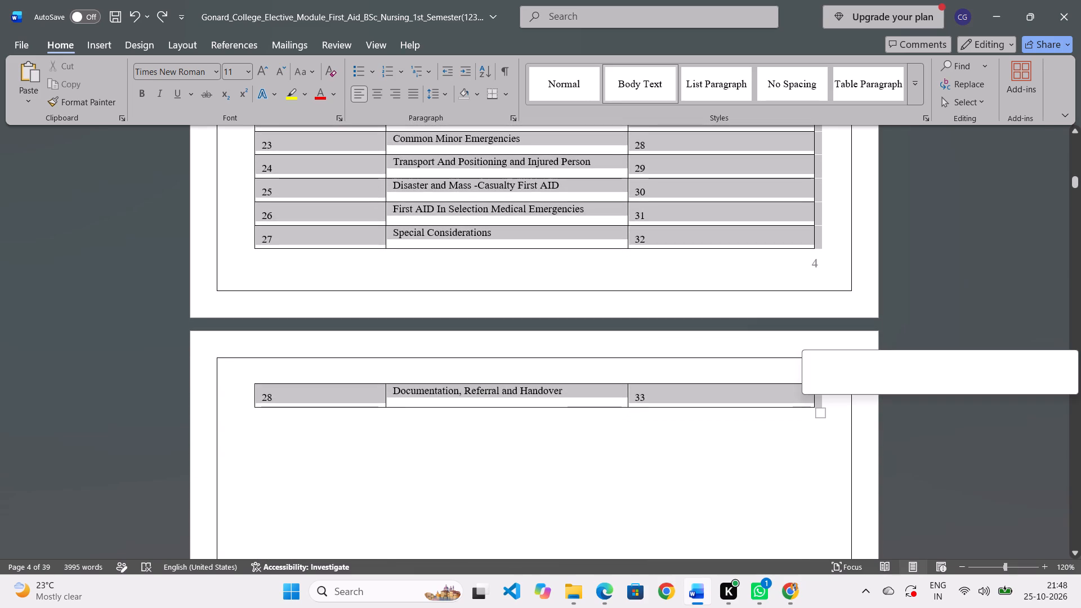
pyautogui.click(448, 94)
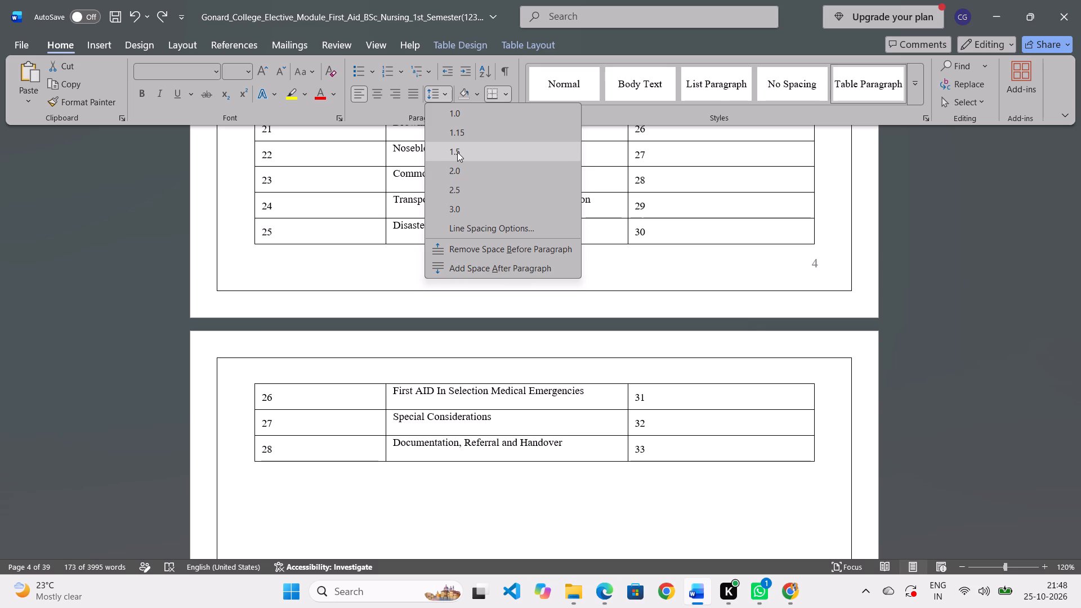
pyautogui.click(457, 152)
pyautogui.click(391, 494)
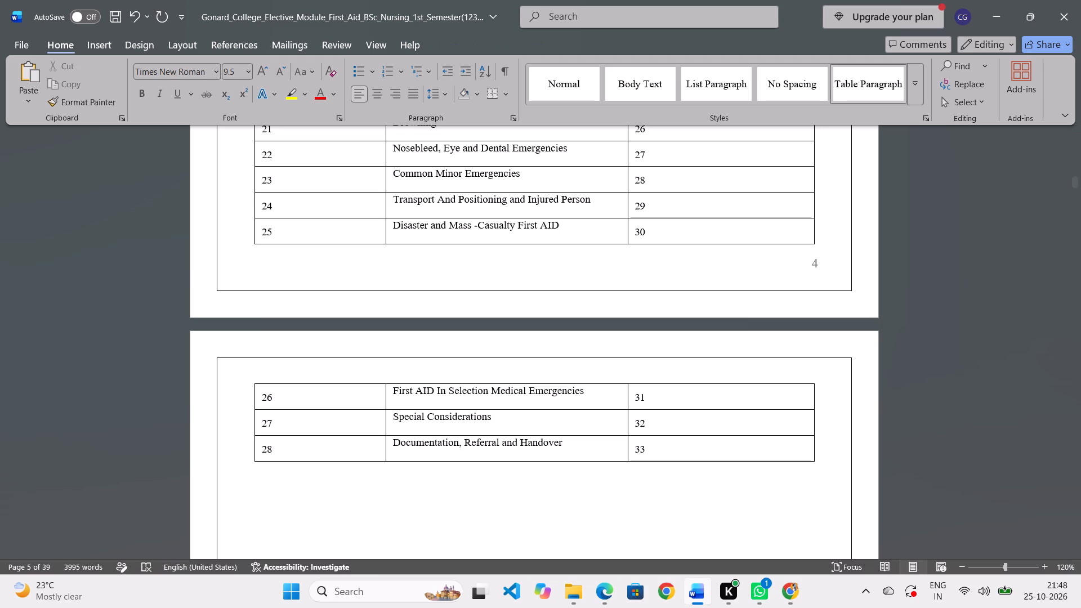
# Review the INDEX, MODULE INFORMATION, certificate and cover pages, plus the practical checklist and revision pages near the document's end.
pyautogui.scroll(4, 391, 494)
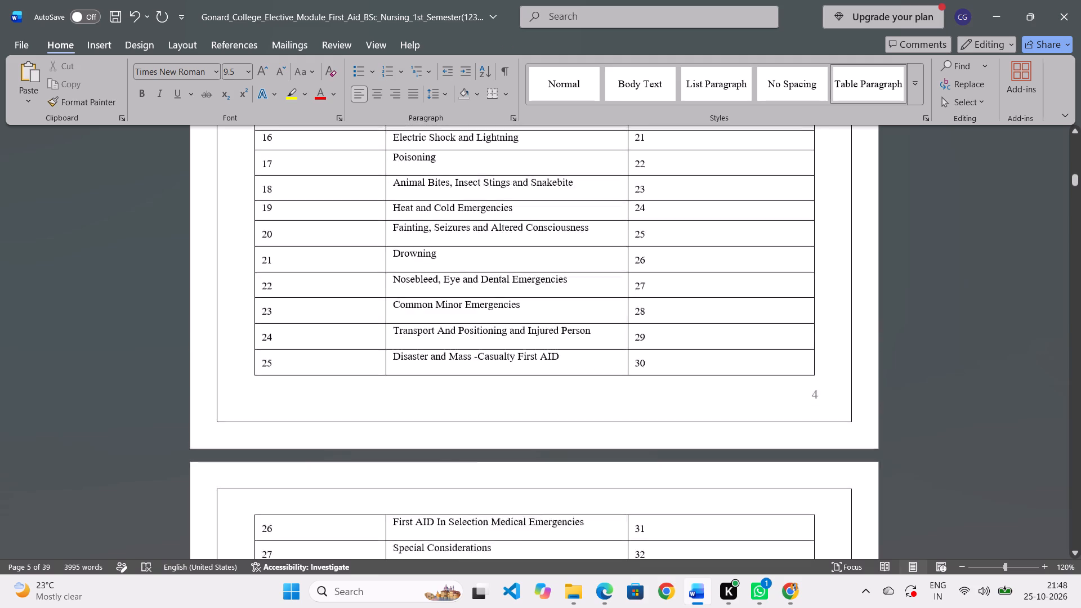
pyautogui.scroll(17, 445, 472)
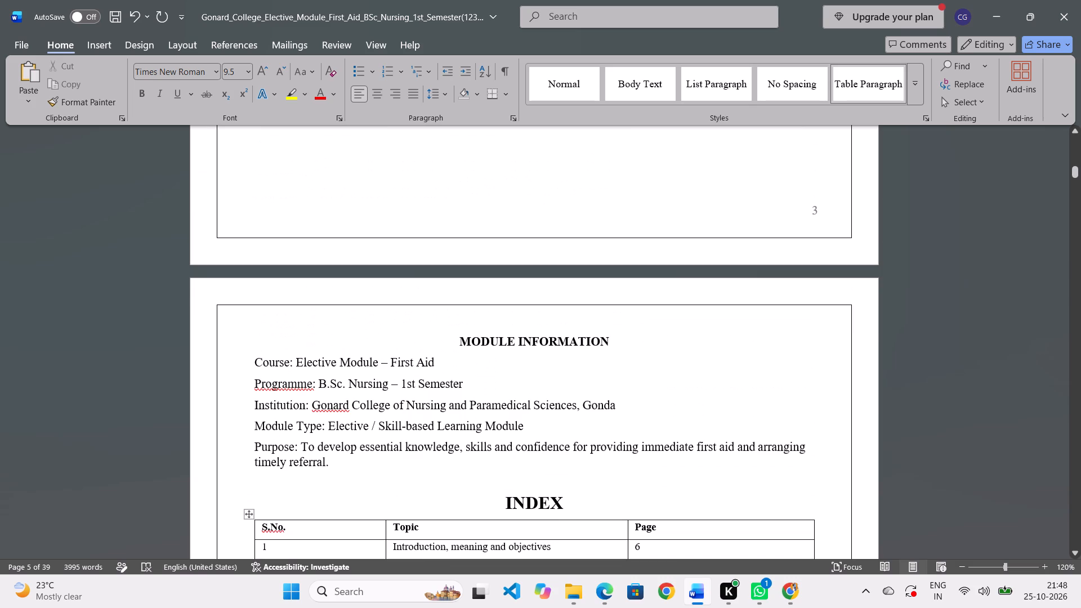
pyautogui.scroll(20, 443, 306)
pyautogui.scroll(-1, 436, 312)
pyautogui.scroll(7, 436, 312)
pyautogui.scroll(-1, 436, 313)
pyautogui.scroll(3, 436, 313)
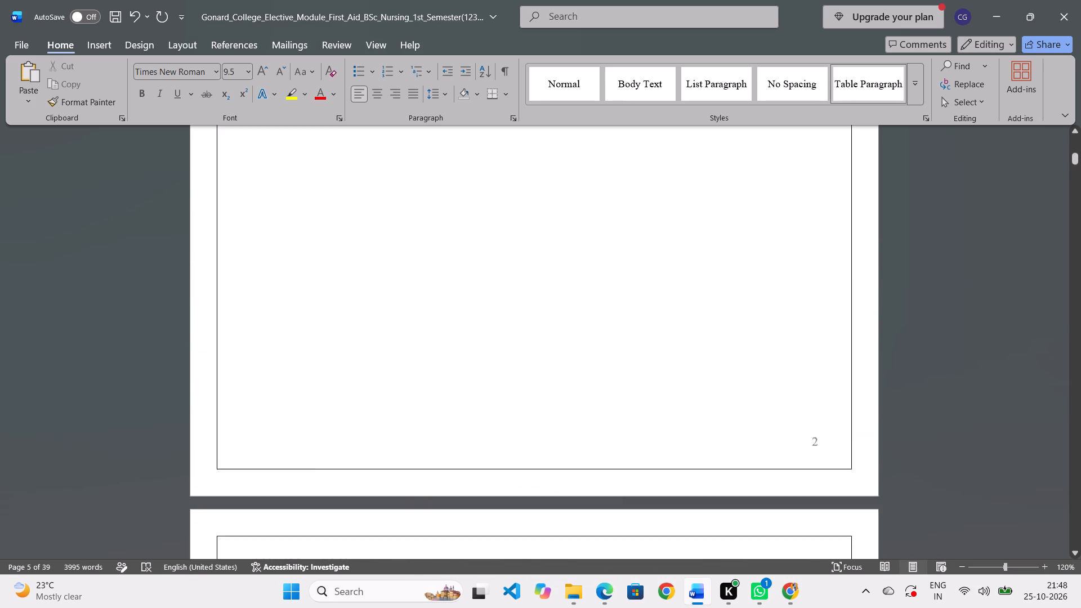
pyautogui.scroll(5, 436, 313)
pyautogui.scroll(-1, 436, 311)
pyautogui.scroll(12, 436, 311)
pyautogui.scroll(-1, 436, 311)
pyautogui.scroll(8, 436, 311)
pyautogui.scroll(-3, 436, 311)
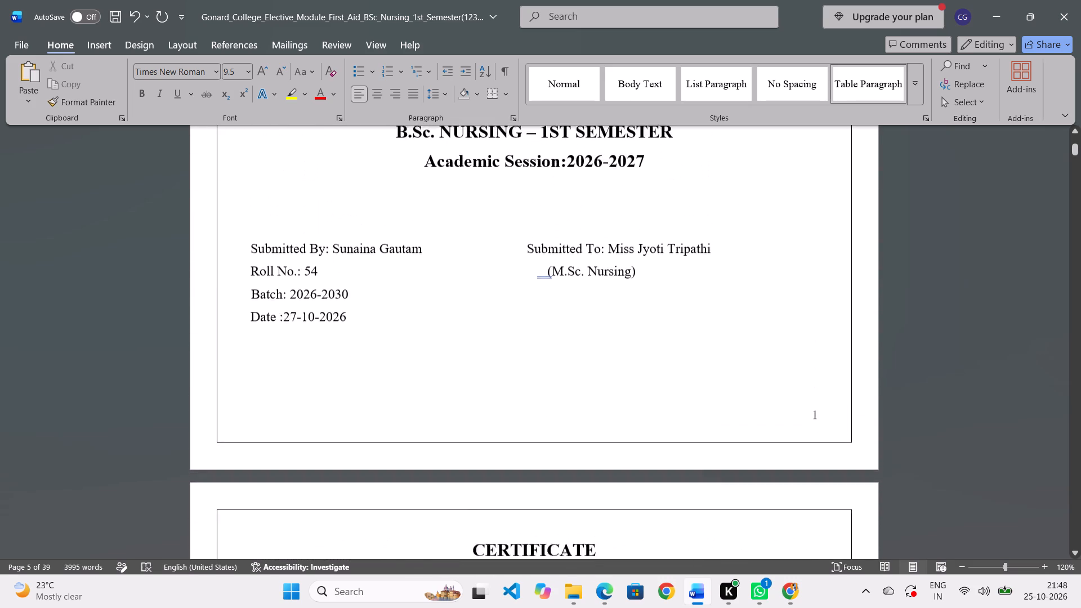
pyautogui.scroll(-7, 436, 311)
pyautogui.moveTo(1075, 153); pyautogui.dragTo(1075, 155)
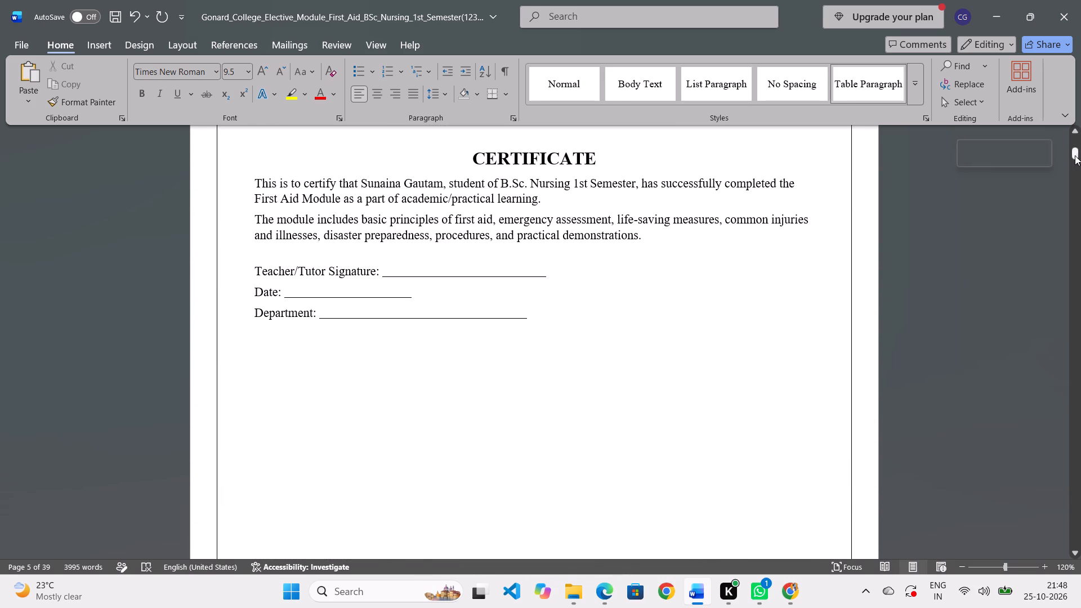
pyautogui.moveTo(1075, 155); pyautogui.dragTo(1080, 530)
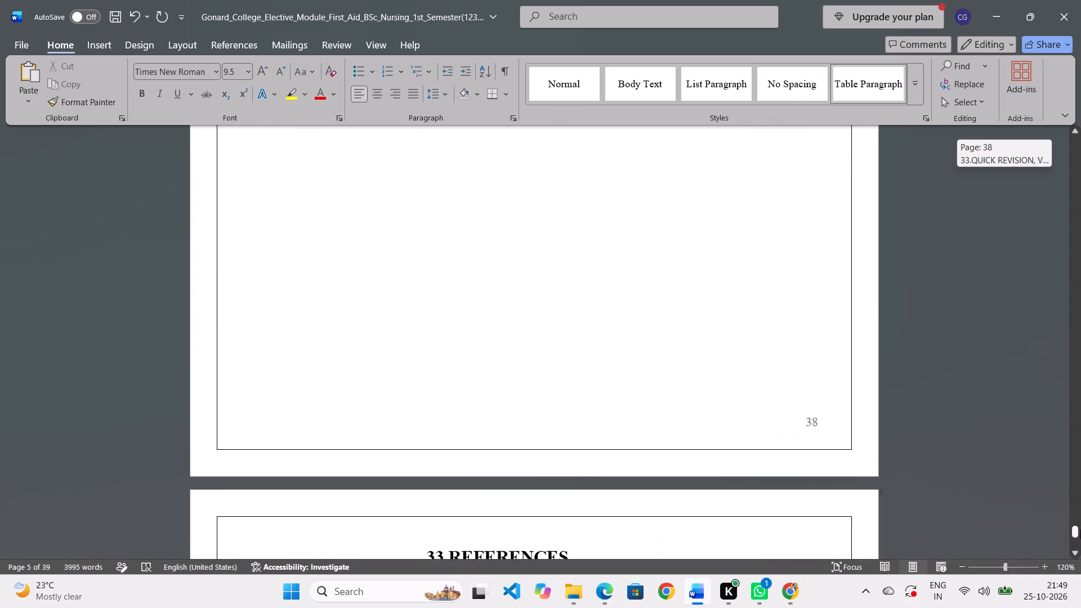
pyautogui.moveTo(1080, 530); pyautogui.dragTo(1080, 516)
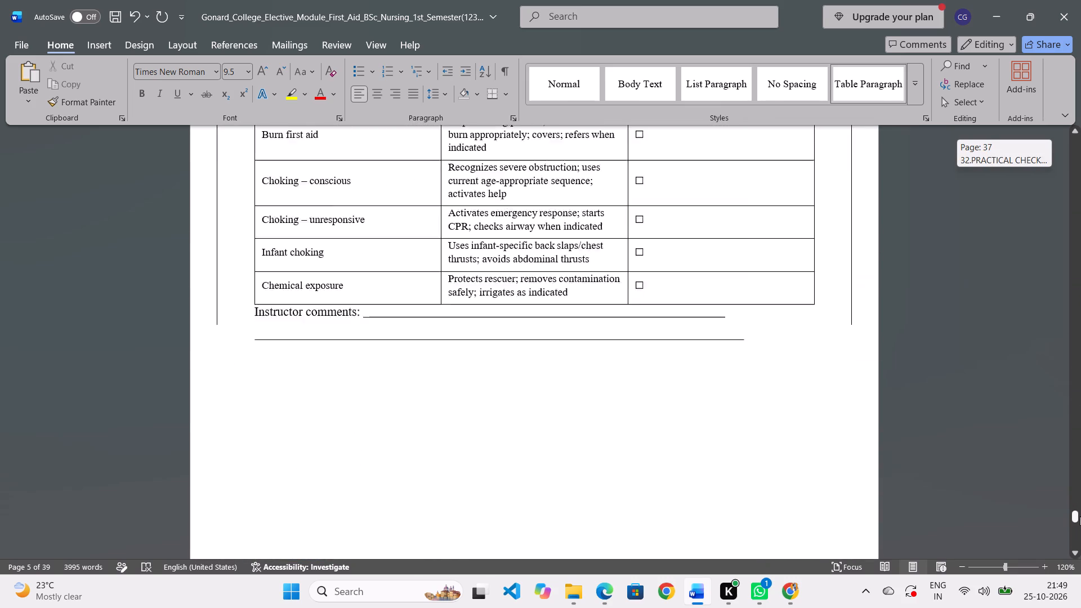
pyautogui.moveTo(1080, 516); pyautogui.dragTo(1066, 484)
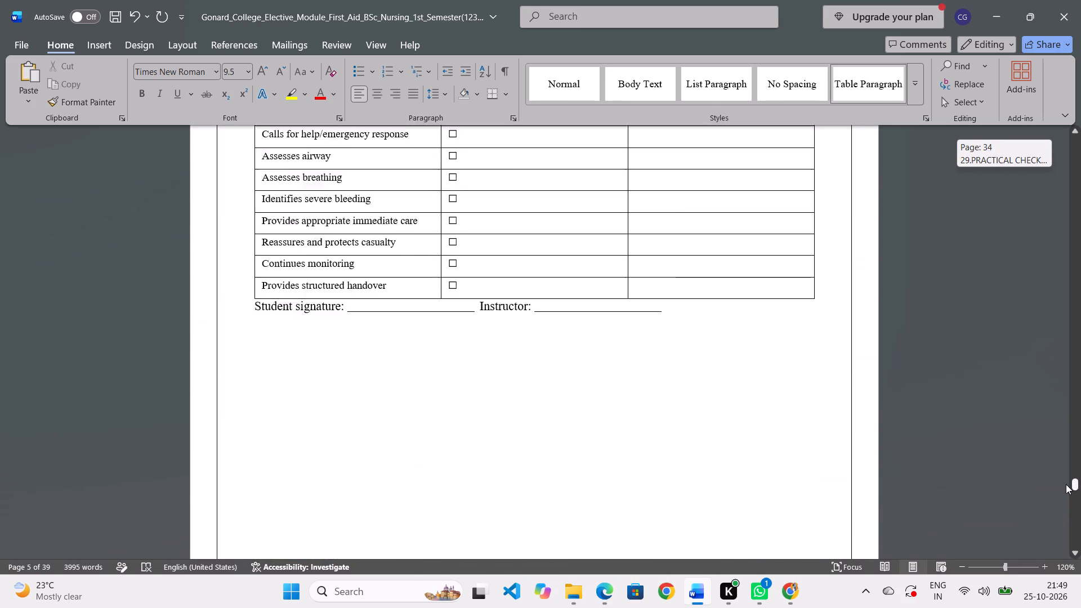
pyautogui.moveTo(1066, 484); pyautogui.dragTo(1064, 480)
# Save the document under its existing name.
pyautogui.click(12, 40)
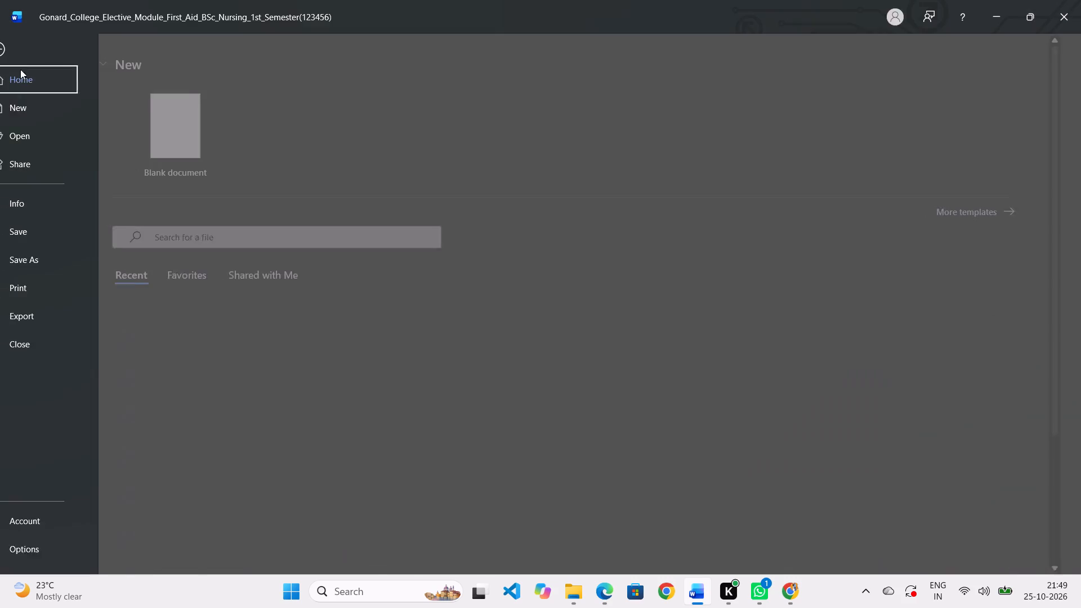
pyautogui.click(48, 243)
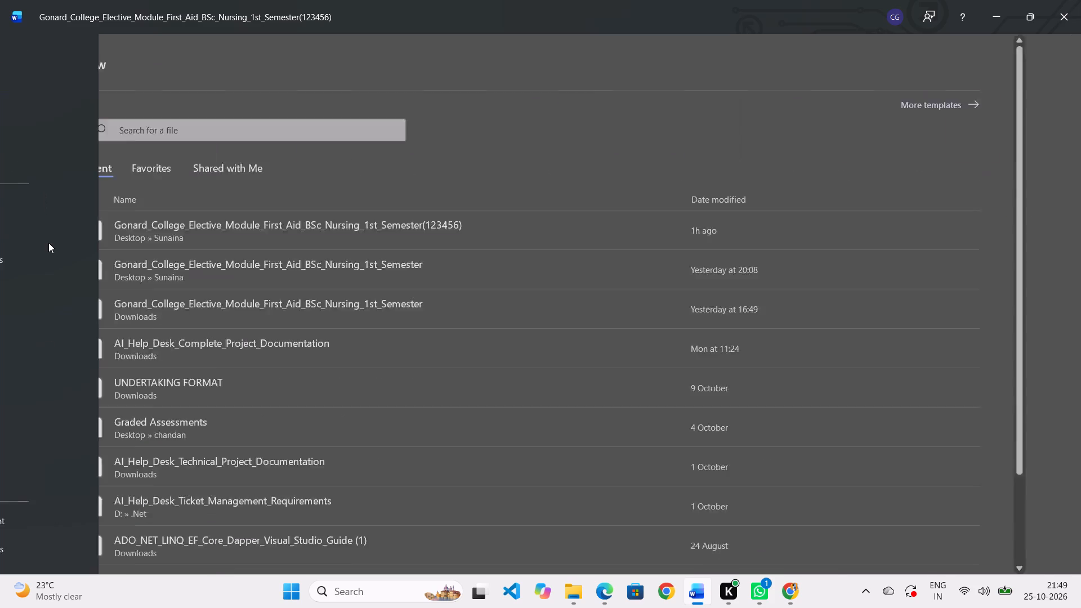
pyautogui.click(19, 43)
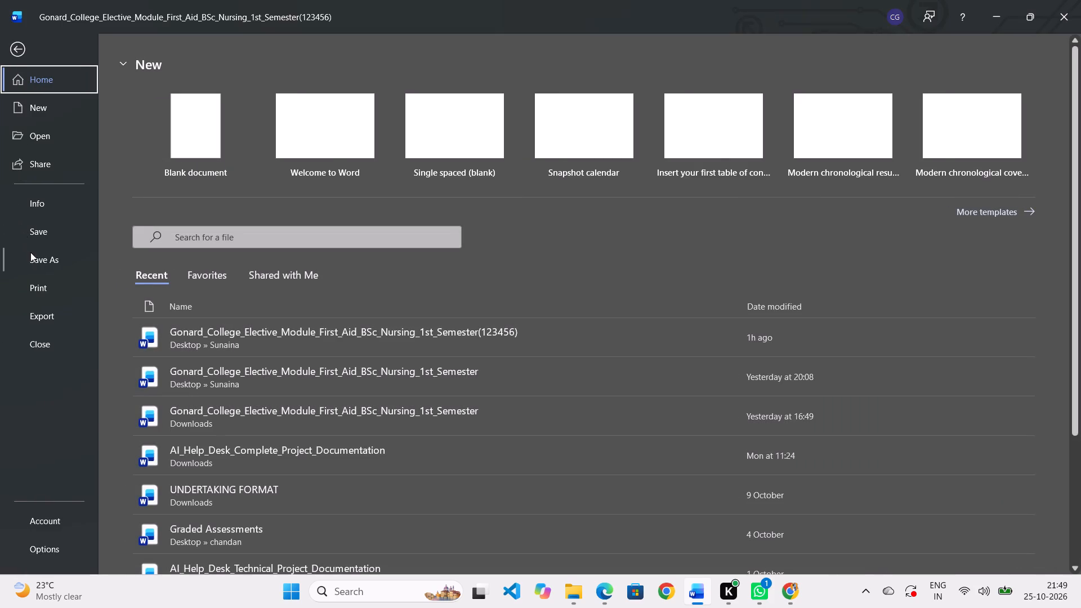
pyautogui.click(38, 236)
# Review the section pages from nosebleed, eye and dental emergencies through section 26, checking headings, text and diagrams.
pyautogui.scroll(7, 817, 346)
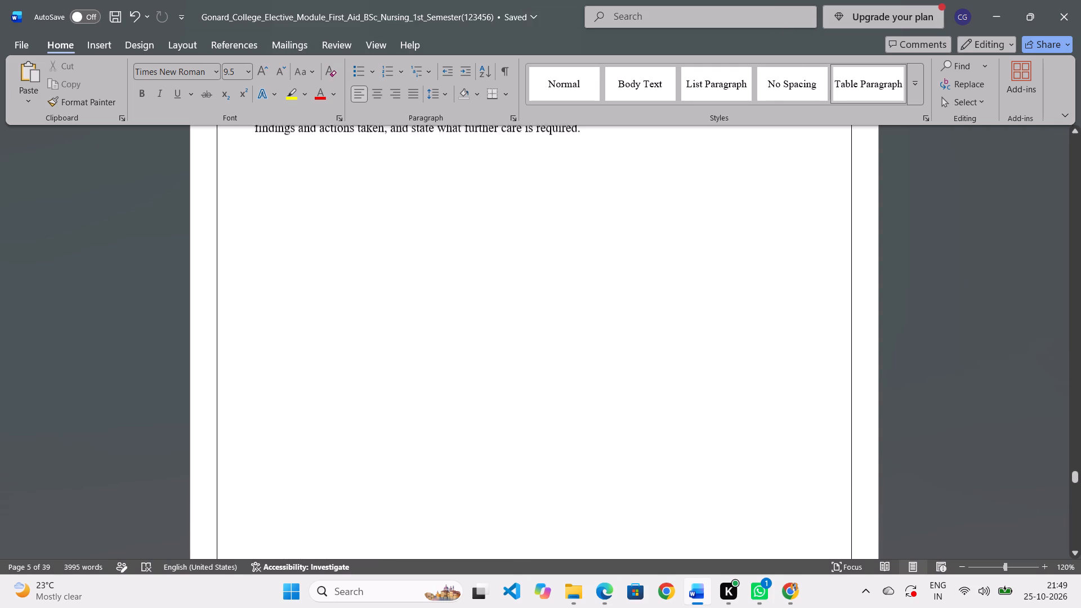
pyautogui.scroll(4, 817, 346)
pyautogui.scroll(-5, 817, 346)
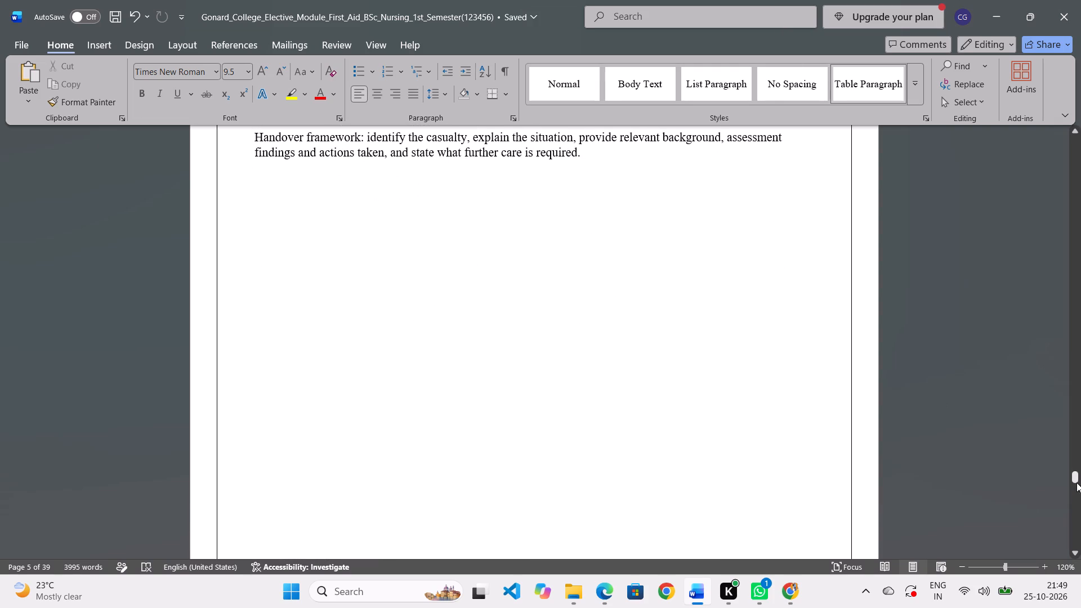
pyautogui.moveTo(1076, 481); pyautogui.dragTo(1072, 417)
pyautogui.scroll(-8, 481, 372)
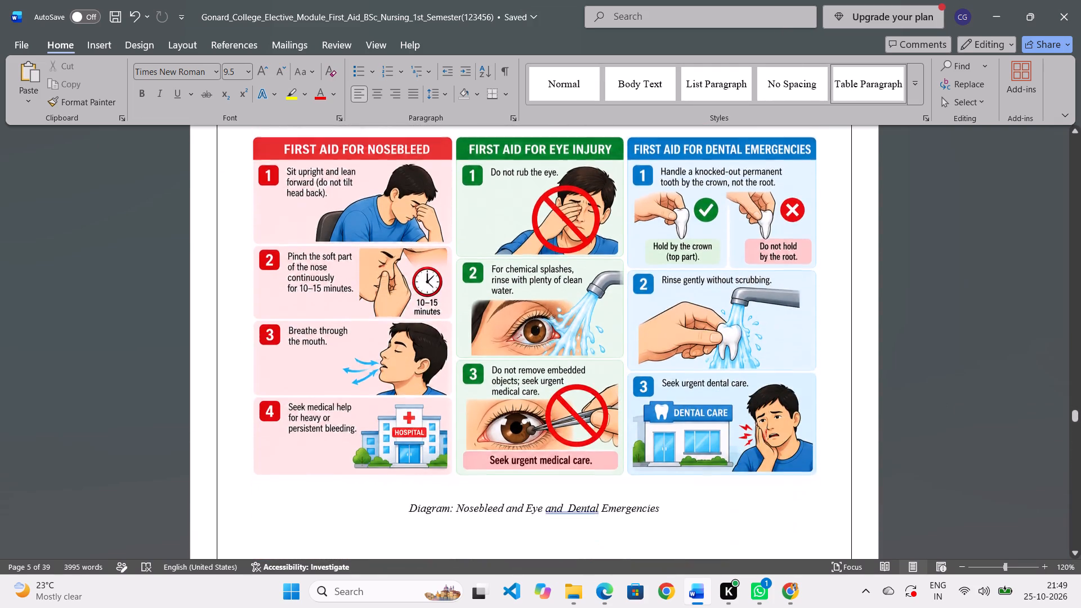
pyautogui.scroll(-16, 481, 372)
pyautogui.scroll(1, 467, 385)
pyautogui.scroll(-19, 466, 386)
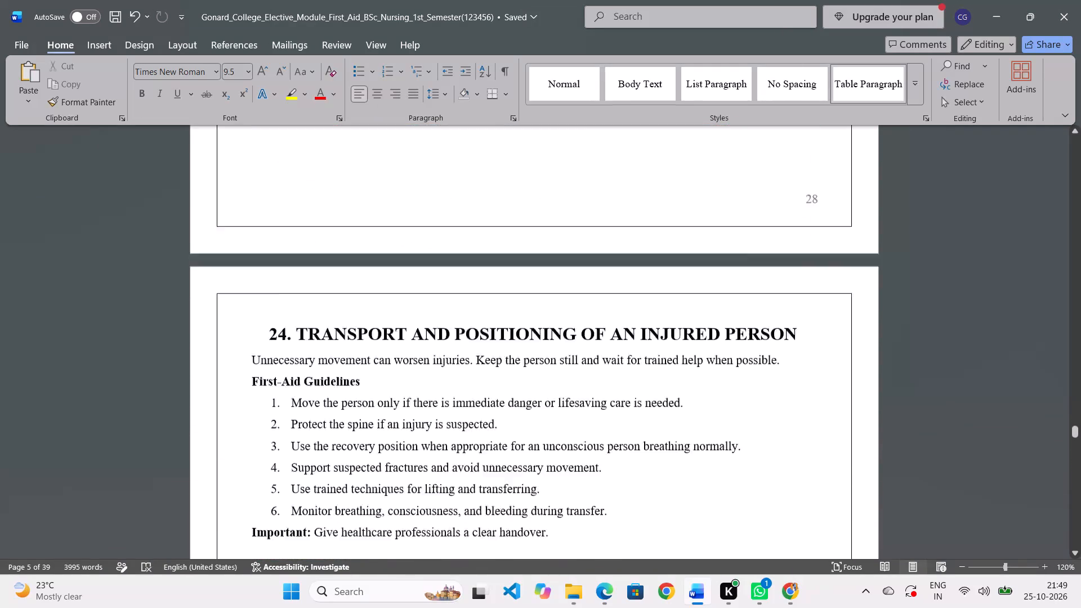
pyautogui.scroll(-8, 462, 390)
pyautogui.scroll(1, 462, 390)
pyautogui.scroll(-11, 462, 390)
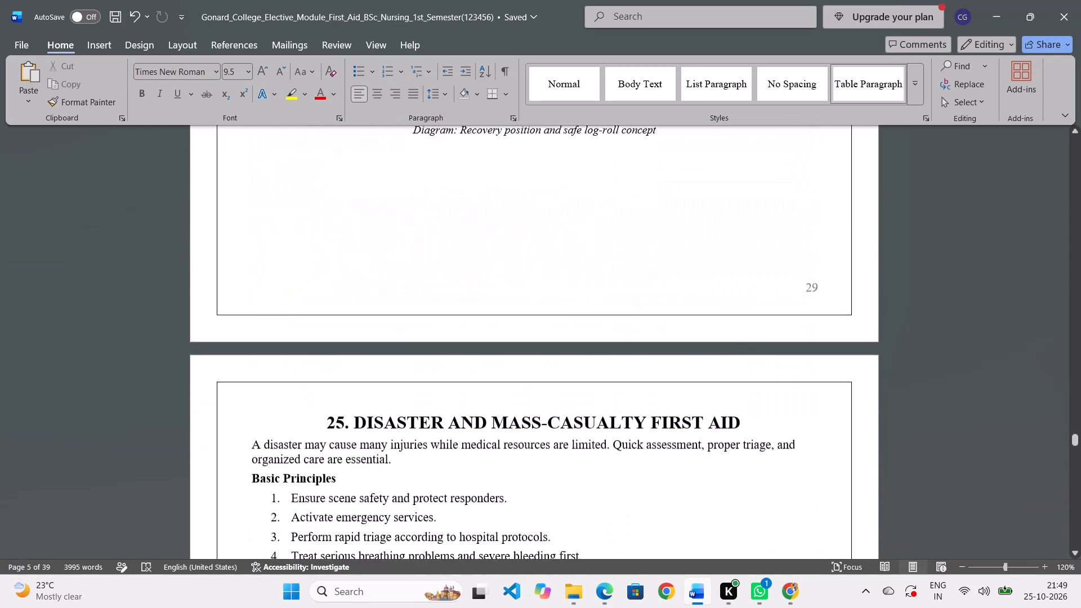
pyautogui.scroll(-18, 462, 390)
pyautogui.scroll(1, 458, 391)
pyautogui.scroll(-8, 457, 391)
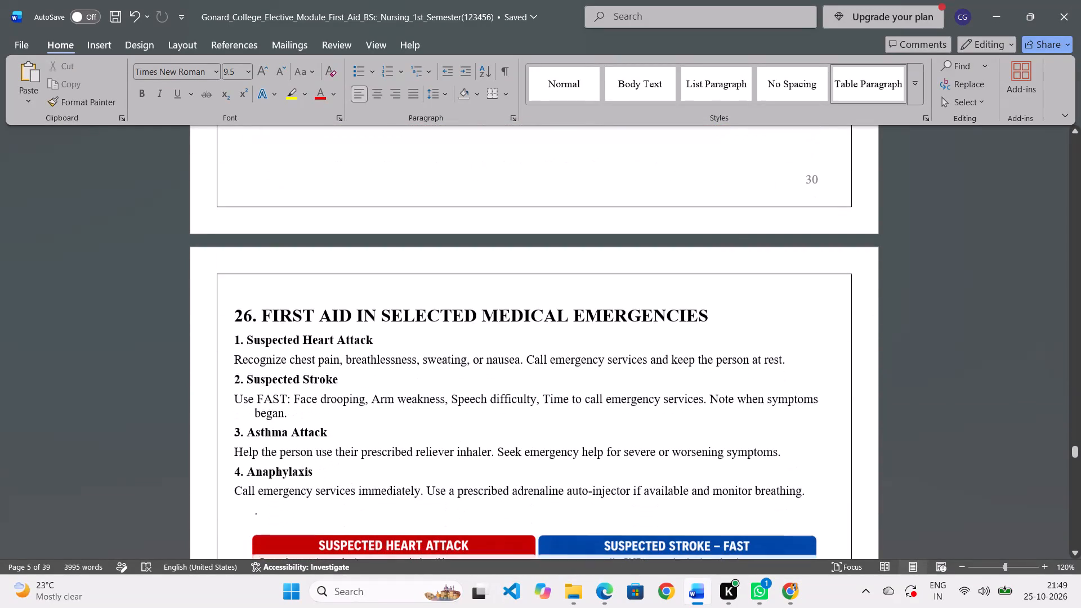
# Shift the heading "26. FIRST AID IN SELECTED MEDICAL EMERGENCIES" to the page centre by inserting nine leading spaces.
pyautogui.click(238, 310)
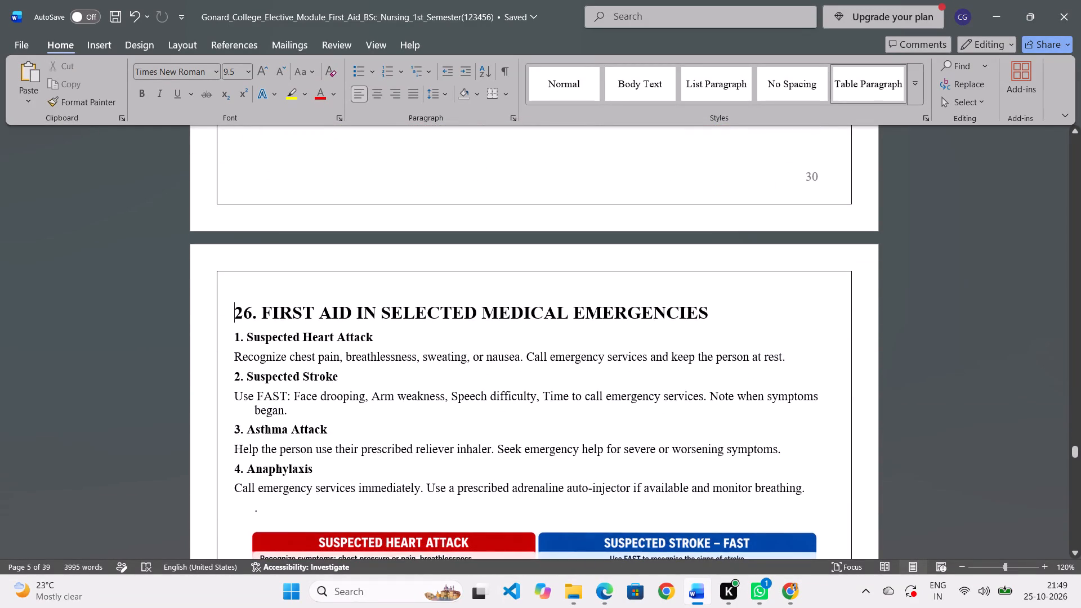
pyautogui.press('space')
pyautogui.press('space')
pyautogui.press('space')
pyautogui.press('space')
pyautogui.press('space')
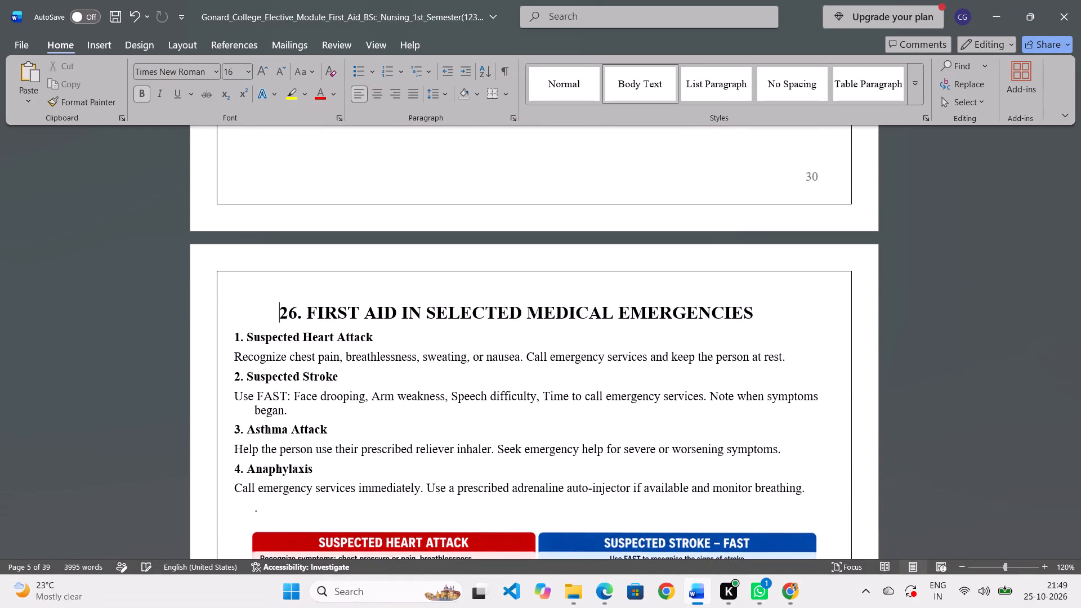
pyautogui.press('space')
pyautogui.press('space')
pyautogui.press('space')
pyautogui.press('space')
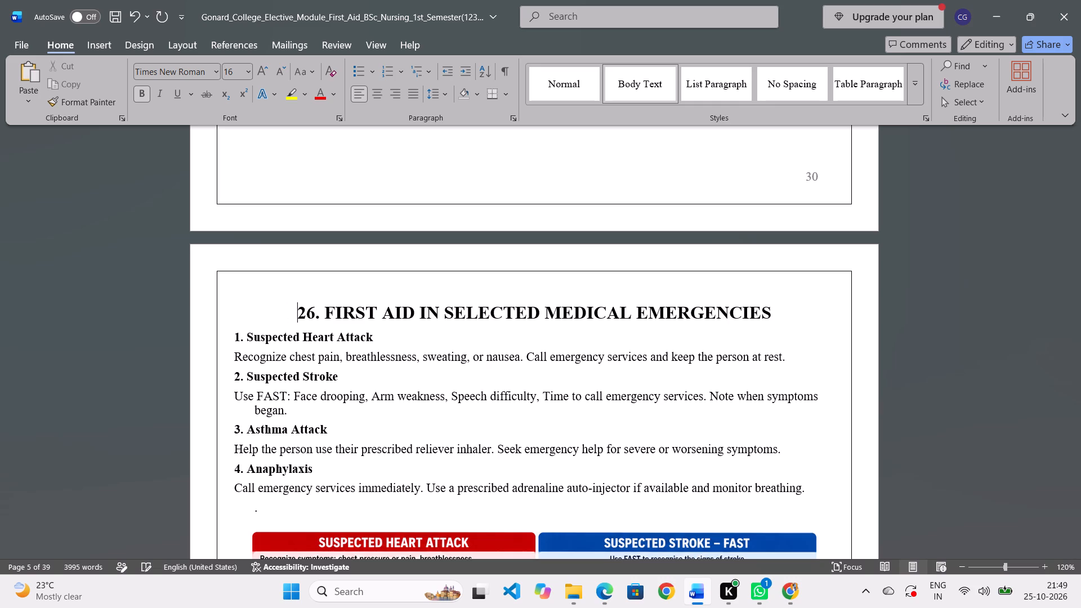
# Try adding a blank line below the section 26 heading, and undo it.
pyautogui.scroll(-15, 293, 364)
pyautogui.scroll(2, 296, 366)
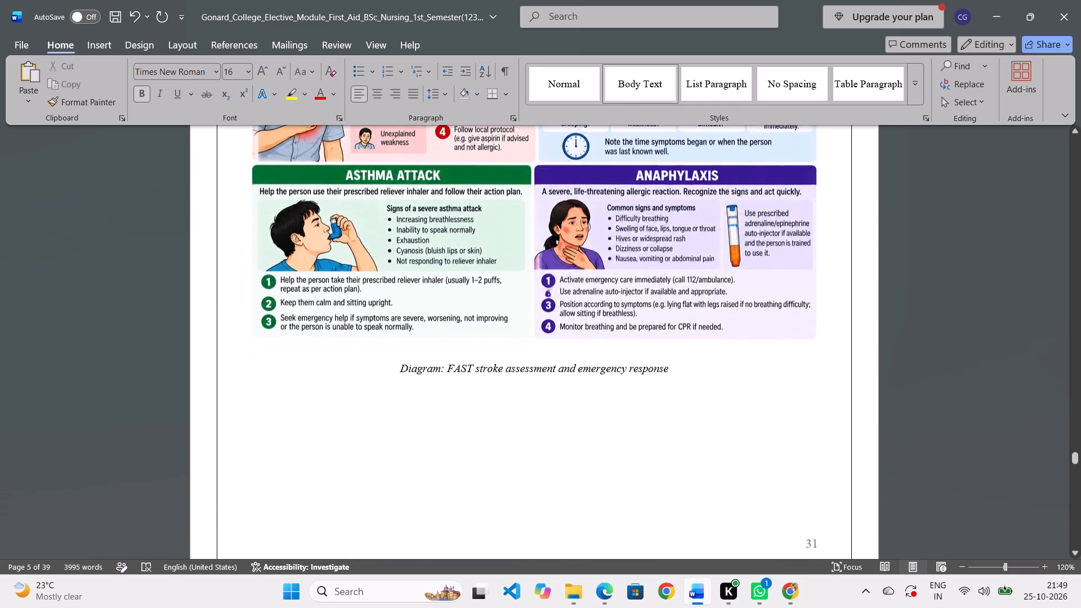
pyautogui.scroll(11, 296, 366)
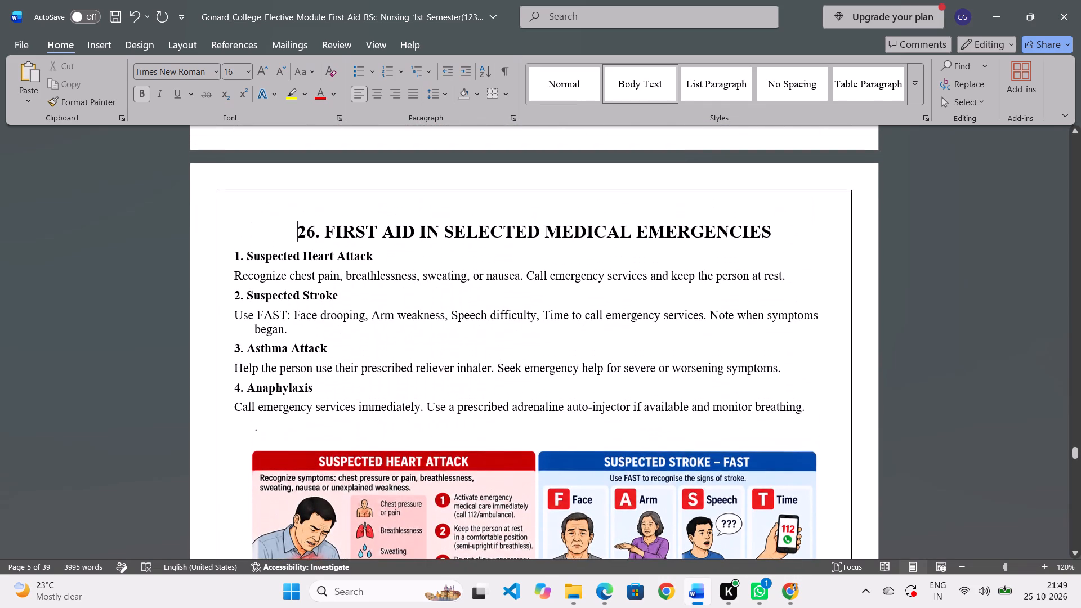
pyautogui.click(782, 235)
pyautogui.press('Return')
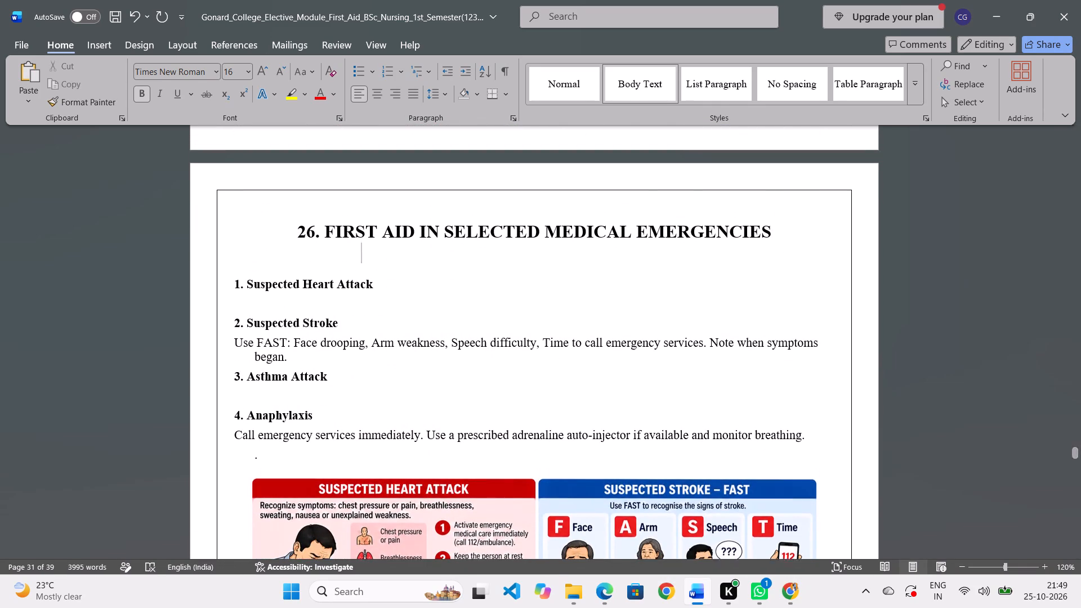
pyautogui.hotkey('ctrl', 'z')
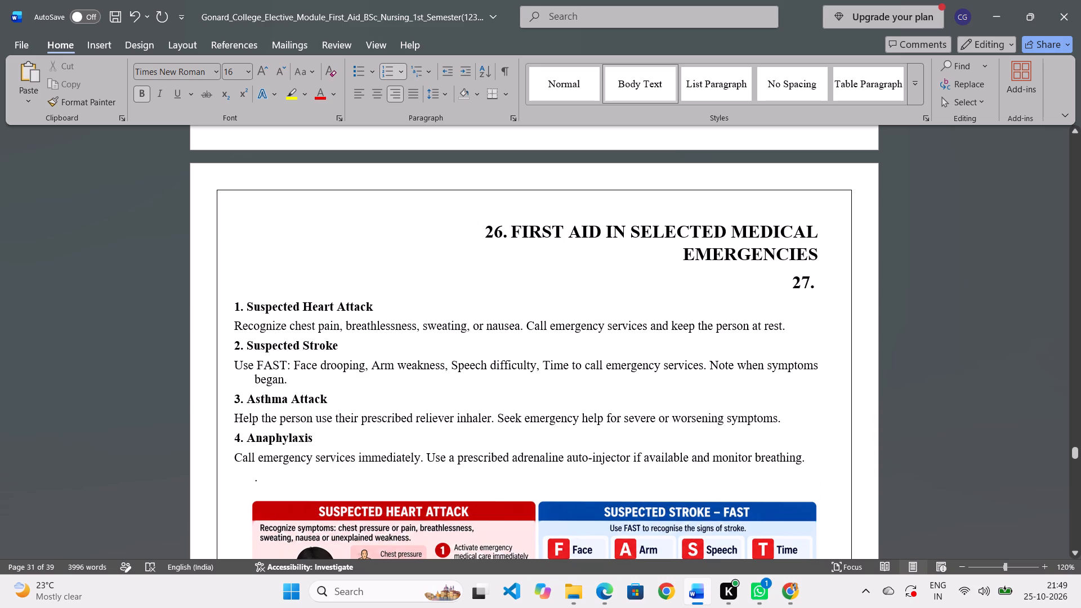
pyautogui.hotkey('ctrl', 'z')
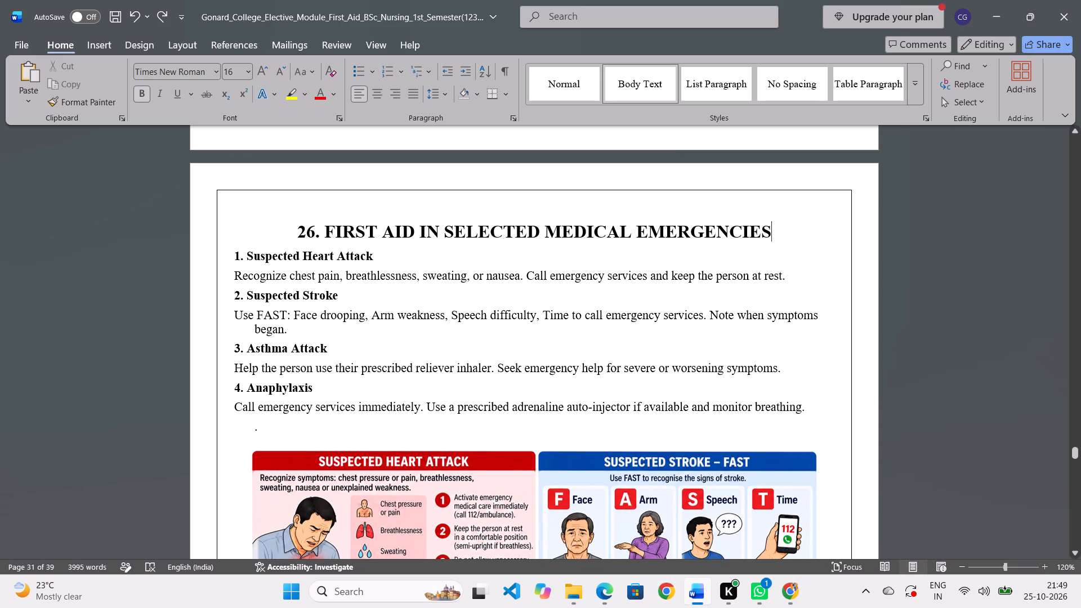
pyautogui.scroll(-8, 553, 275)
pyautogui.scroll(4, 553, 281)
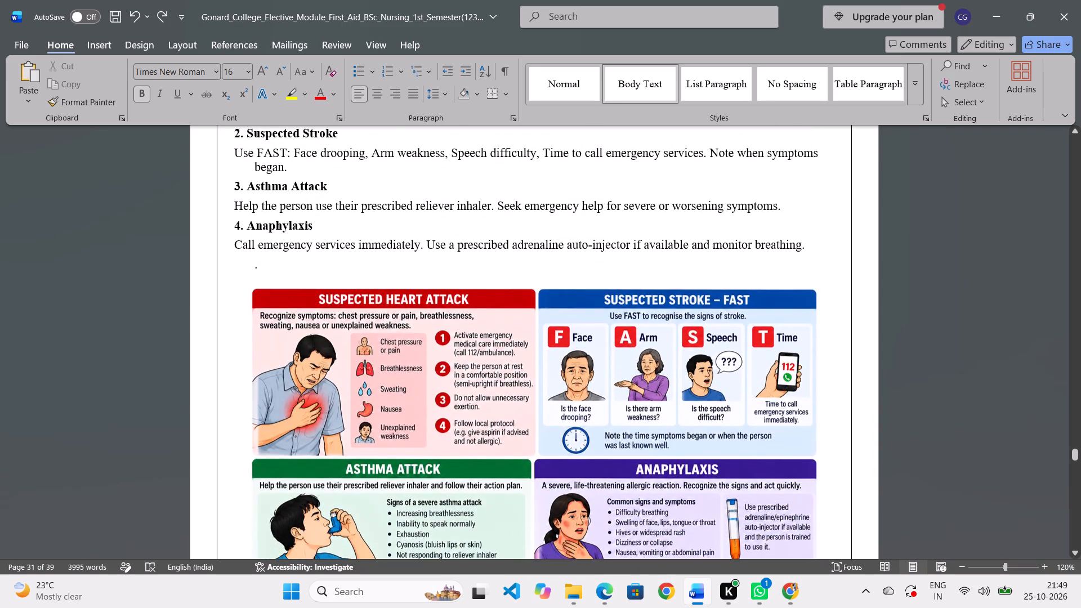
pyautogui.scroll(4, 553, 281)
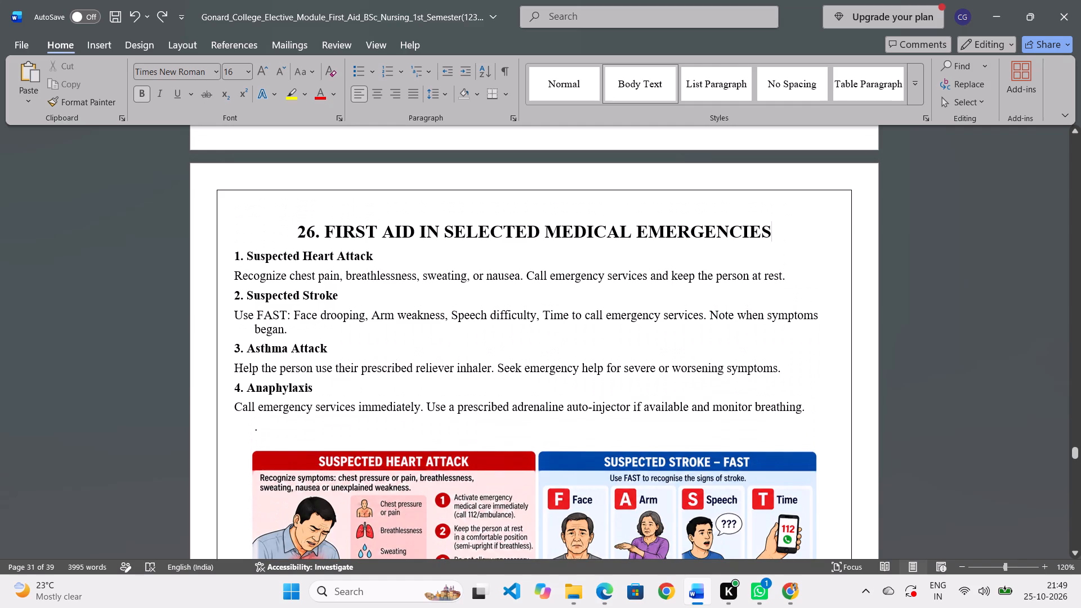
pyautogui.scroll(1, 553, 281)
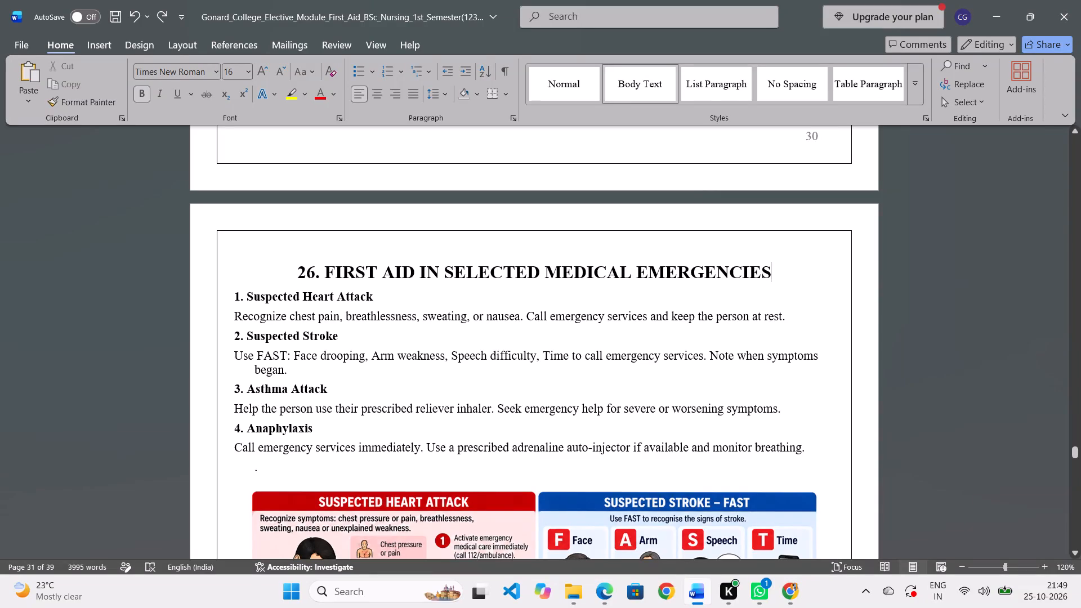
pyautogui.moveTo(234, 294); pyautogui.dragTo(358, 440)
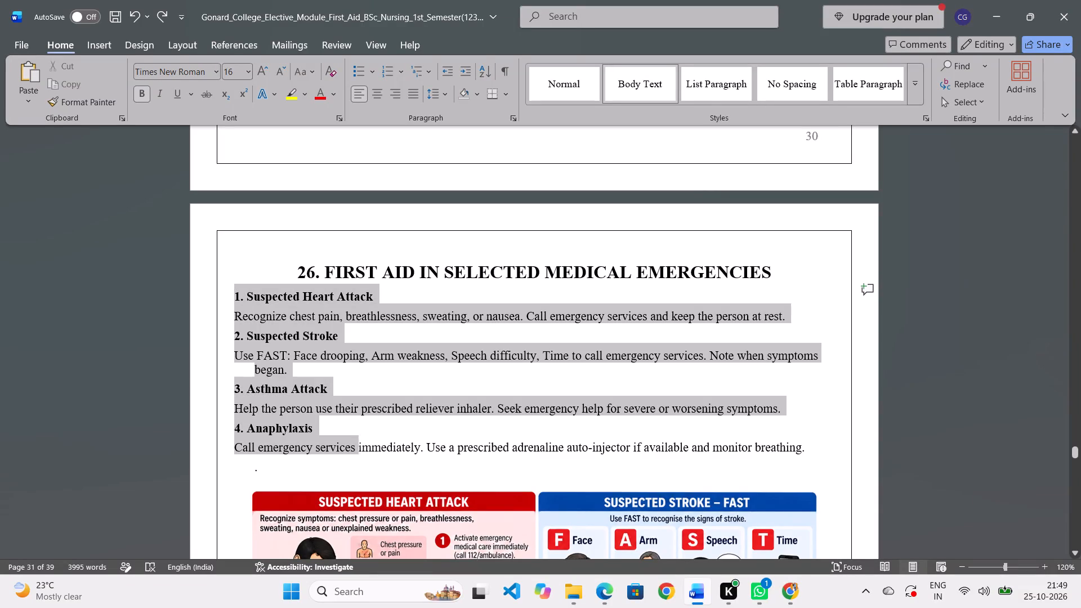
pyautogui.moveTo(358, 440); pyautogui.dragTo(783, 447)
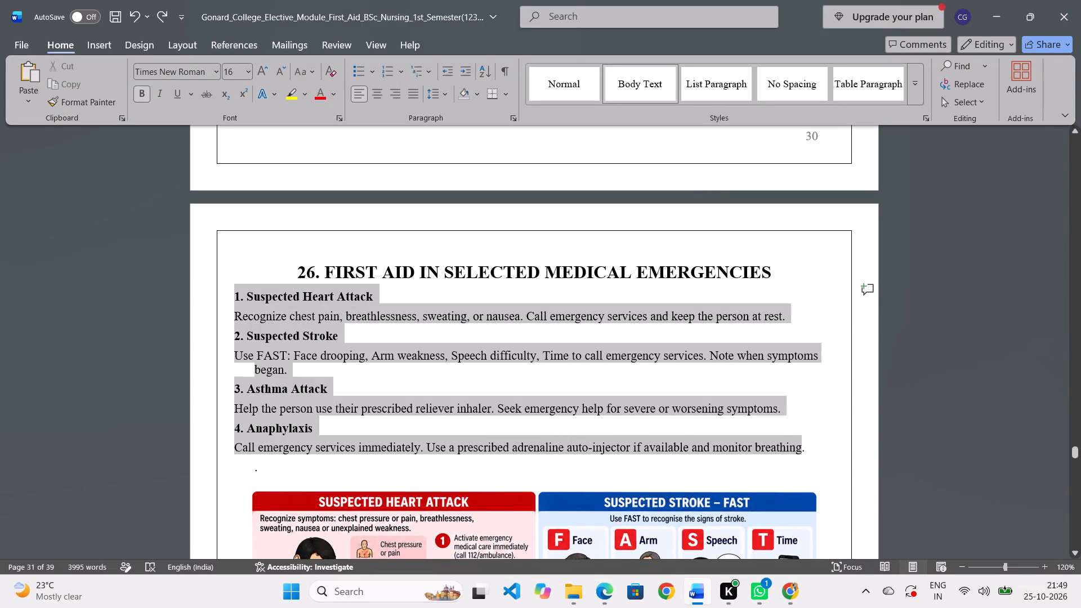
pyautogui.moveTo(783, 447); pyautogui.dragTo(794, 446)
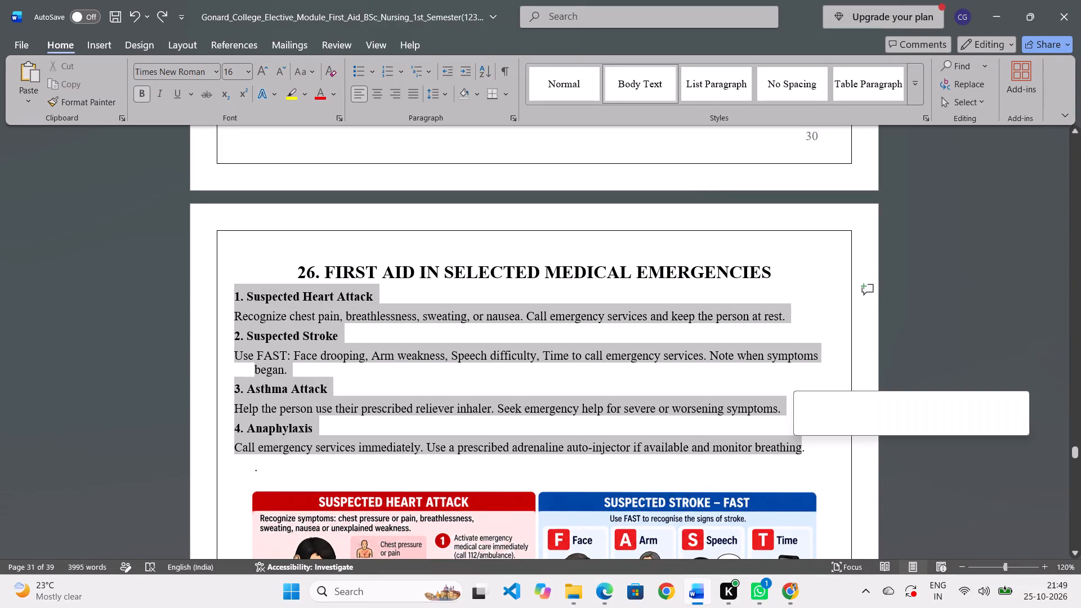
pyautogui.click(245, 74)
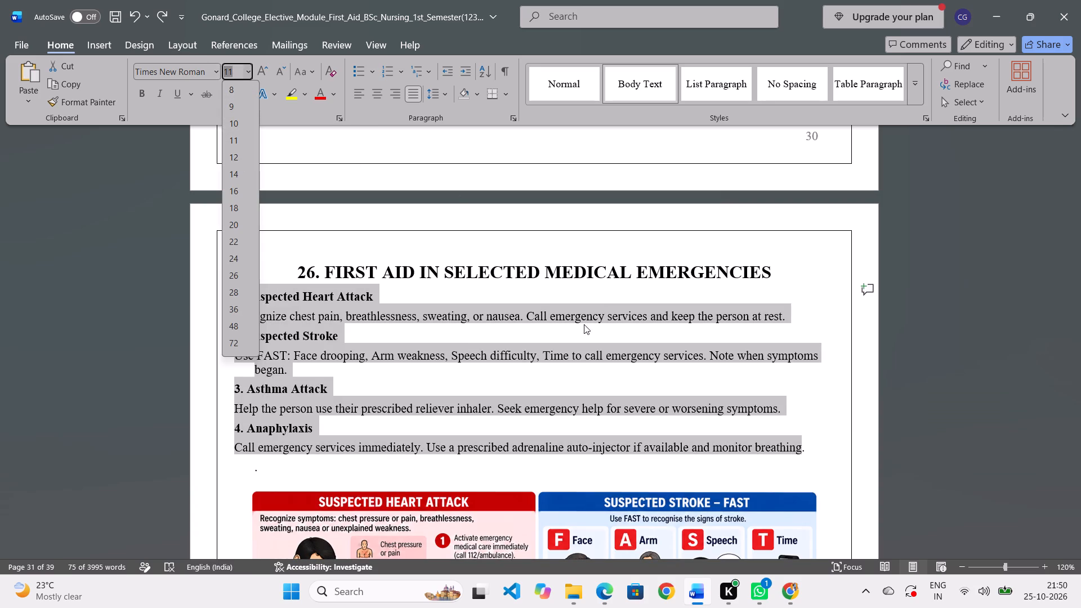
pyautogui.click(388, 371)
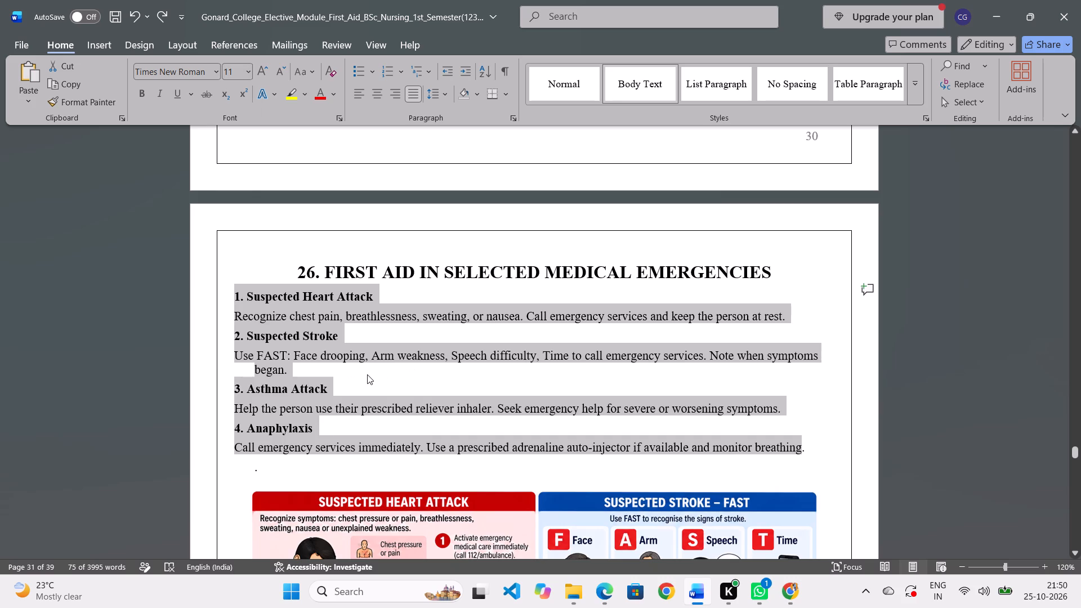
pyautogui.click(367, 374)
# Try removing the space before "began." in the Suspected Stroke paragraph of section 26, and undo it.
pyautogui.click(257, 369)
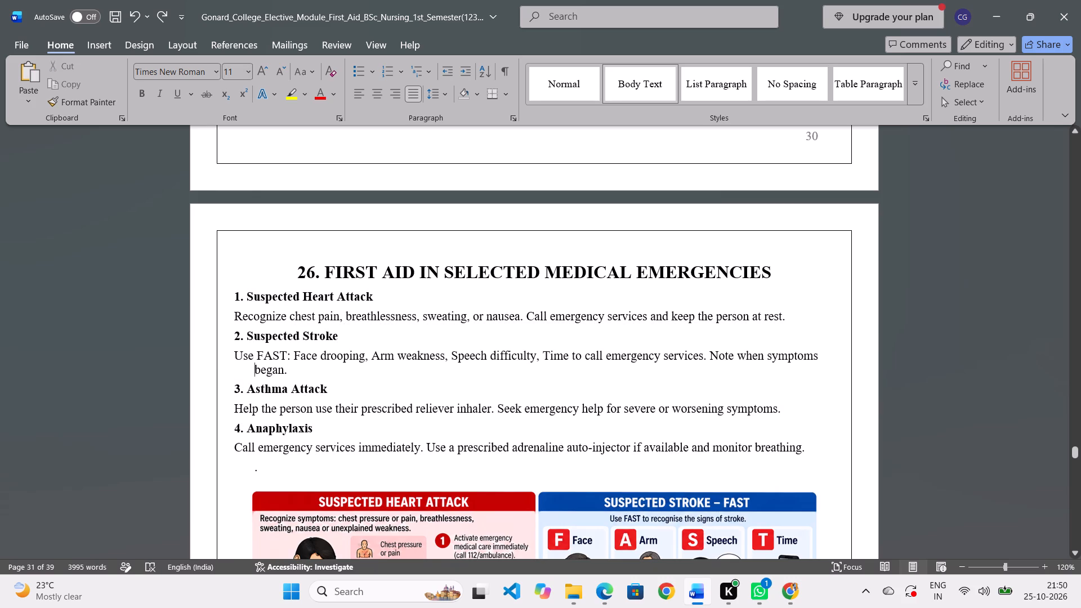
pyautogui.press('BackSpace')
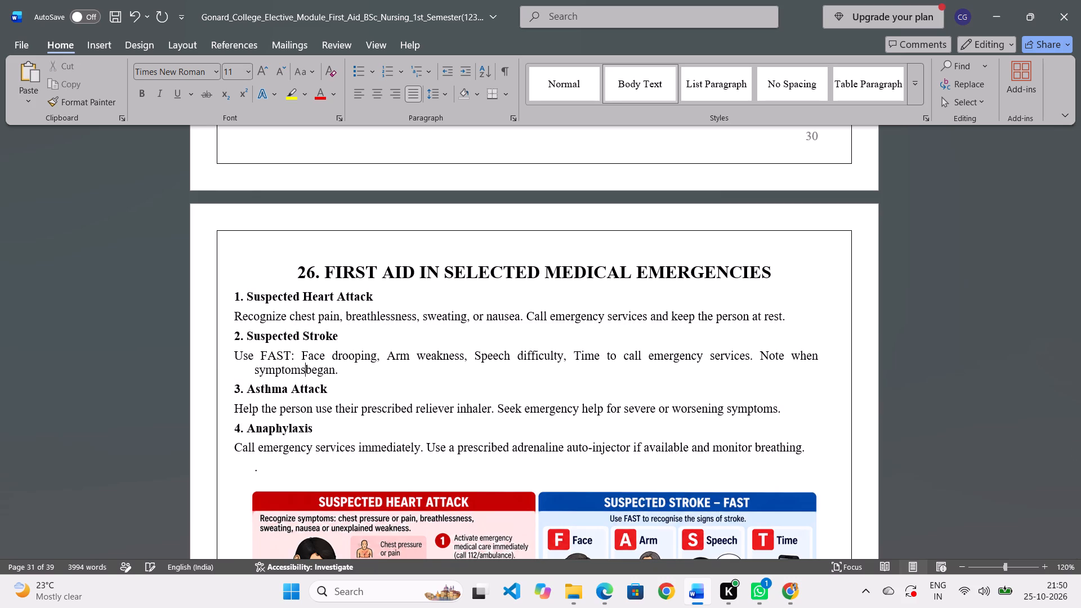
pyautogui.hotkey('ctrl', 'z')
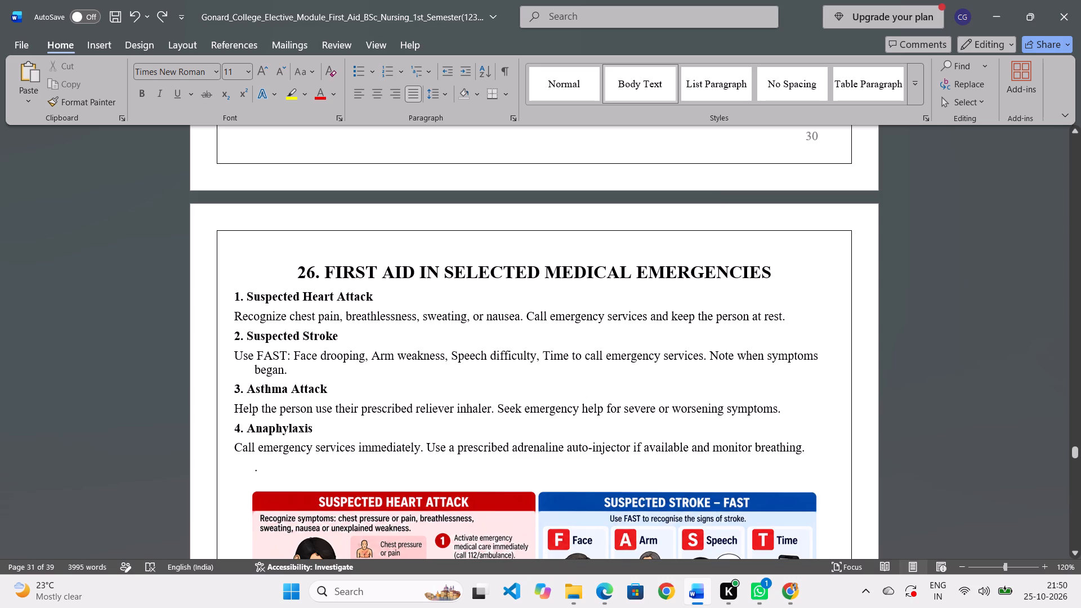
# Review the disaster response page and sections 26, 27 and the start of 28, checking headings, text and diagrams.
pyautogui.scroll(8, 283, 363)
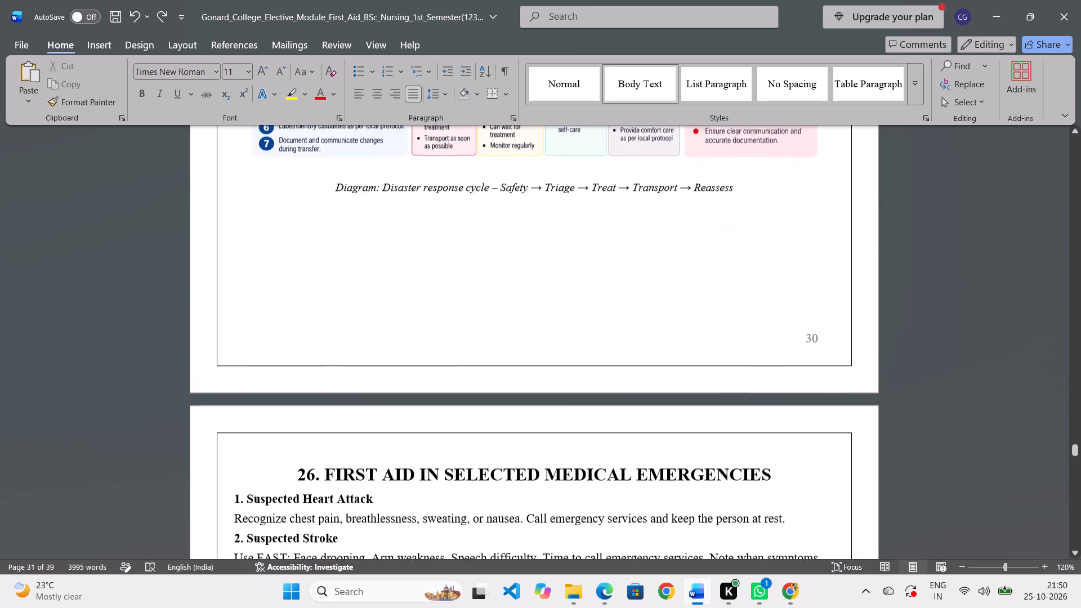
pyautogui.scroll(1, 283, 365)
pyautogui.scroll(-1, 283, 365)
pyautogui.scroll(1, 283, 365)
pyautogui.scroll(-1, 283, 365)
pyautogui.scroll(12, 283, 365)
pyautogui.scroll(-6, 283, 365)
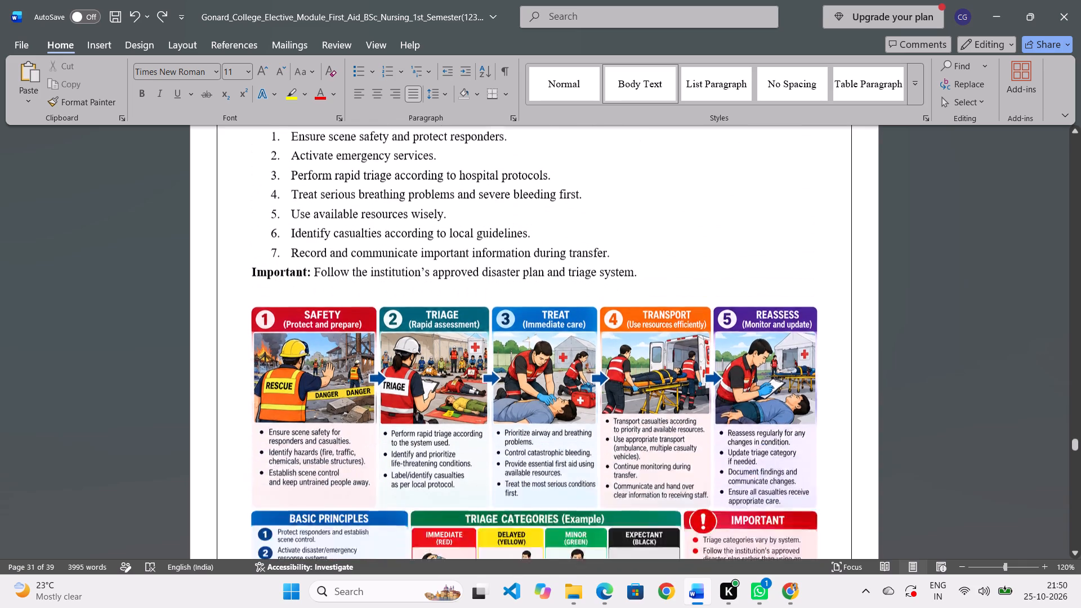
pyautogui.scroll(-16, 283, 365)
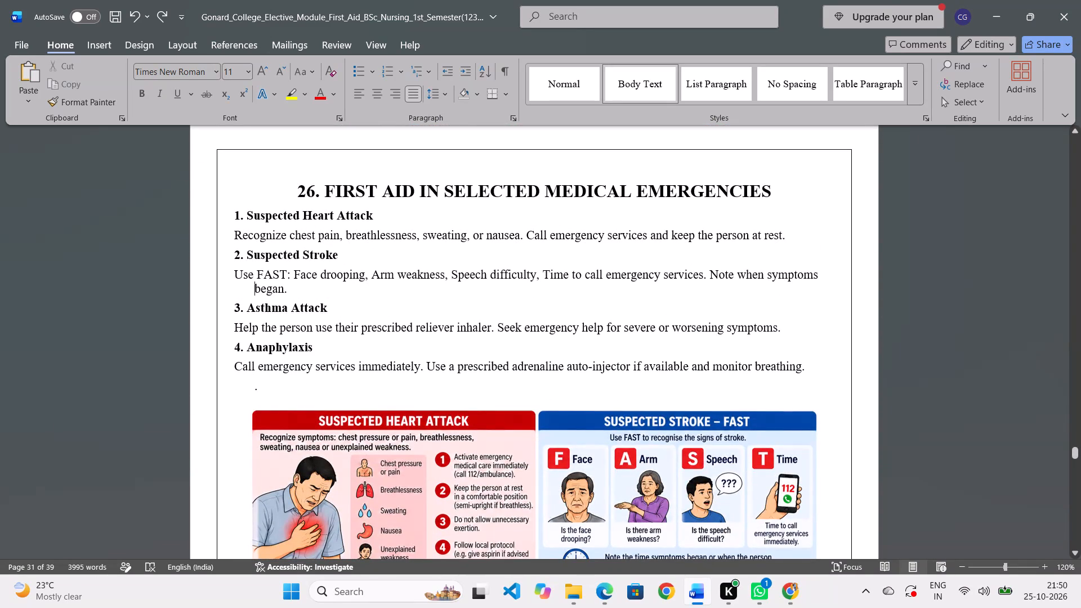
pyautogui.scroll(-5, 297, 347)
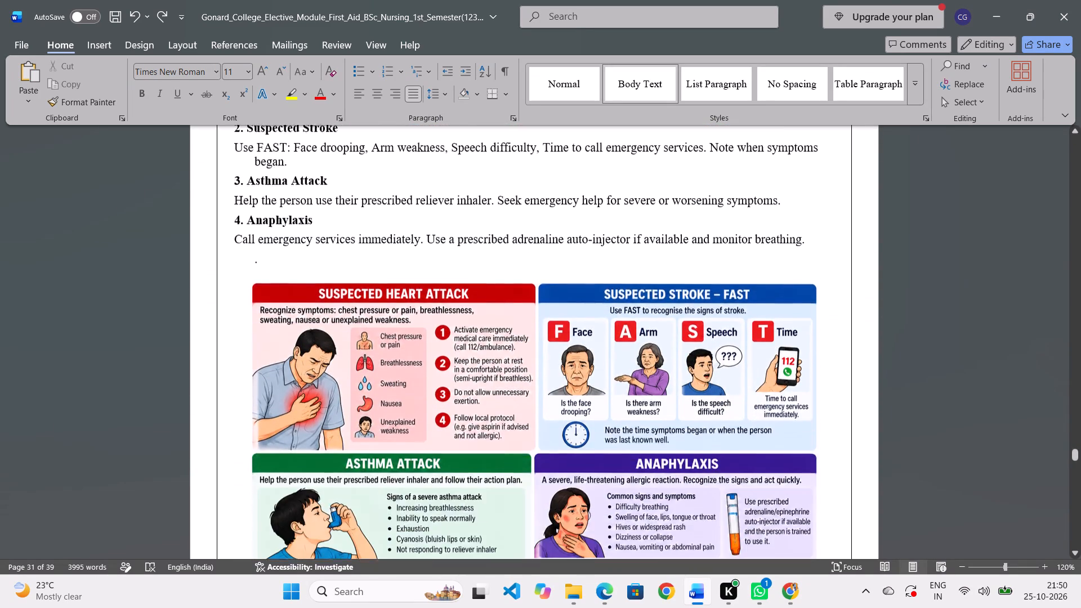
pyautogui.scroll(-12, 297, 347)
pyautogui.scroll(7, 297, 347)
pyautogui.scroll(-1, 297, 347)
pyautogui.scroll(15, 297, 347)
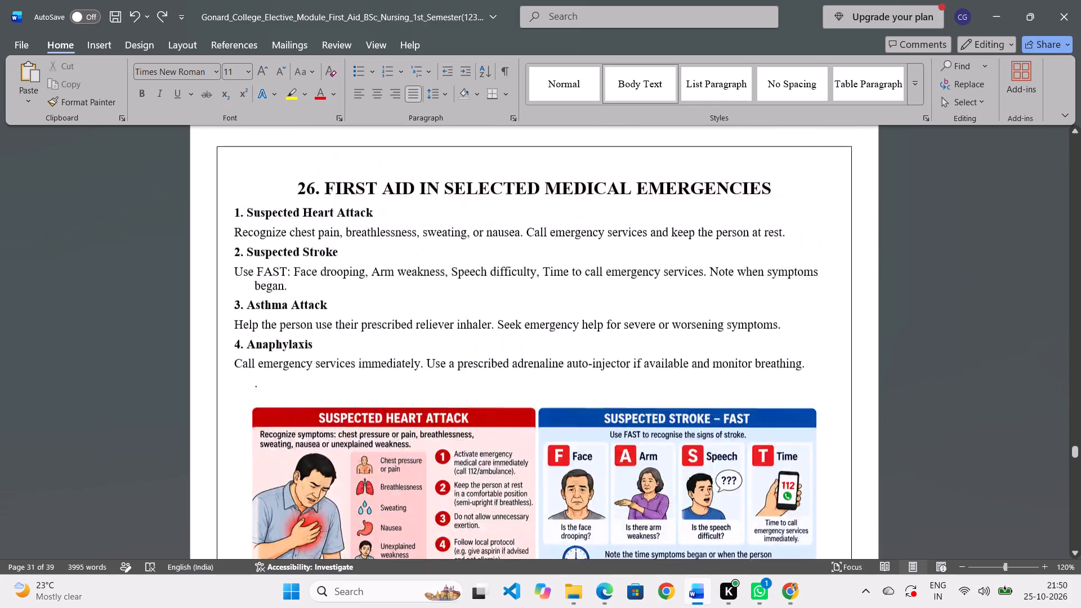
pyautogui.scroll(-3, 297, 347)
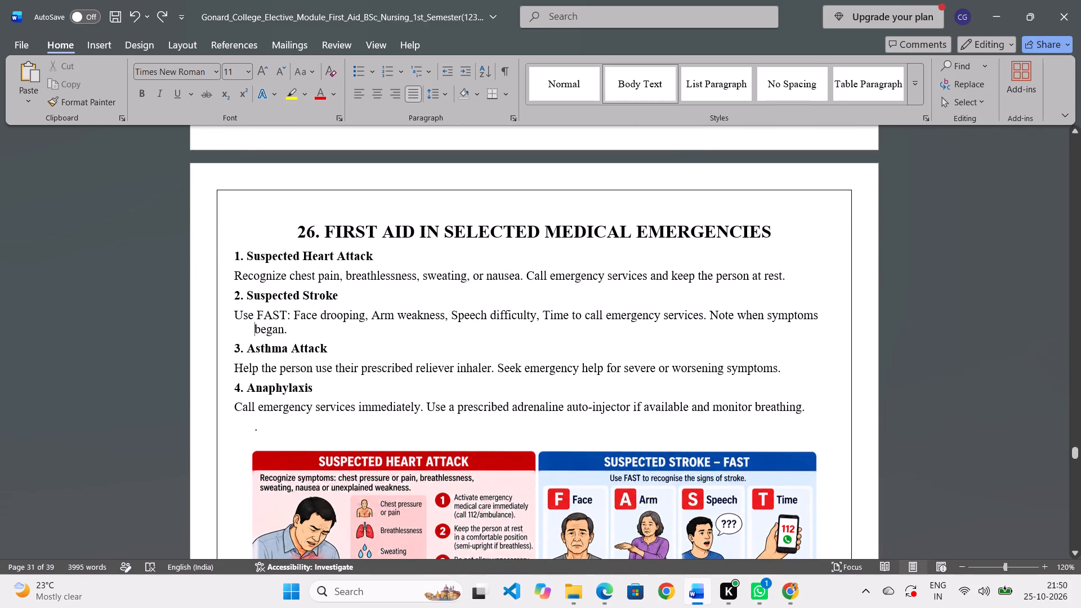
pyautogui.scroll(-2, 626, 290)
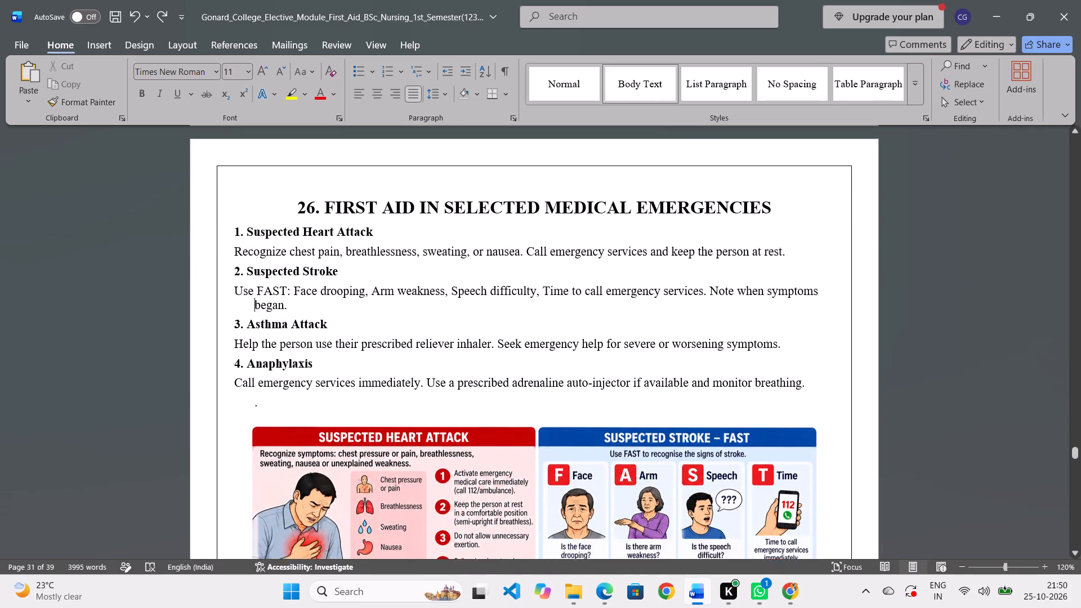
pyautogui.scroll(-4, 580, 312)
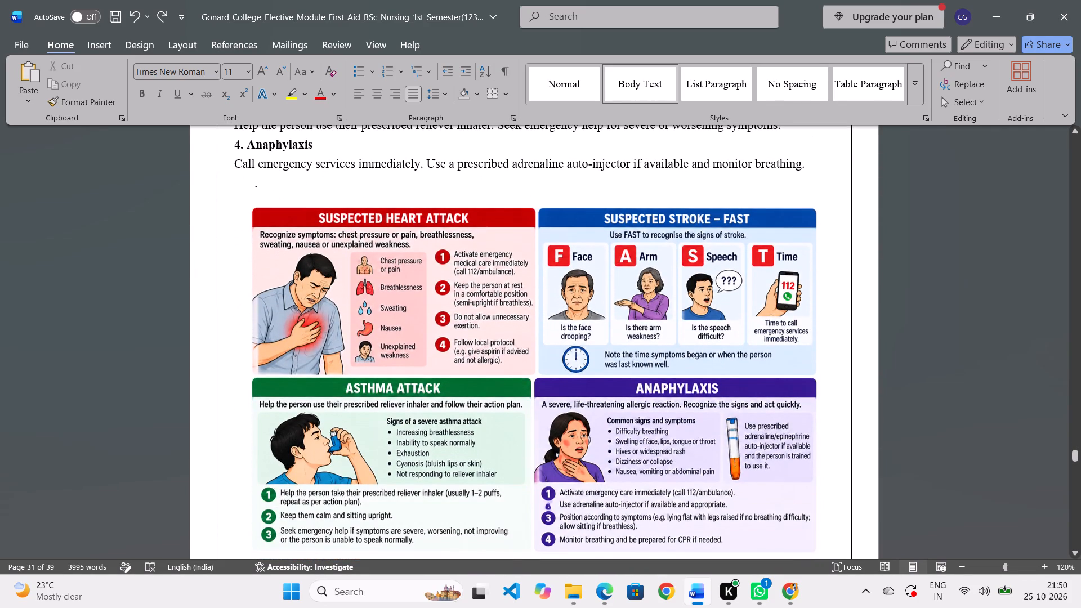
pyautogui.scroll(-18, 562, 321)
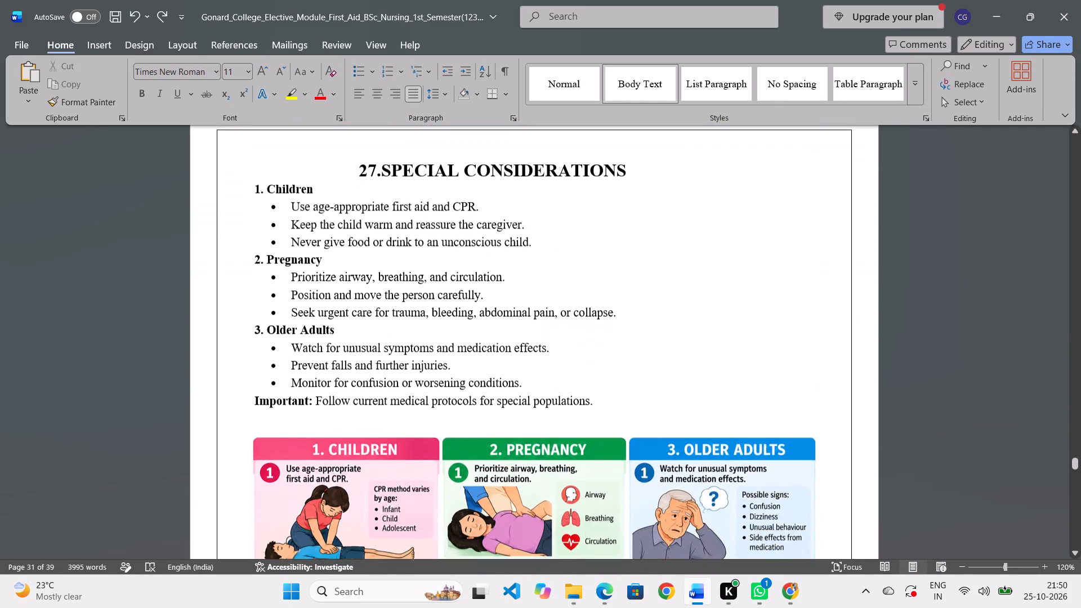
pyautogui.scroll(-19, 559, 323)
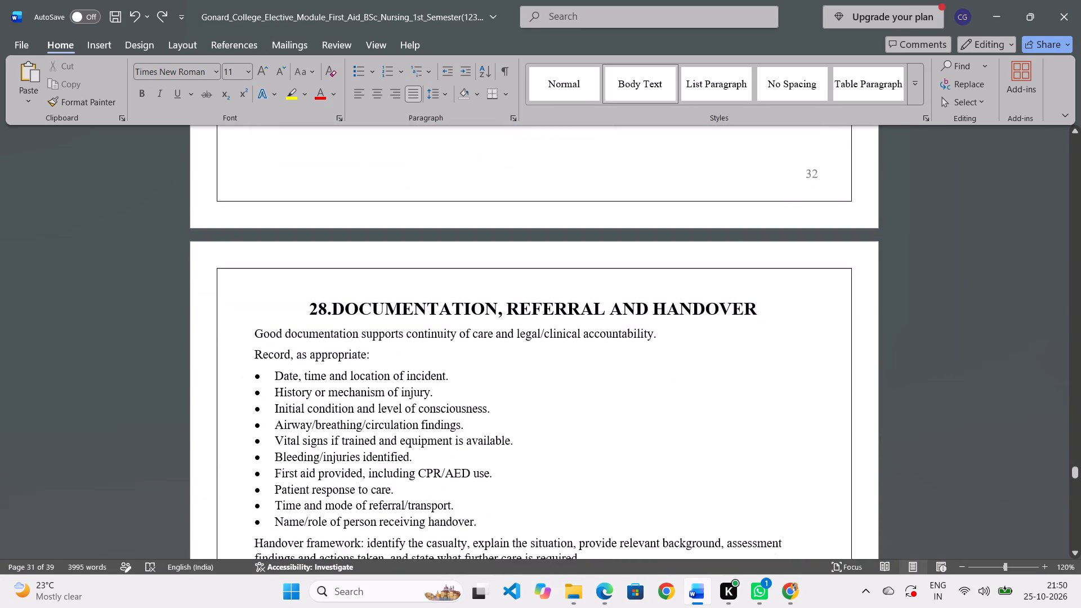
# Correct the double space in the section 27 diagram caption by accepting the suggestion "Special Considerations".
pyautogui.scroll(8, 555, 329)
pyautogui.click(559, 354)
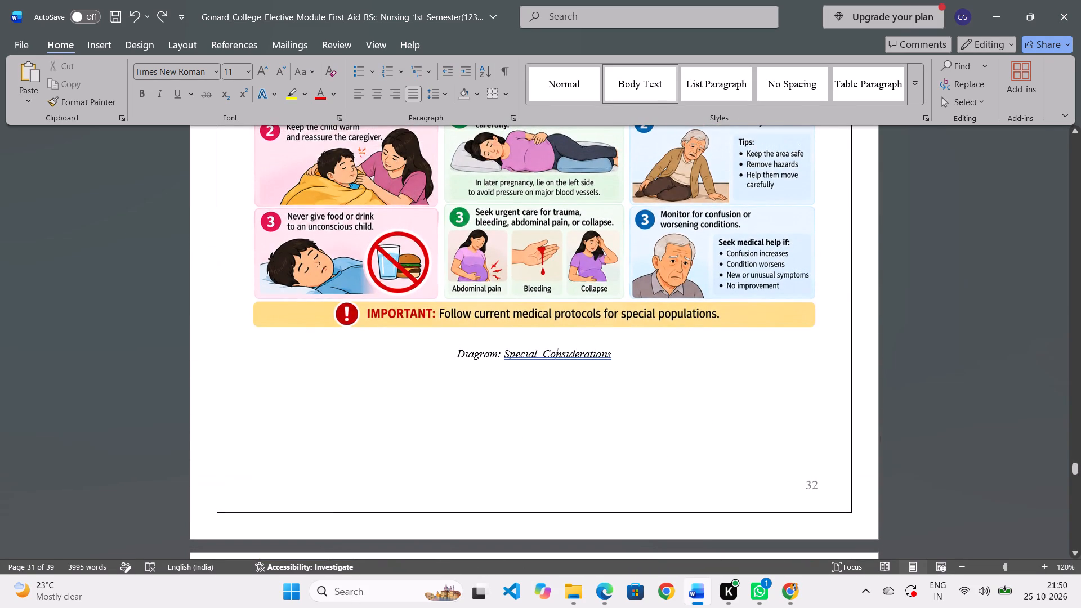
pyautogui.rightClick(559, 354)
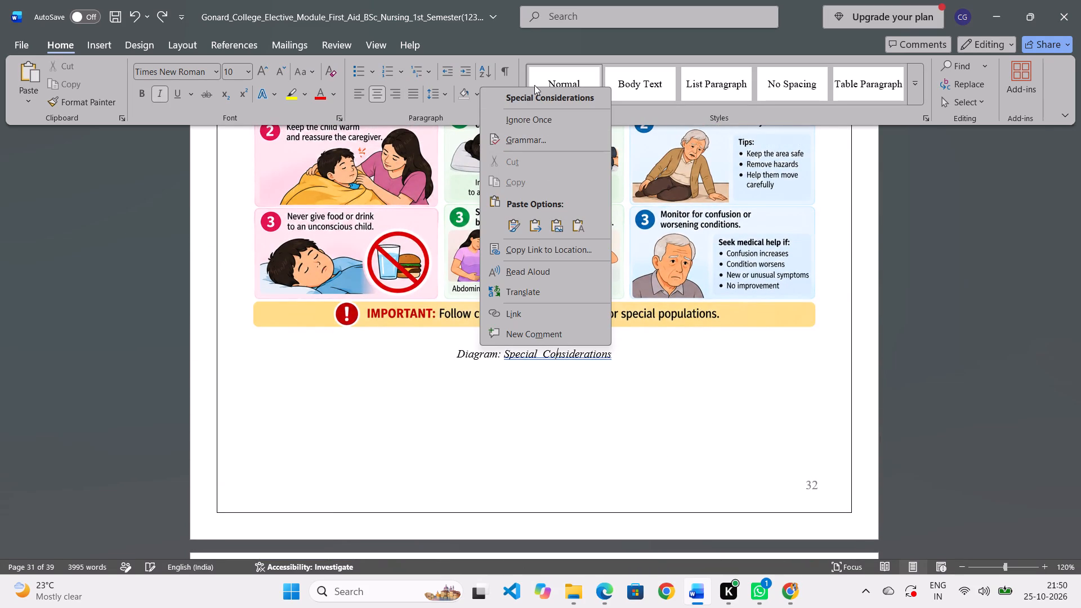
pyautogui.click(547, 98)
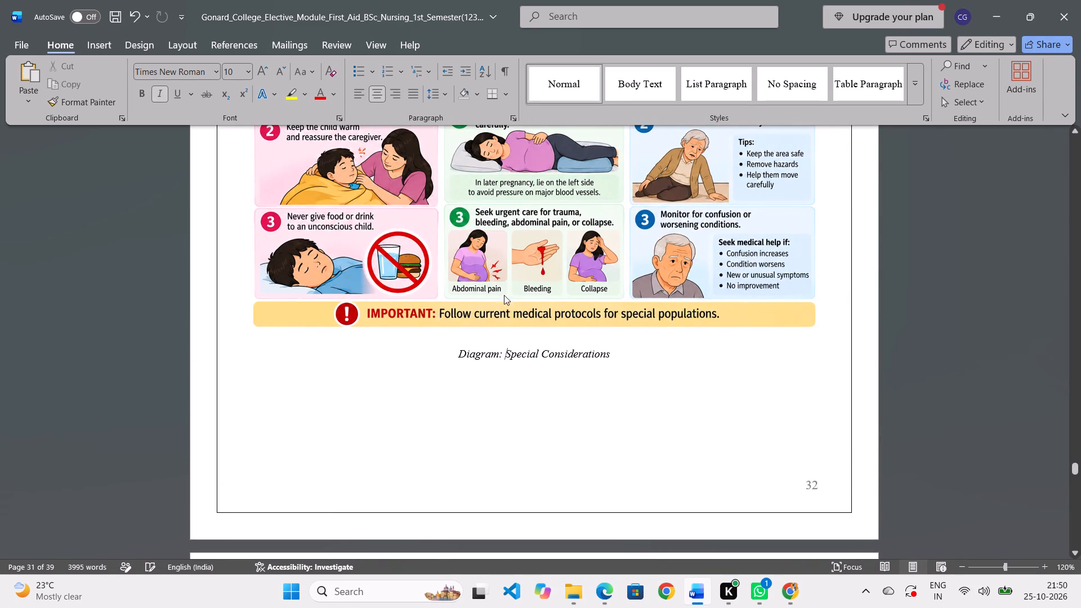
# Review section 28 on documentation, referral and handover, and the start of the section 29 scene assessment checklist.
pyautogui.scroll(-18, 540, 409)
pyautogui.scroll(-4, 540, 409)
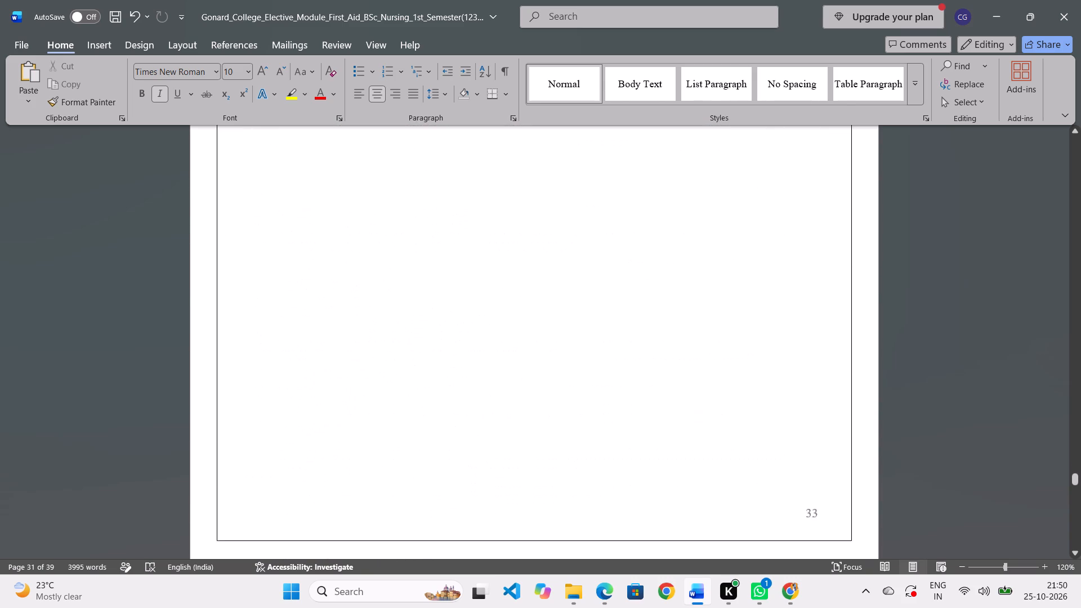
pyautogui.scroll(15, 540, 409)
pyautogui.scroll(-4, 540, 409)
pyautogui.scroll(1, 540, 409)
pyautogui.scroll(-5, 540, 409)
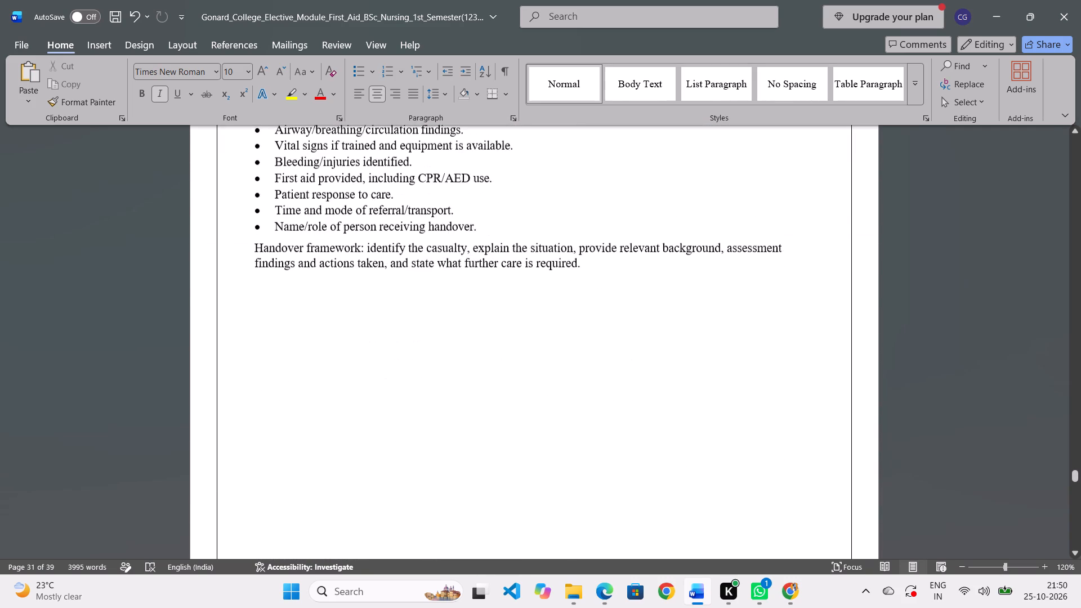
pyautogui.scroll(-17, 540, 409)
pyautogui.scroll(6, 540, 409)
pyautogui.scroll(-5, 540, 409)
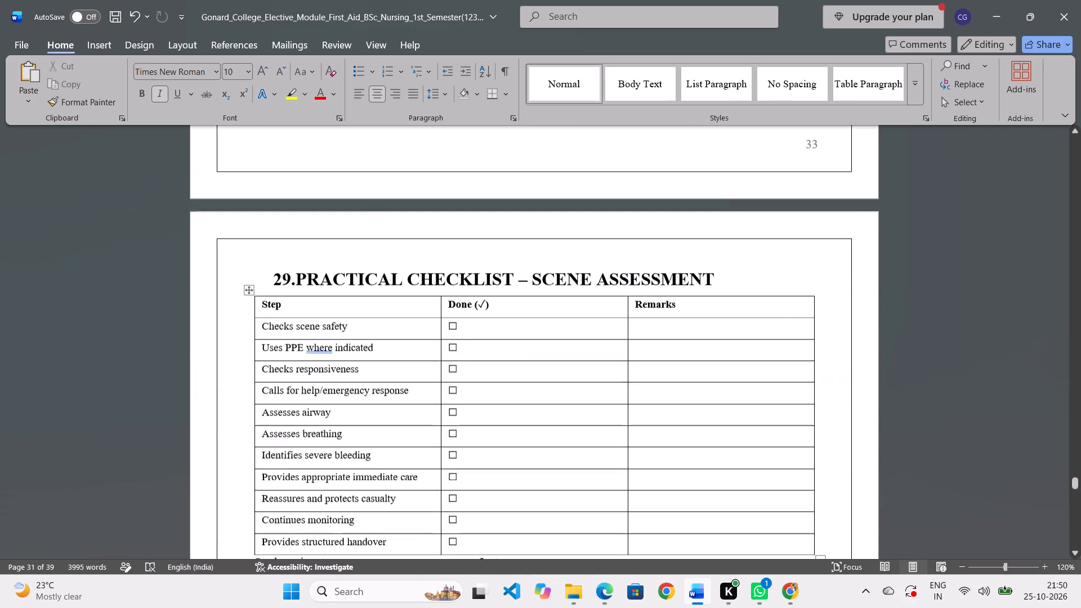
pyautogui.scroll(13, 540, 409)
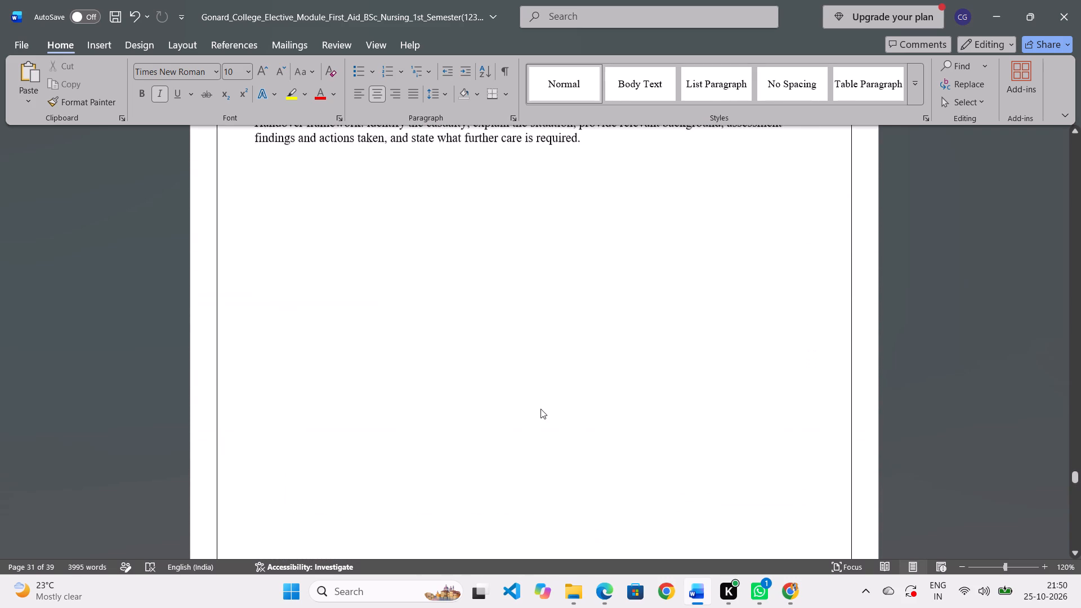
pyautogui.scroll(2, 540, 409)
pyautogui.scroll(-1, 540, 409)
pyautogui.scroll(11, 540, 409)
pyautogui.scroll(-3, 540, 409)
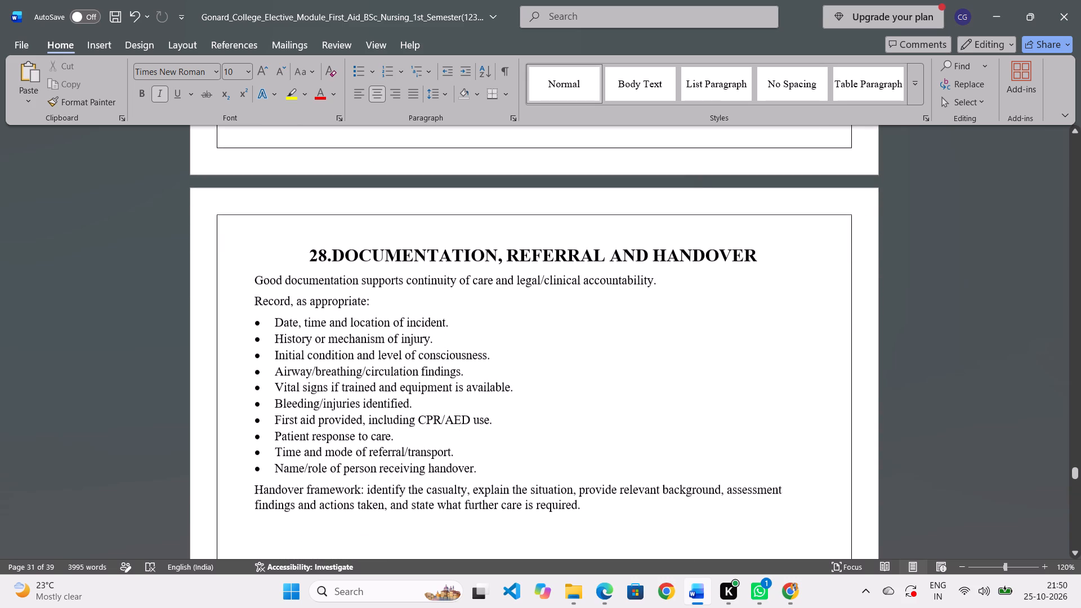
pyautogui.scroll(3, 881, 417)
pyautogui.scroll(-7, 881, 417)
pyautogui.scroll(1, 881, 417)
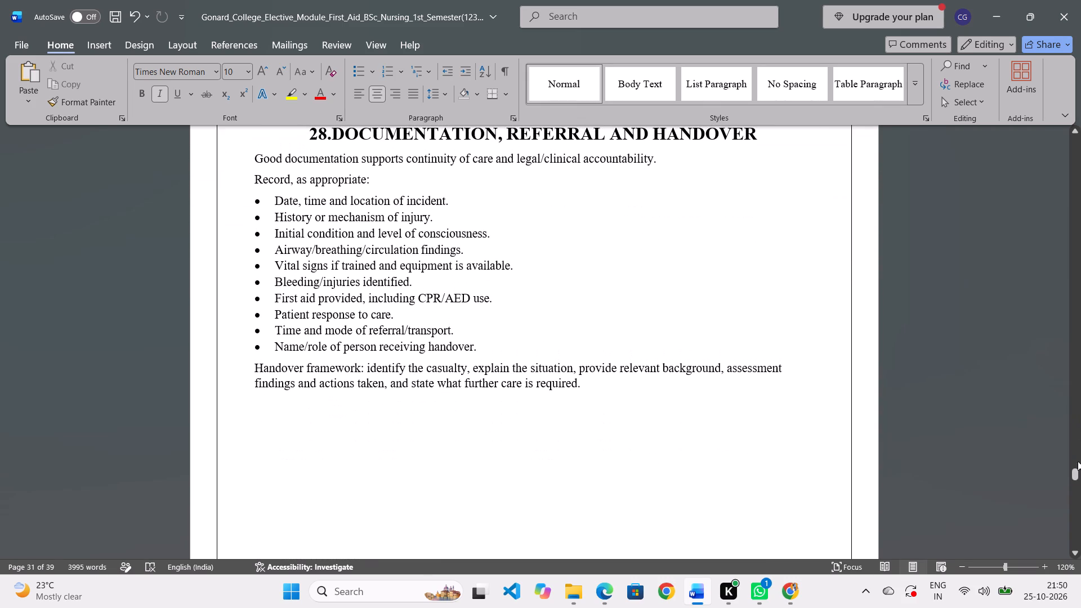
# Return to the front pages and check sections 1 and 2 and the last rows of the INDEX table.
pyautogui.moveTo(1074, 473); pyautogui.dragTo(1077, 203)
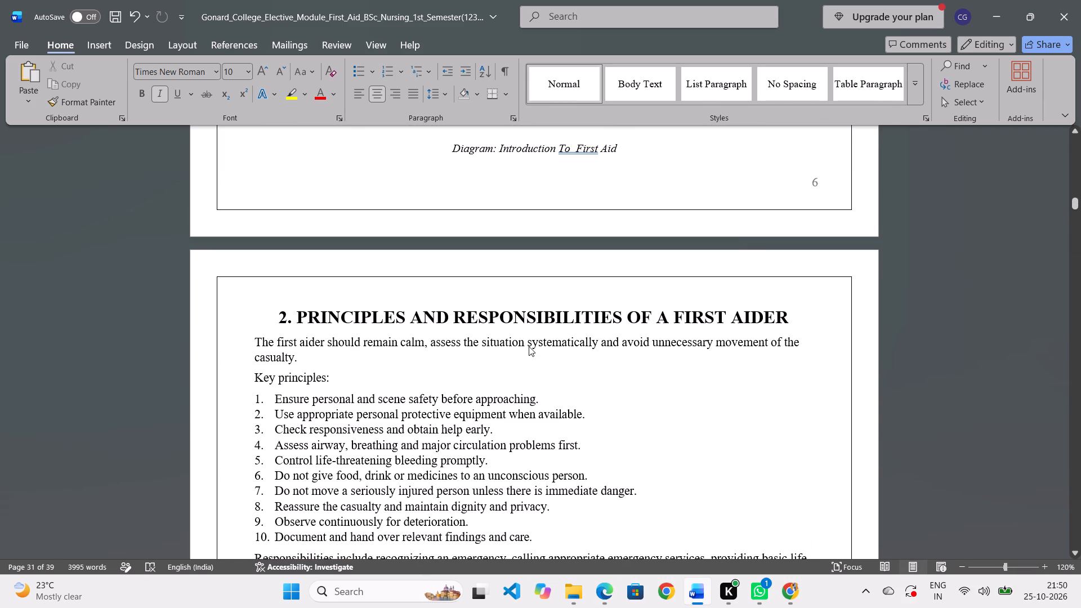
pyautogui.scroll(1, 528, 348)
pyautogui.scroll(-1, 528, 348)
pyautogui.scroll(7, 528, 348)
pyautogui.scroll(-1, 528, 348)
pyautogui.scroll(11, 528, 348)
pyautogui.scroll(-1, 528, 348)
pyautogui.scroll(5, 528, 348)
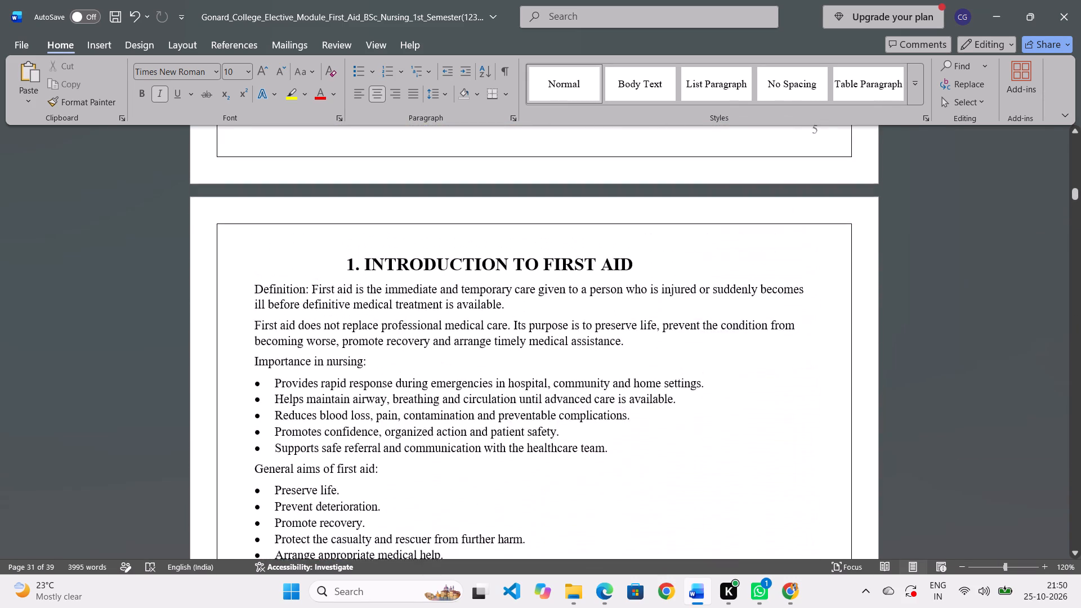
pyautogui.scroll(19, 528, 348)
pyautogui.scroll(-1, 528, 348)
pyautogui.scroll(2, 528, 348)
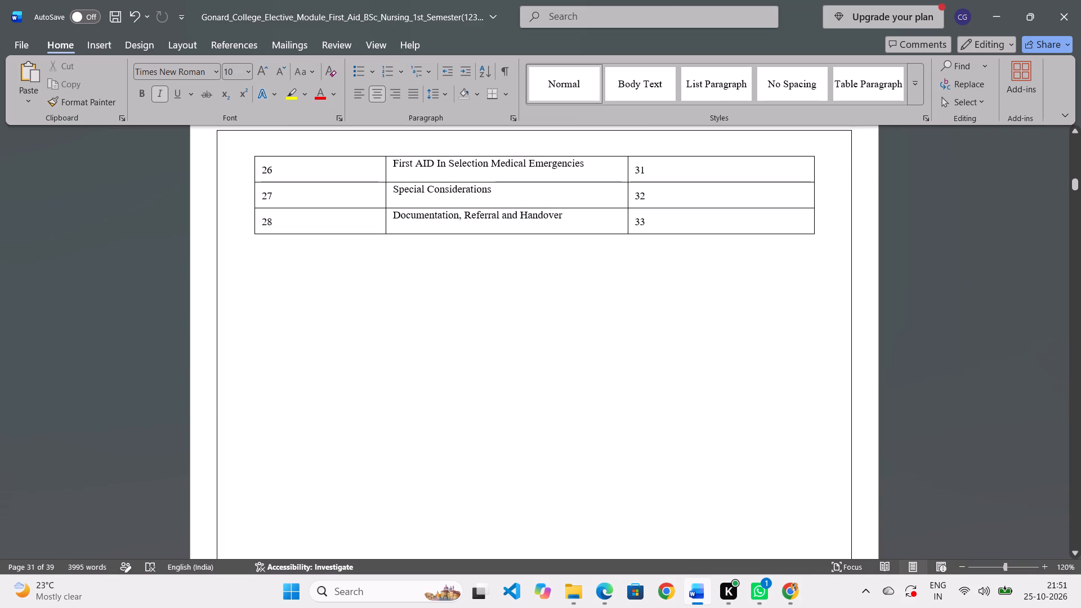
pyautogui.scroll(-7, 528, 348)
pyautogui.scroll(5, 528, 348)
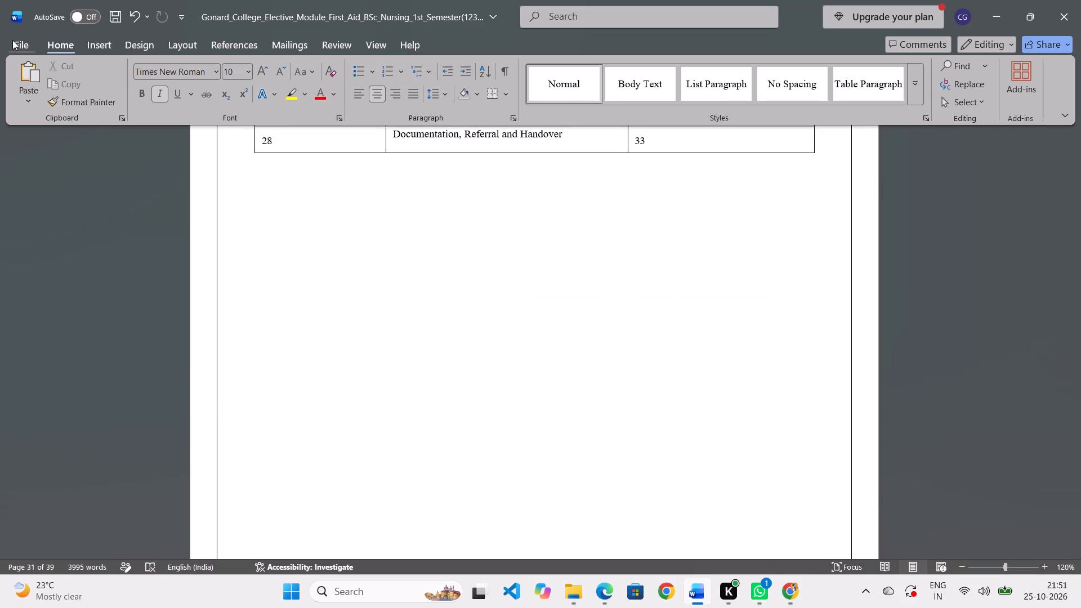
# Save the document under its existing name.
pyautogui.click(12, 40)
pyautogui.click(45, 229)
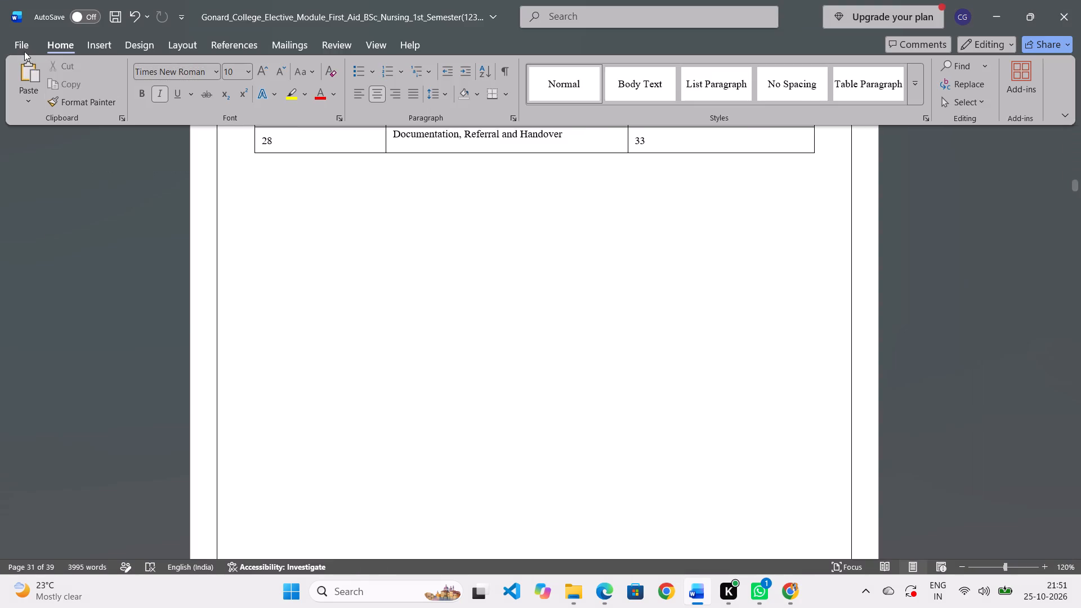
# Save the module document again under its existing name.
pyautogui.click(15, 43)
pyautogui.click(34, 232)
pyautogui.click(568, 596)
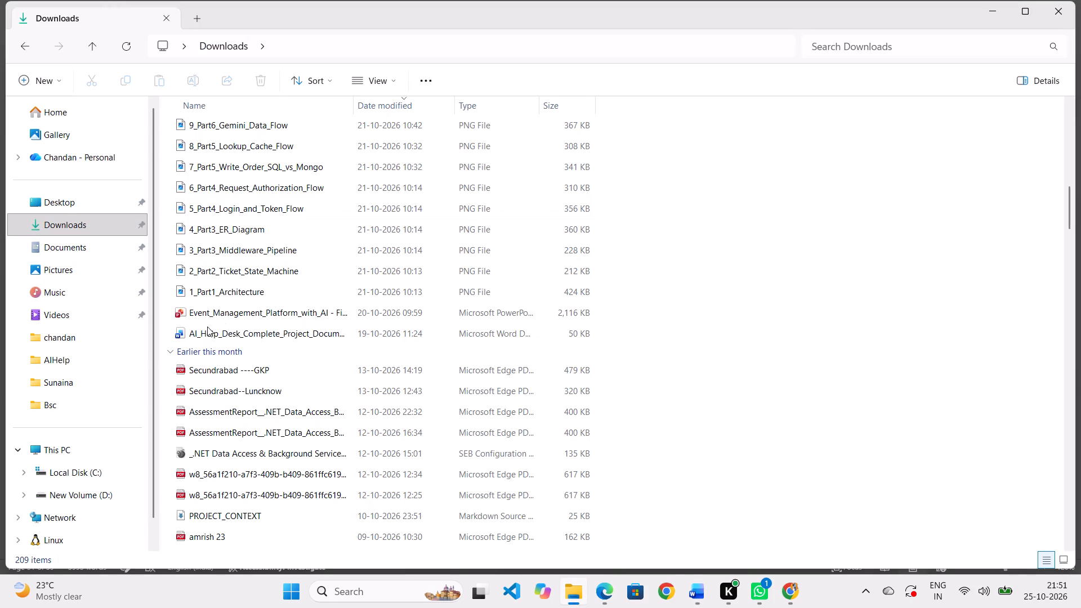
pyautogui.click(57, 387)
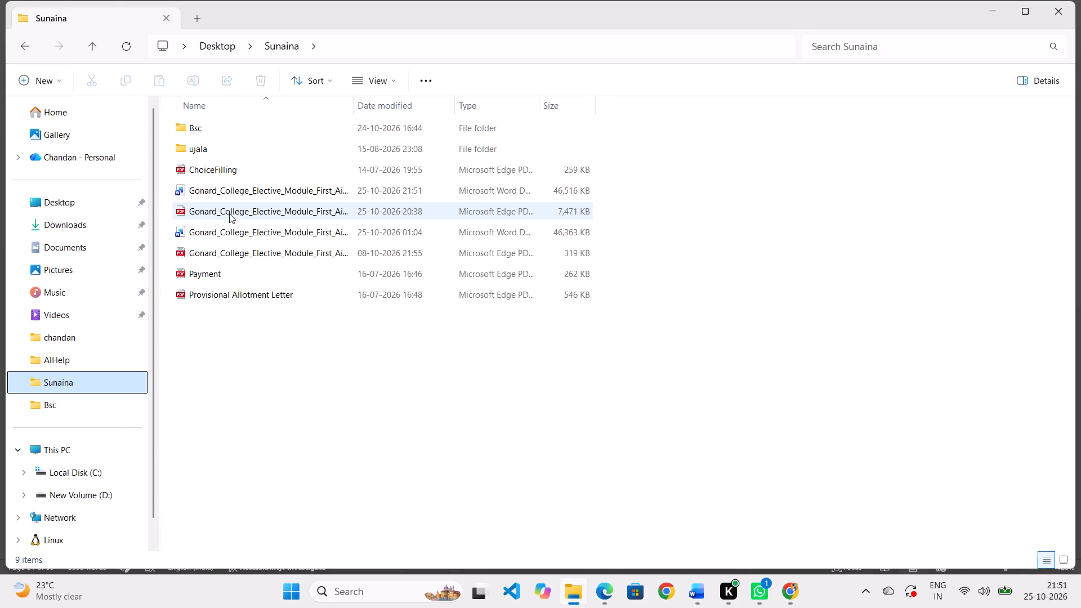
pyautogui.click(229, 213)
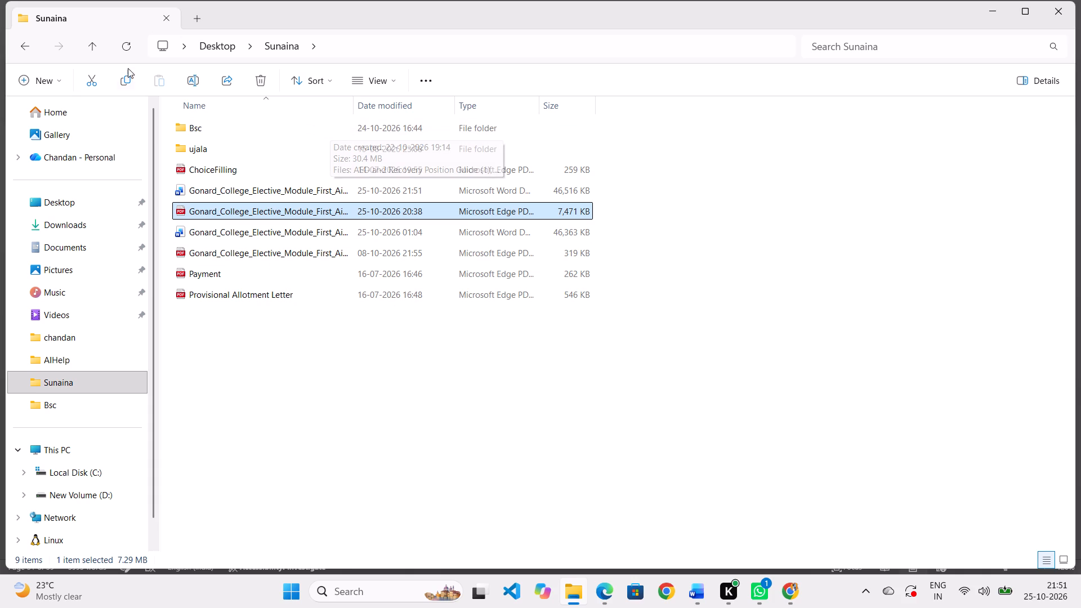
pyautogui.click(257, 84)
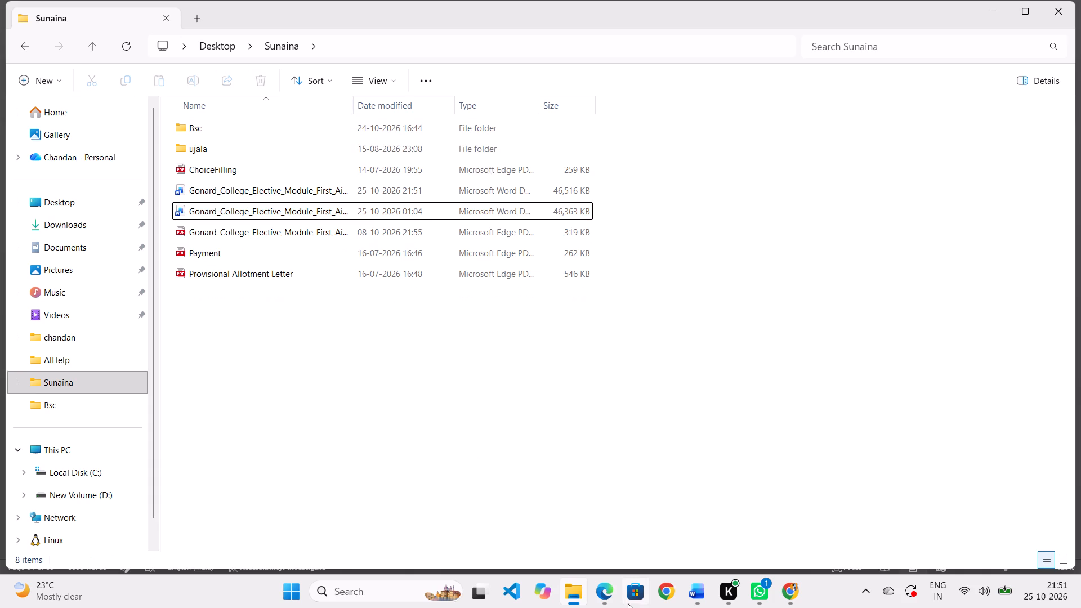
# Back in Word, save a PDF copy of the document in the Sunaina folder, with the student's full name as file name.
pyautogui.click(696, 589)
pyautogui.click(17, 39)
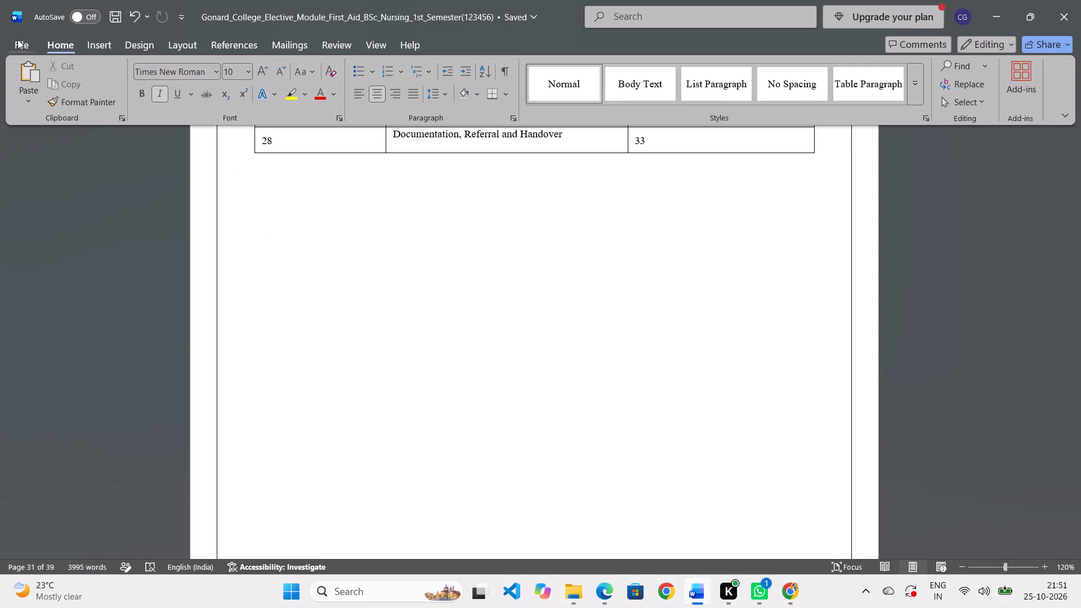
pyautogui.click(47, 262)
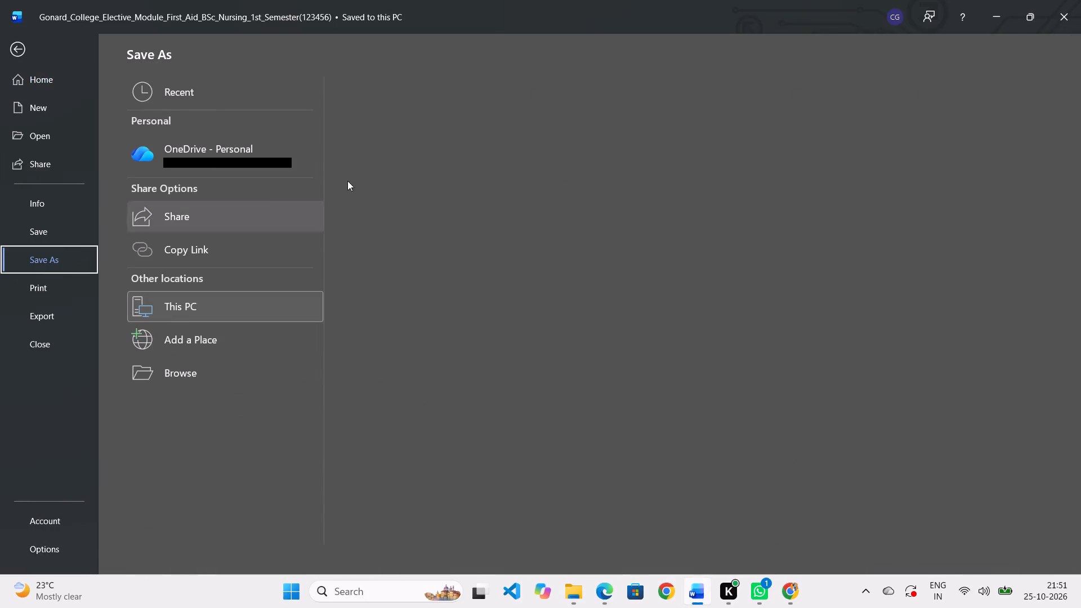
pyautogui.click(405, 166)
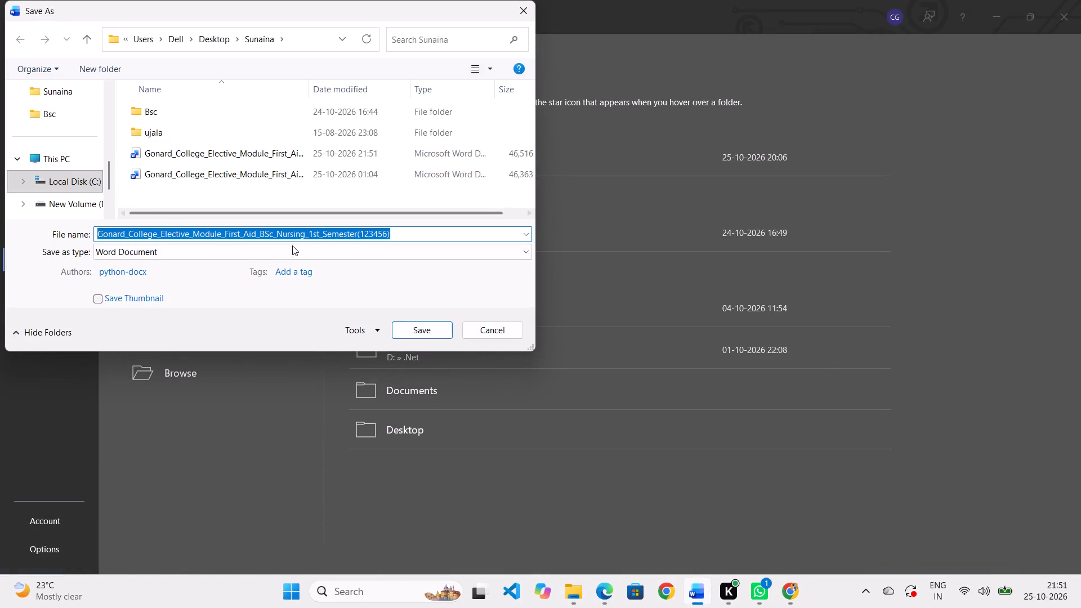
pyautogui.click(408, 235)
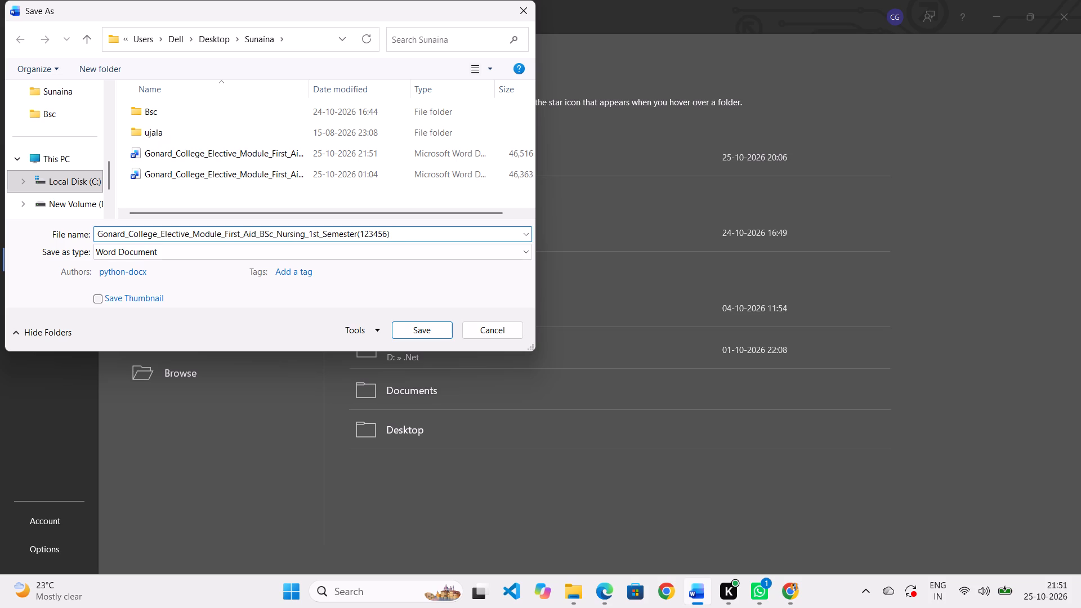
pyautogui.press('BackSpace')
pyautogui.press('BackSpace')
pyautogui.press('BackSpace')
pyautogui.press('BackSpace')
pyautogui.press('BackSpace')
pyautogui.press('BackSpace')
pyautogui.press('BackSpace')
pyautogui.press('BackSpace')
pyautogui.press('BackSpace')
pyautogui.press('BackSpace')
pyautogui.press('BackSpace')
pyautogui.press('BackSpace')
pyautogui.press('BackSpace')
pyautogui.press('BackSpace')
pyautogui.press('BackSpace')
pyautogui.press('BackSpace')
pyautogui.press('BackSpace')
pyautogui.press('BackSpace')
pyautogui.press('BackSpace')
pyautogui.press('BackSpace')
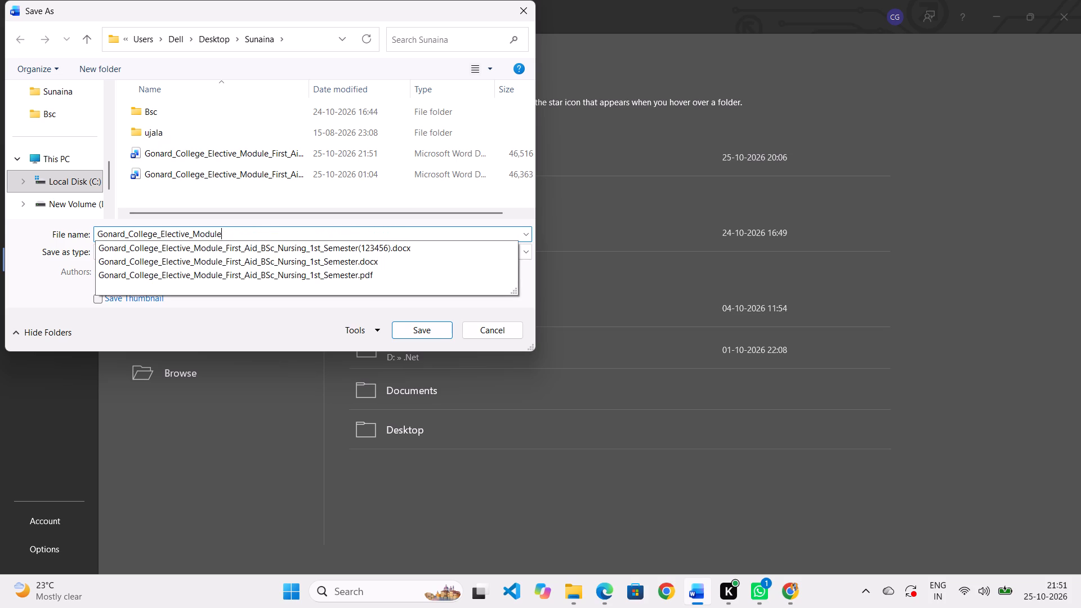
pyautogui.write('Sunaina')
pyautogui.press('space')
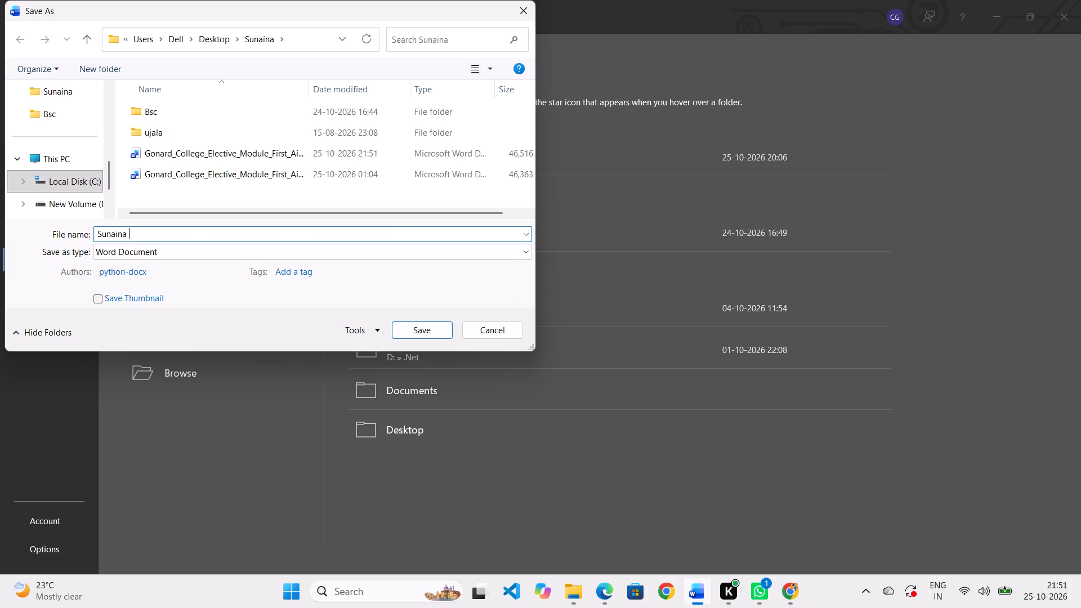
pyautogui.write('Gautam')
pyautogui.click(264, 251)
pyautogui.click(102, 330)
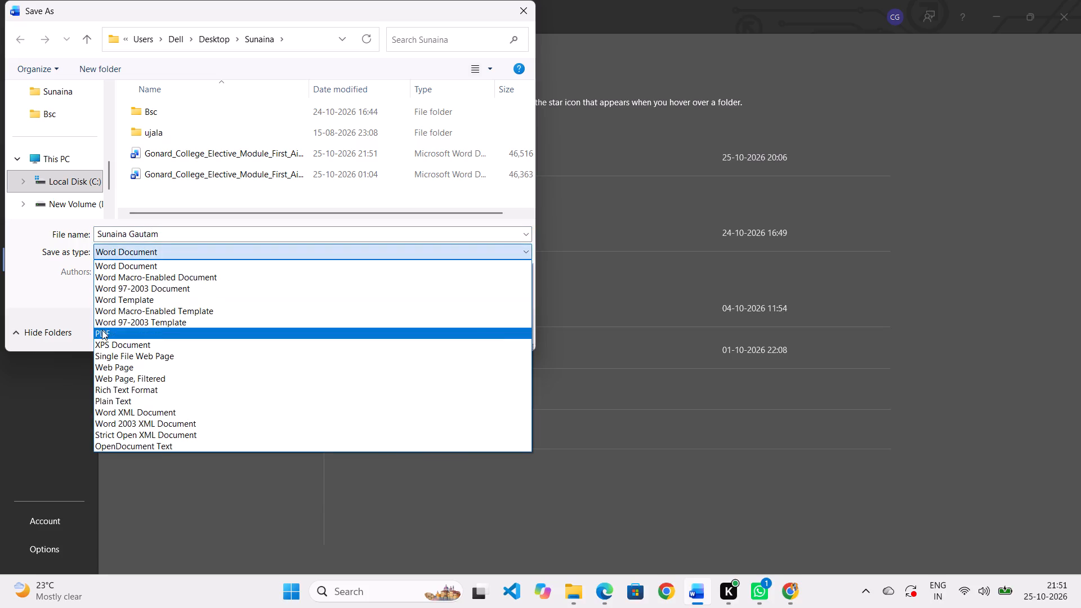
pyautogui.click(410, 362)
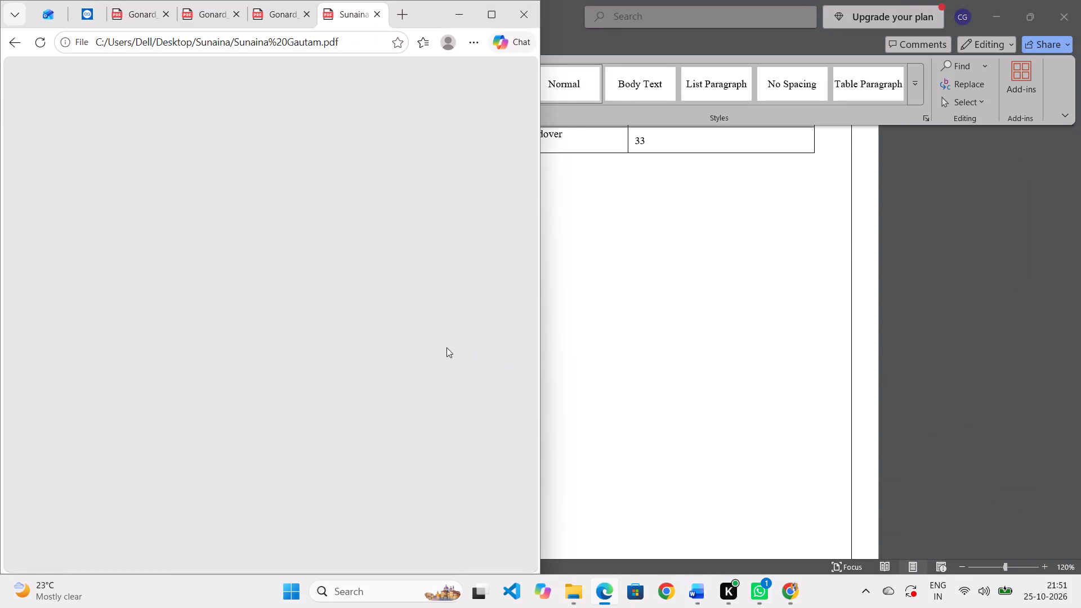
# Review the exported PDF from the cover page and certificate through the INDEX table to the start of section 4.
pyautogui.scroll(-5, 345, 312)
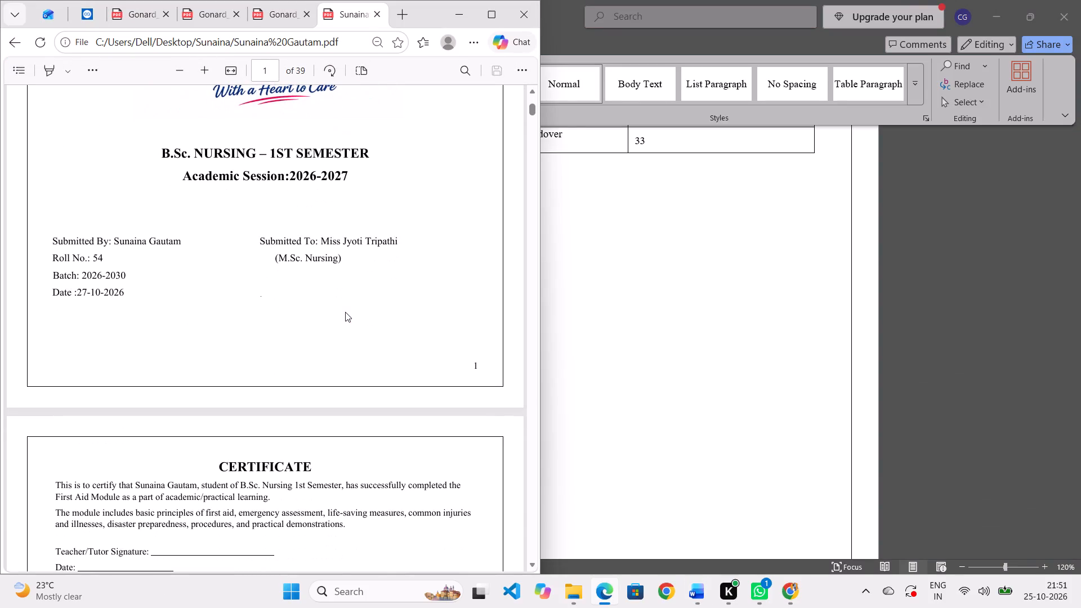
pyautogui.scroll(-2, 345, 312)
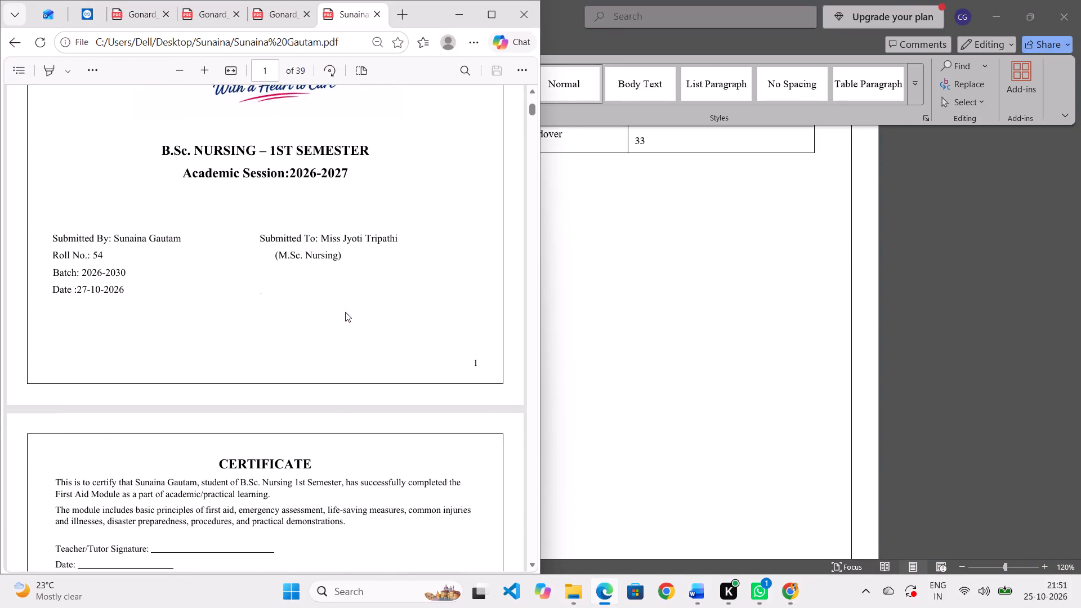
pyautogui.scroll(-17, 345, 312)
pyautogui.scroll(-7, 345, 312)
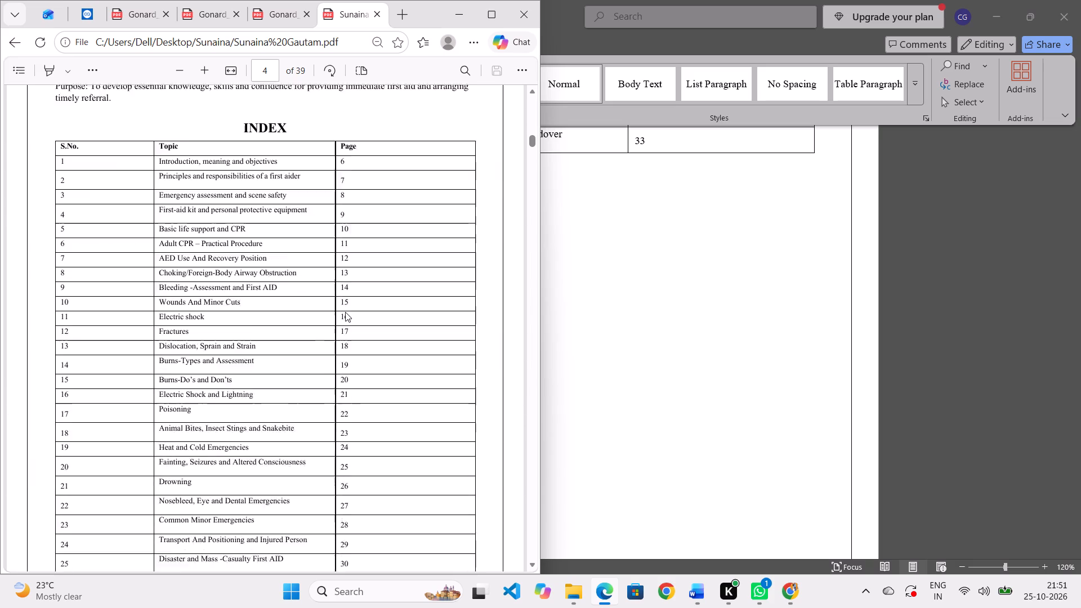
pyautogui.scroll(4, 345, 312)
pyautogui.scroll(-10, 345, 312)
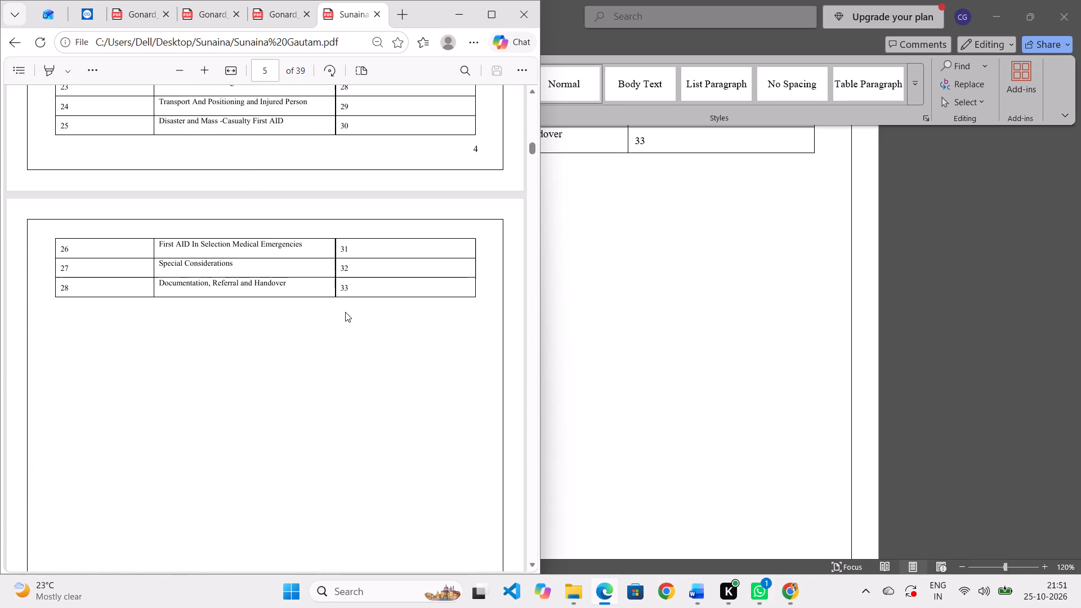
pyautogui.scroll(-12, 345, 312)
pyautogui.scroll(-11, 345, 312)
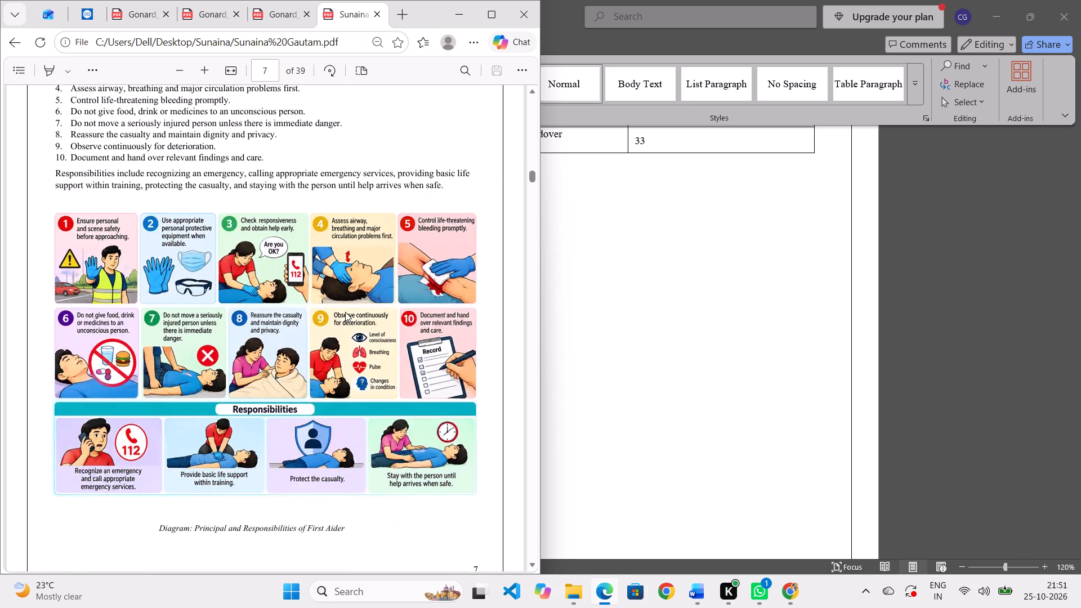
pyautogui.scroll(-6, 345, 312)
pyautogui.scroll(-6, 494, 392)
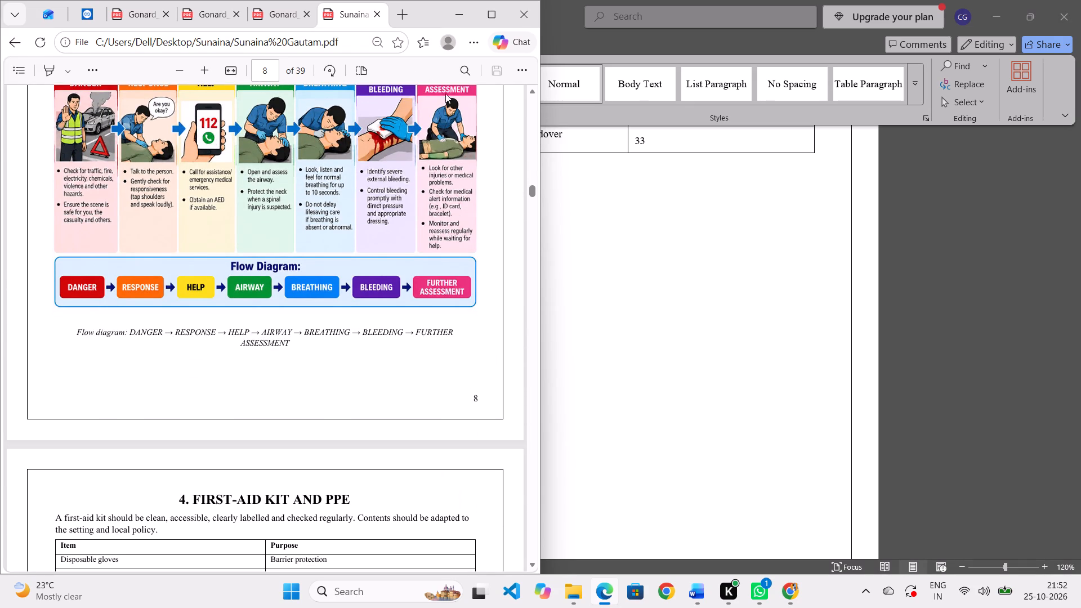
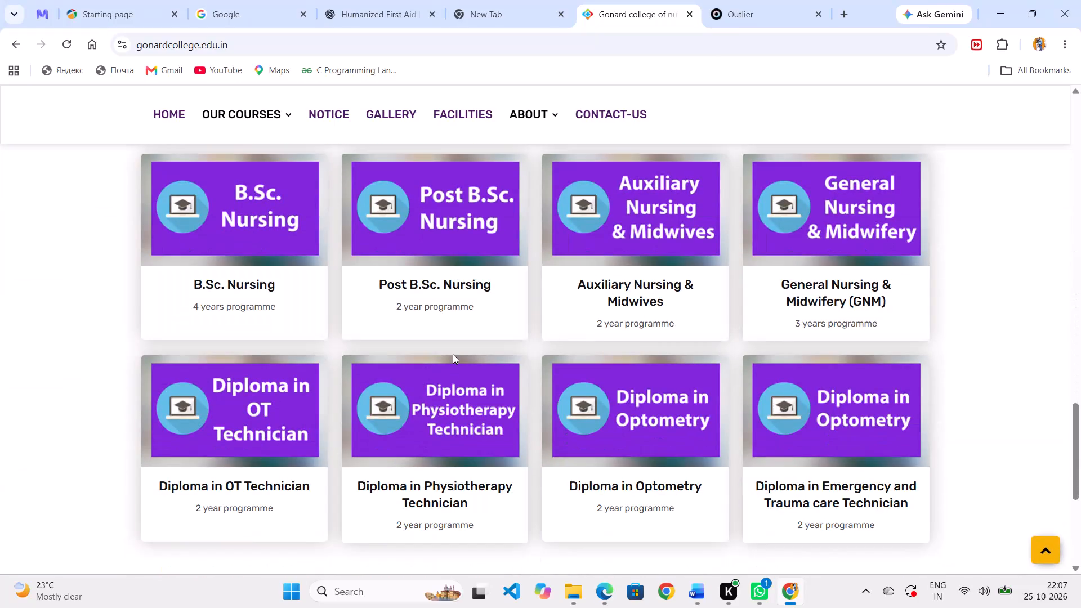
# Look through the Gonard College homepage, from the course listings and footer address back up to the header with the college name and logo.
pyautogui.scroll(-1, 453, 354)
pyautogui.scroll(1, 453, 354)
pyautogui.scroll(-12, 453, 354)
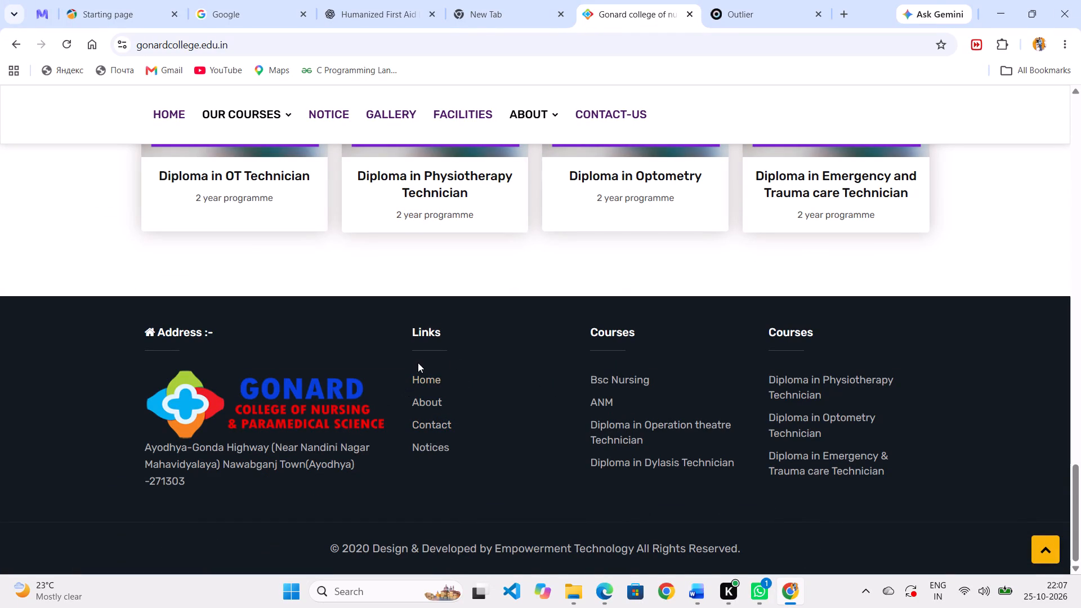
pyautogui.scroll(4, 418, 363)
pyautogui.scroll(-1, 417, 363)
pyautogui.scroll(7, 417, 363)
pyautogui.scroll(-1, 417, 362)
pyautogui.scroll(1, 417, 362)
pyautogui.scroll(-1, 417, 362)
pyautogui.scroll(6, 417, 362)
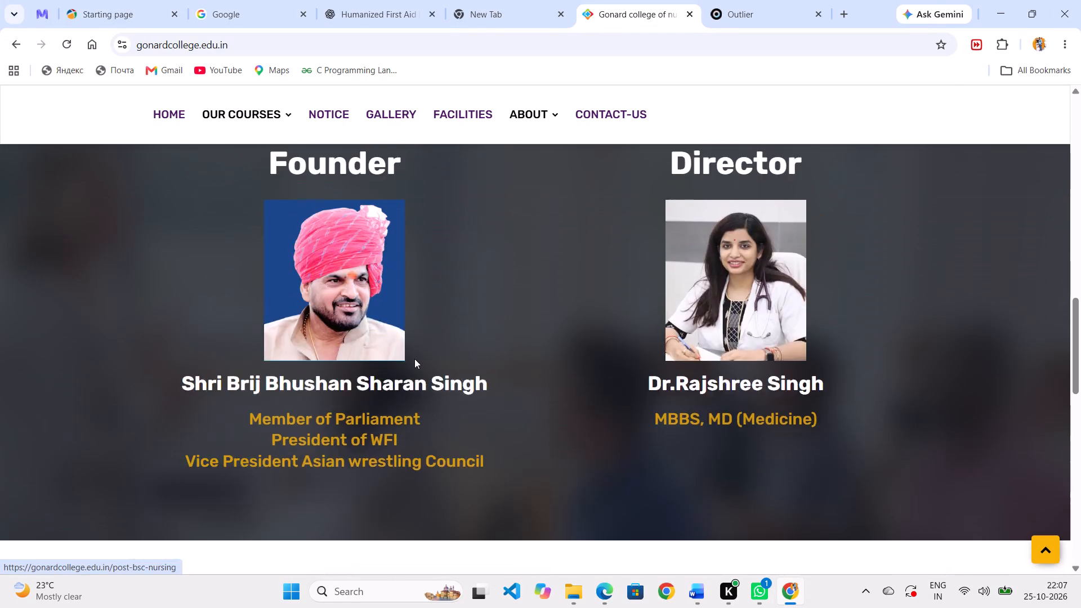
pyautogui.scroll(7, 414, 359)
pyautogui.scroll(-1, 412, 356)
pyautogui.scroll(4, 412, 356)
pyautogui.scroll(-1, 412, 356)
pyautogui.scroll(11, 412, 356)
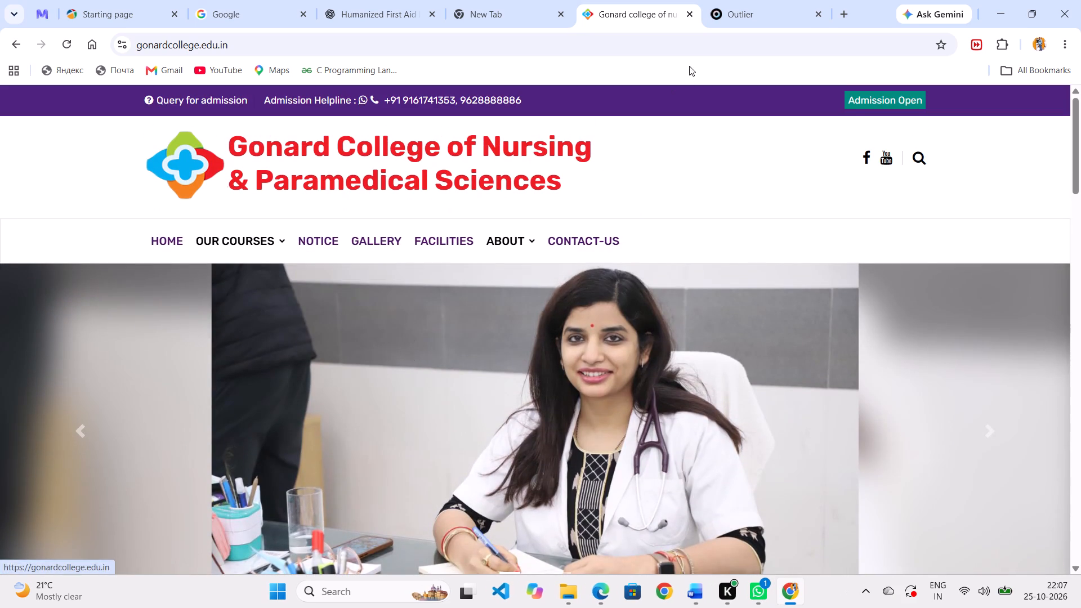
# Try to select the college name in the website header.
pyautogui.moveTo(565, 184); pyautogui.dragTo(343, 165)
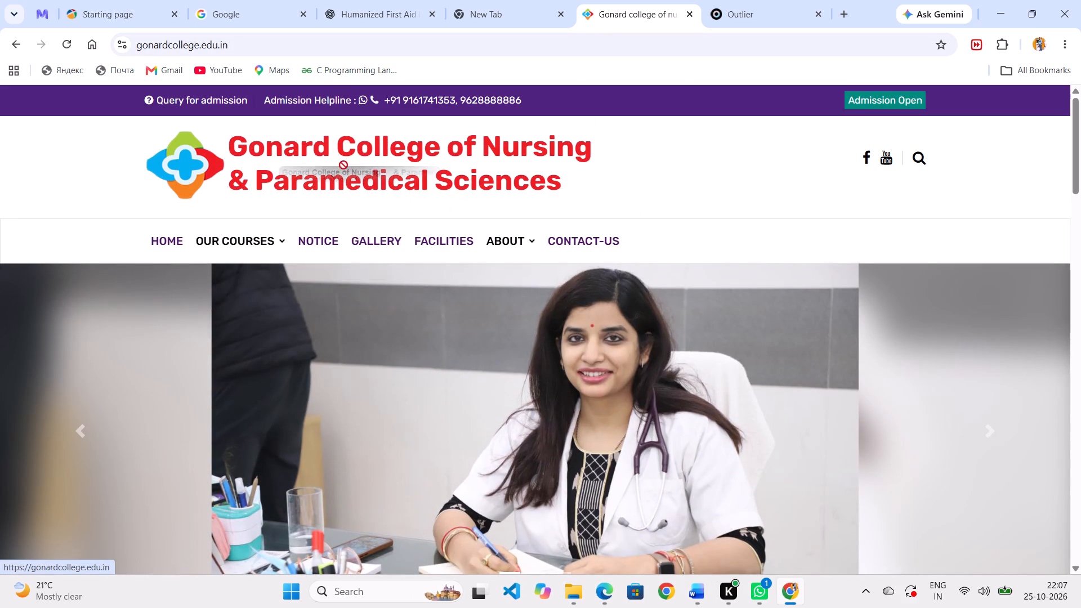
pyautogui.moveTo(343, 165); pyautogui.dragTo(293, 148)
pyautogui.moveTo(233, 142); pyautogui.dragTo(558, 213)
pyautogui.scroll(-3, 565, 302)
# In Word, copy the college name heading, including Gonda, from the module document's cover page.
pyautogui.click(696, 593)
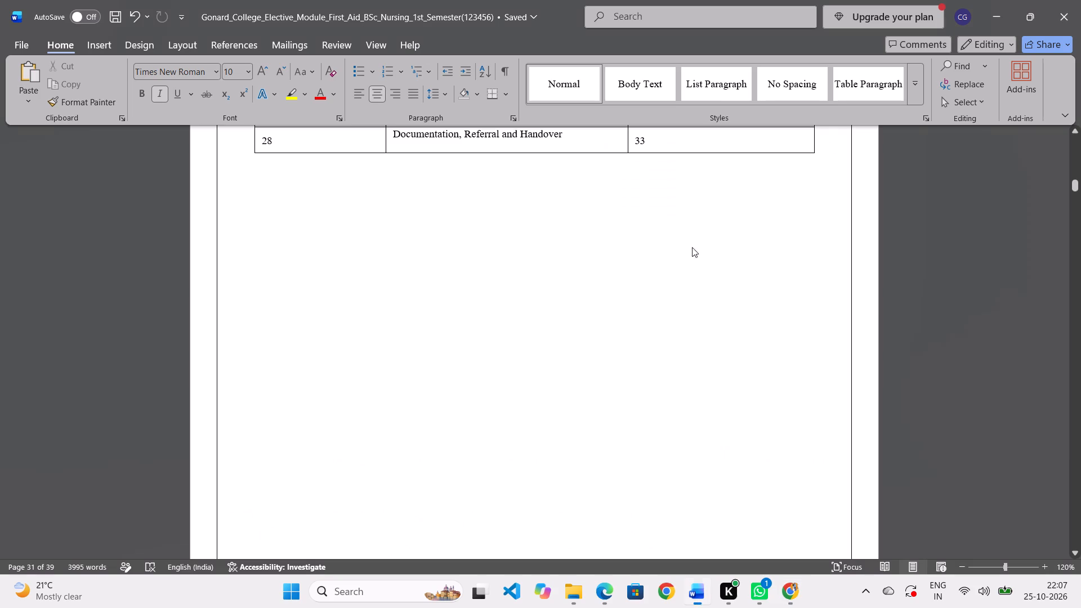
pyautogui.scroll(2, 575, 209)
pyautogui.scroll(-1, 575, 209)
pyautogui.scroll(6, 575, 209)
pyautogui.scroll(8, 694, 196)
pyautogui.scroll(8, 838, 187)
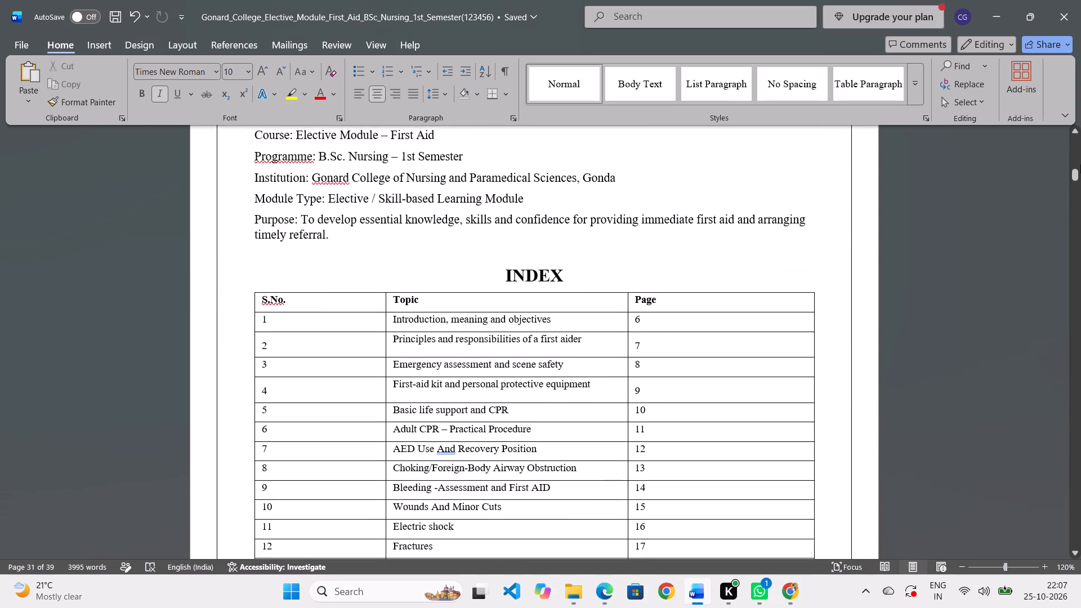
pyautogui.moveTo(1073, 174); pyautogui.dragTo(1080, 109)
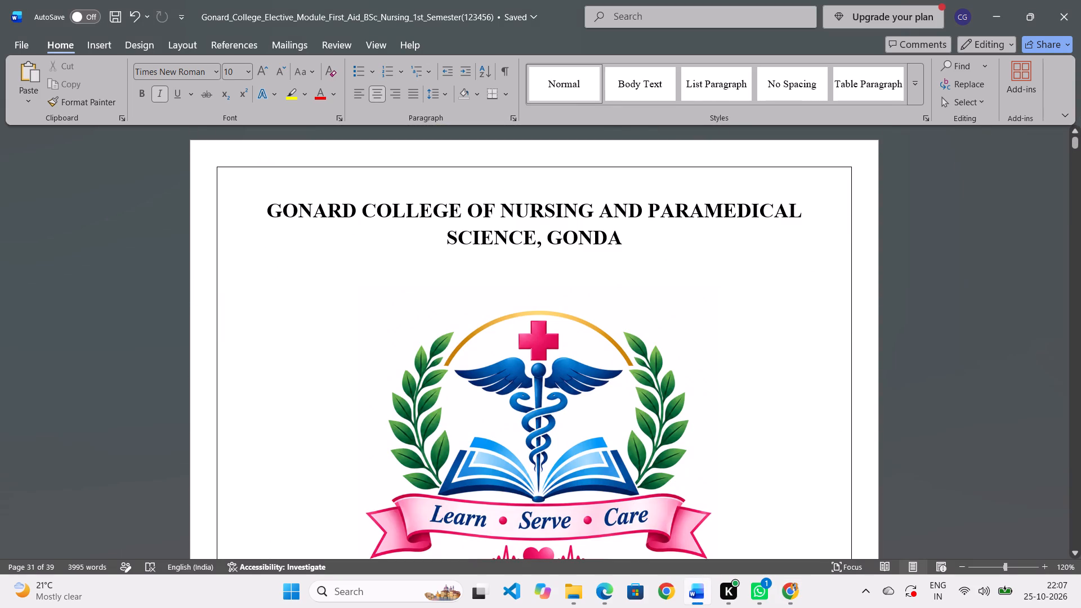
pyautogui.moveTo(267, 208); pyautogui.dragTo(584, 242)
pyautogui.hotkey('ctrl', 'c')
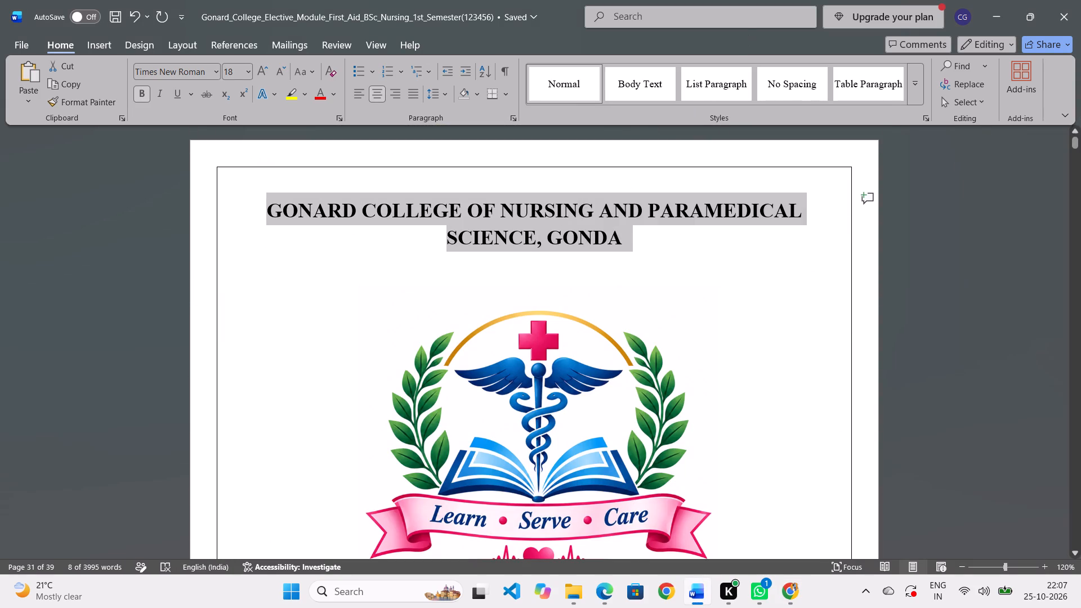
# In Chrome, search Google in a new tab for "Logo of GONARD COLLEGE OF NURSING AND PARAMEDICAL SCIENCE, GONDA" and show the image results.
pyautogui.click(783, 591)
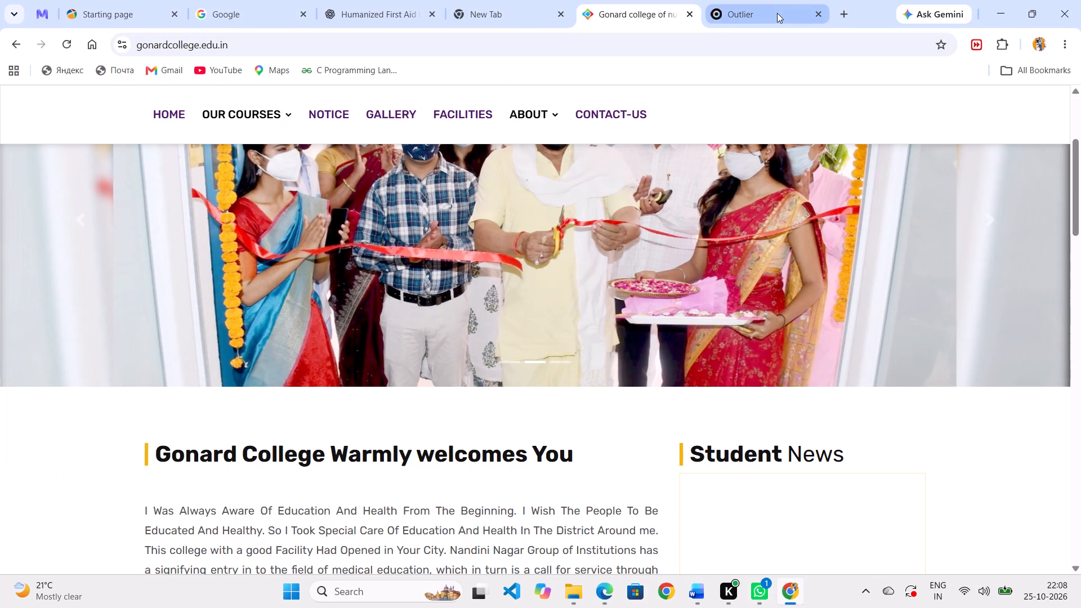
pyautogui.click(837, 10)
pyautogui.click(486, 43)
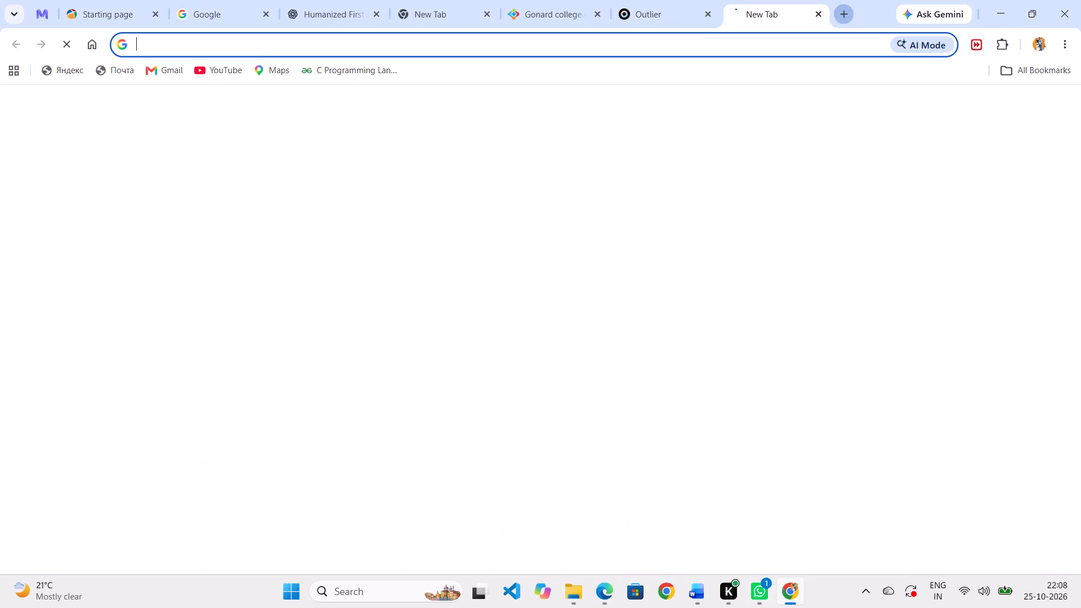
pyautogui.hotkey('ctrl', 'v')
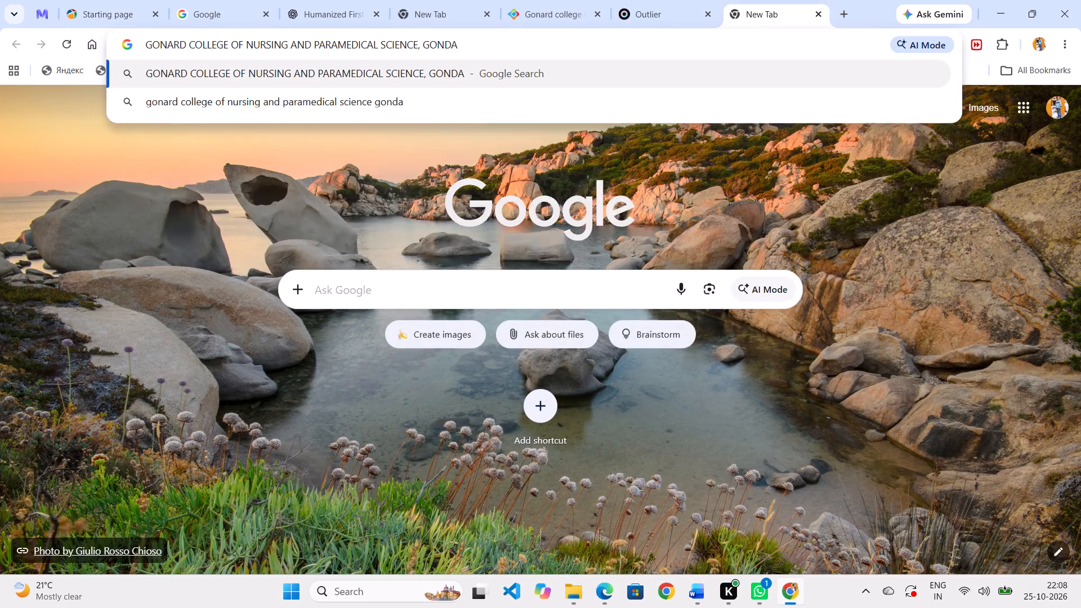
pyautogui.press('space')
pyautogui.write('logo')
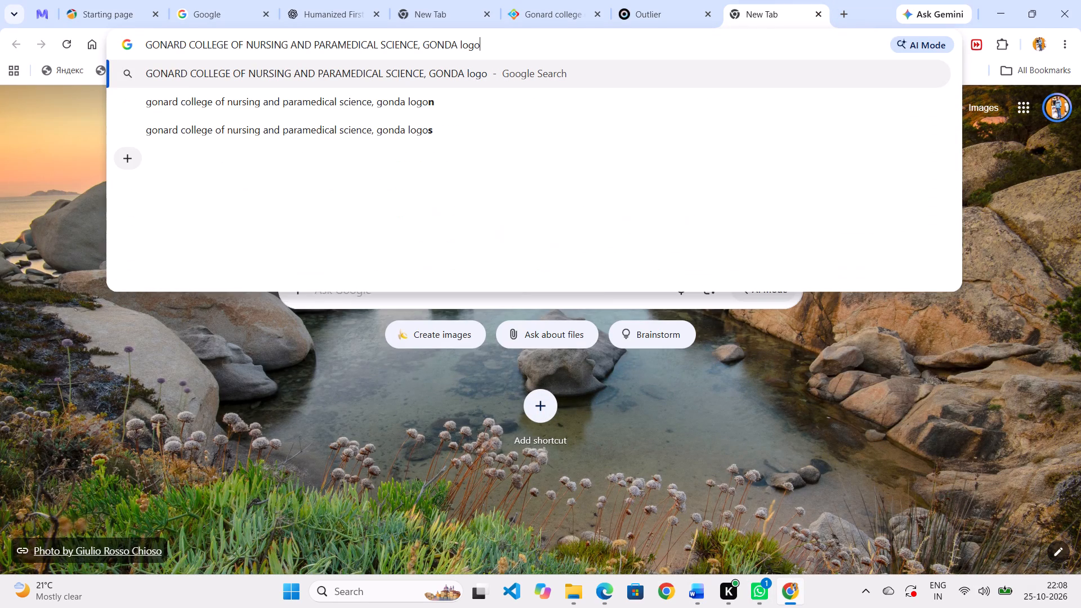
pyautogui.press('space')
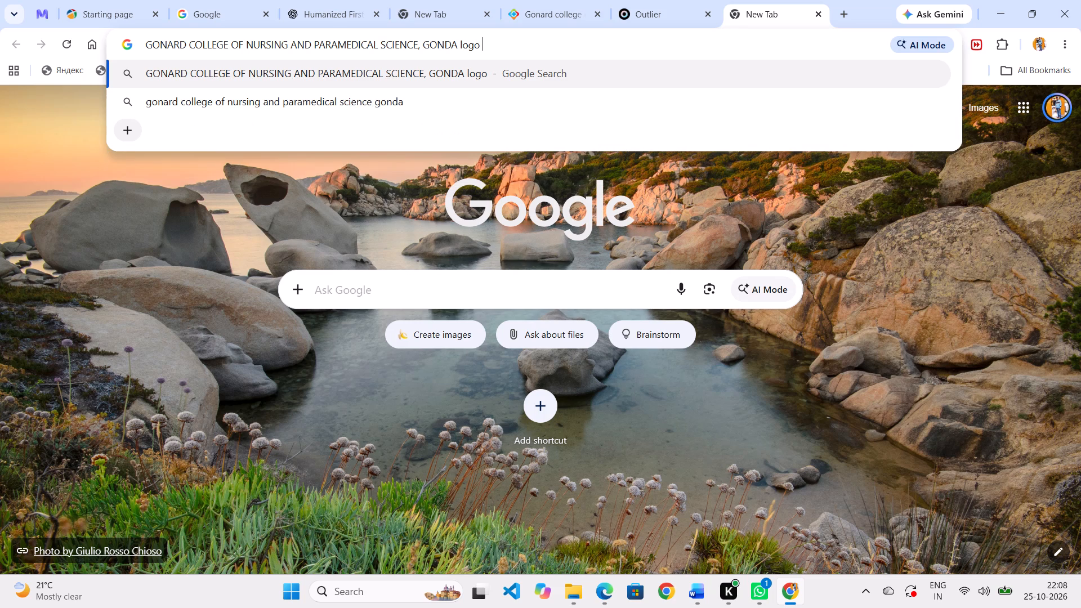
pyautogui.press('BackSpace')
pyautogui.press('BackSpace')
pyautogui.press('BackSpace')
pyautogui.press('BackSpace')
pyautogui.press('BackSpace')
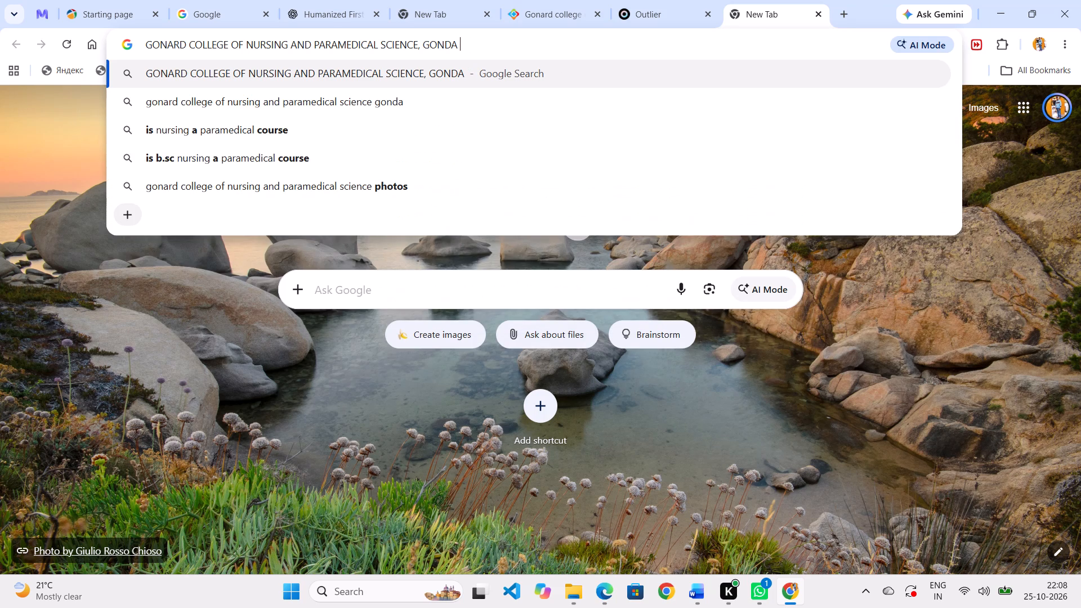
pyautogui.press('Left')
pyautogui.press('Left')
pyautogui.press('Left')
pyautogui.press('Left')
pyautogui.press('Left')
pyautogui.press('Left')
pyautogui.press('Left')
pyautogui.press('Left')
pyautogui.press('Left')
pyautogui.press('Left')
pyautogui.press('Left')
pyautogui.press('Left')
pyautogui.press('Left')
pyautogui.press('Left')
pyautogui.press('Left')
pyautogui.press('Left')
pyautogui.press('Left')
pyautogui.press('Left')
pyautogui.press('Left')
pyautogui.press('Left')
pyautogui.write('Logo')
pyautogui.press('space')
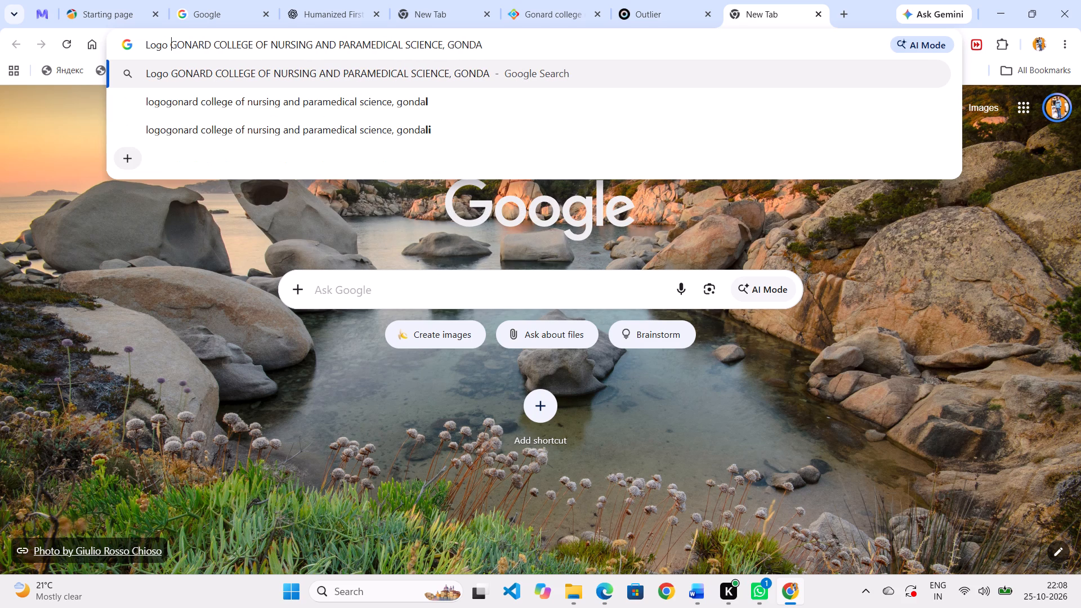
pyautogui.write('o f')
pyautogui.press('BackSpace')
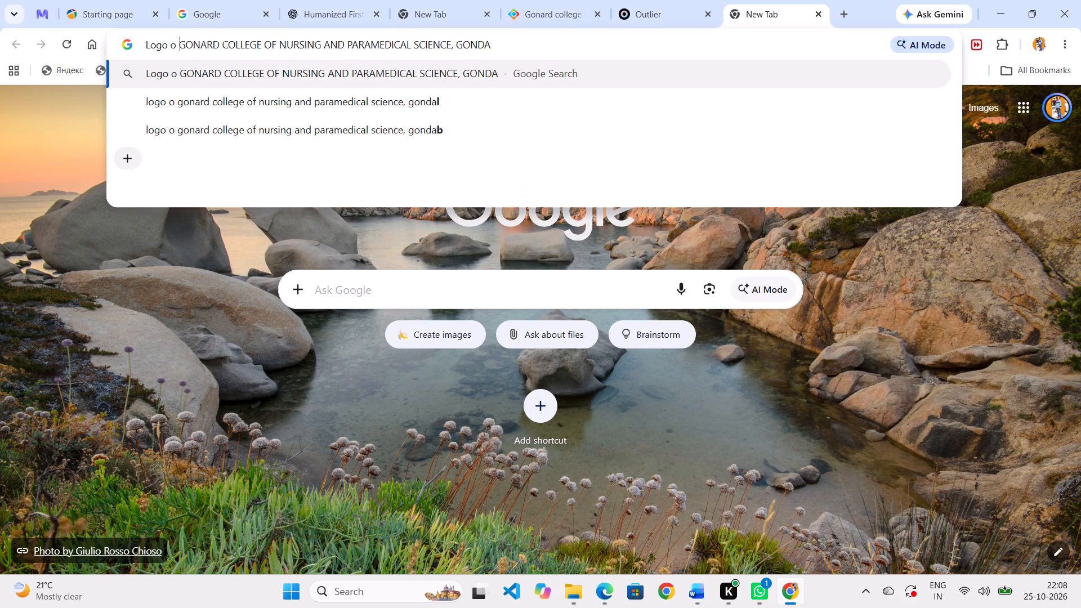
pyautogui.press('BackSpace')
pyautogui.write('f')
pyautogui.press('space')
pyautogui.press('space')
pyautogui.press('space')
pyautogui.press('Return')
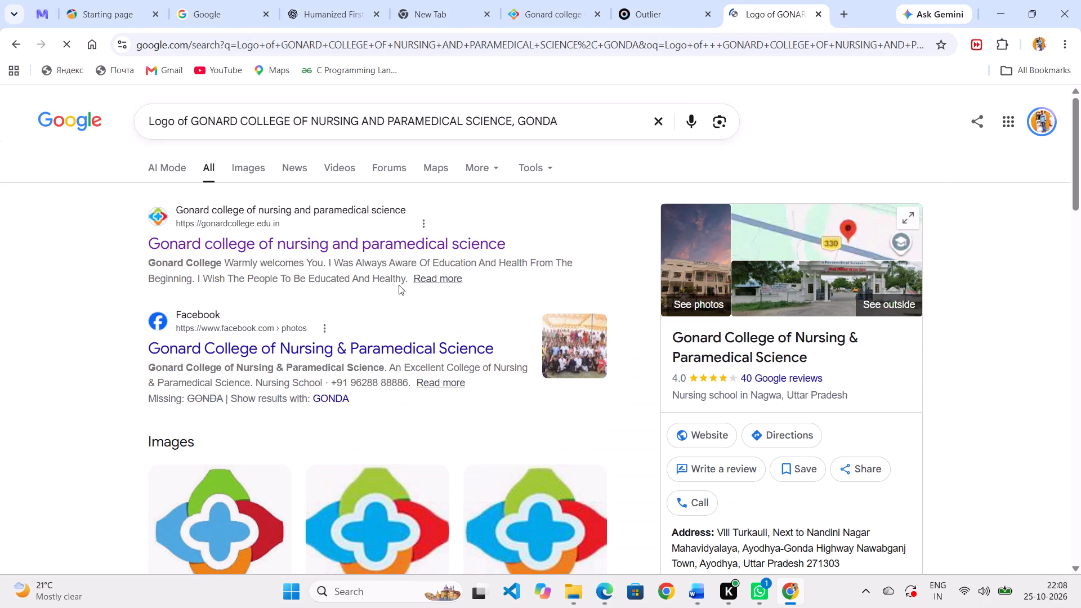
pyautogui.scroll(-6, 384, 279)
pyautogui.scroll(8, 383, 279)
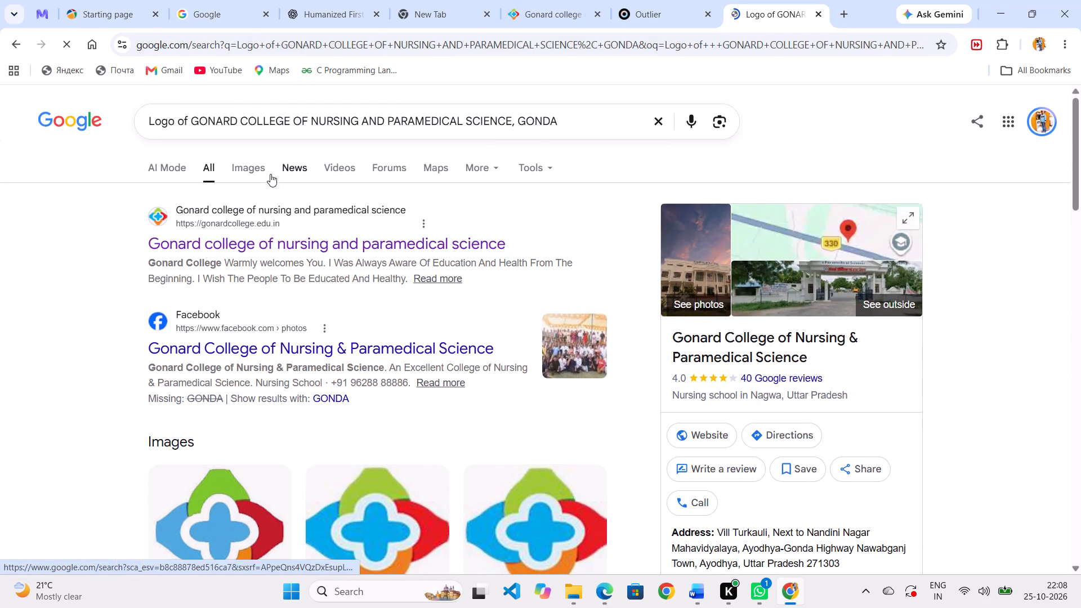
pyautogui.click(246, 164)
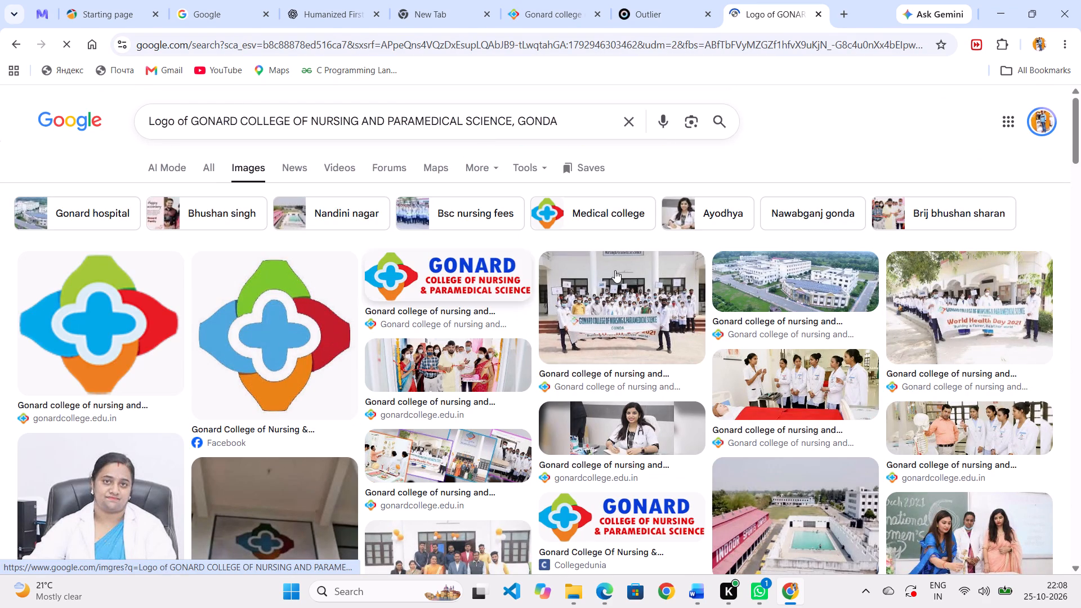
# Look through the image results for a usable Gonard College logo.
pyautogui.scroll(-8, 703, 339)
pyautogui.scroll(3, 702, 339)
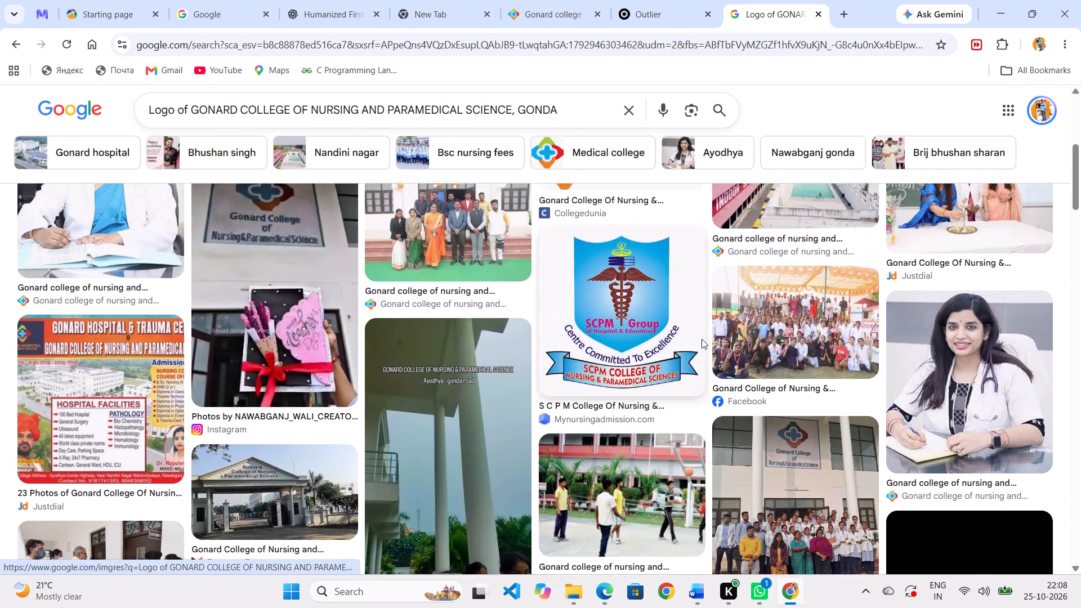
pyautogui.scroll(-5, 702, 339)
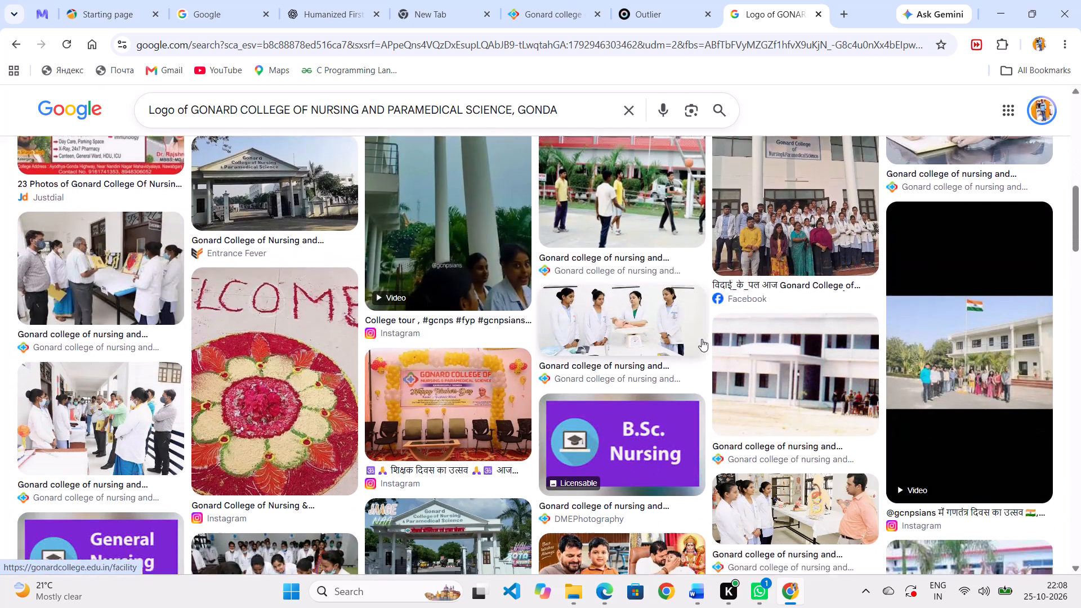
pyautogui.scroll(-4, 702, 339)
pyautogui.scroll(9, 702, 339)
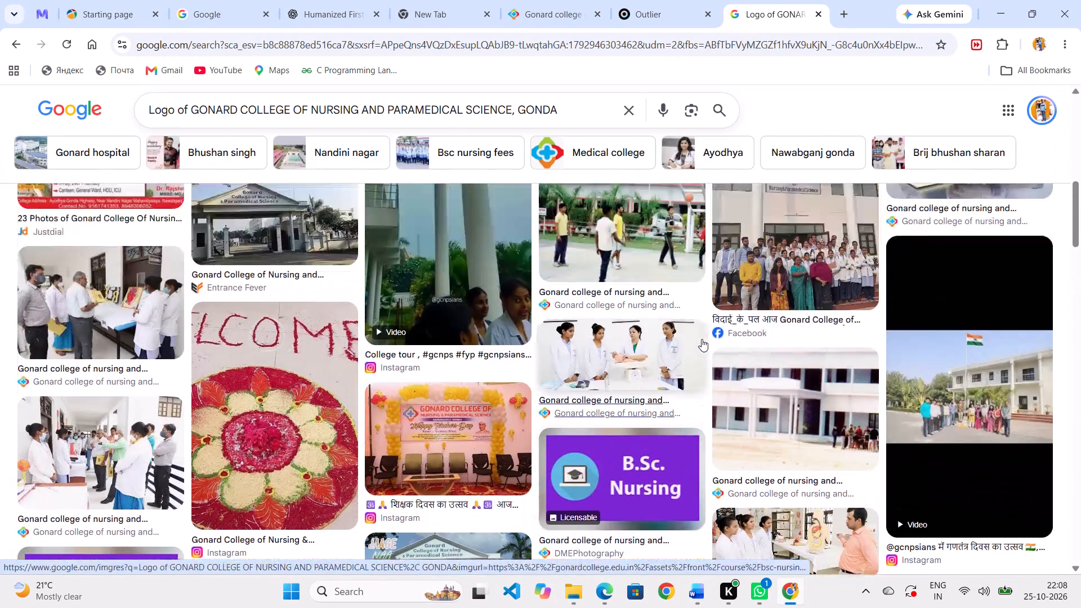
pyautogui.scroll(12, 702, 339)
# Save the four-colour Gonard College logo from the Facebook result as the JPEG file "images" in the Desktop's Sunaina folder.
pyautogui.click(287, 332)
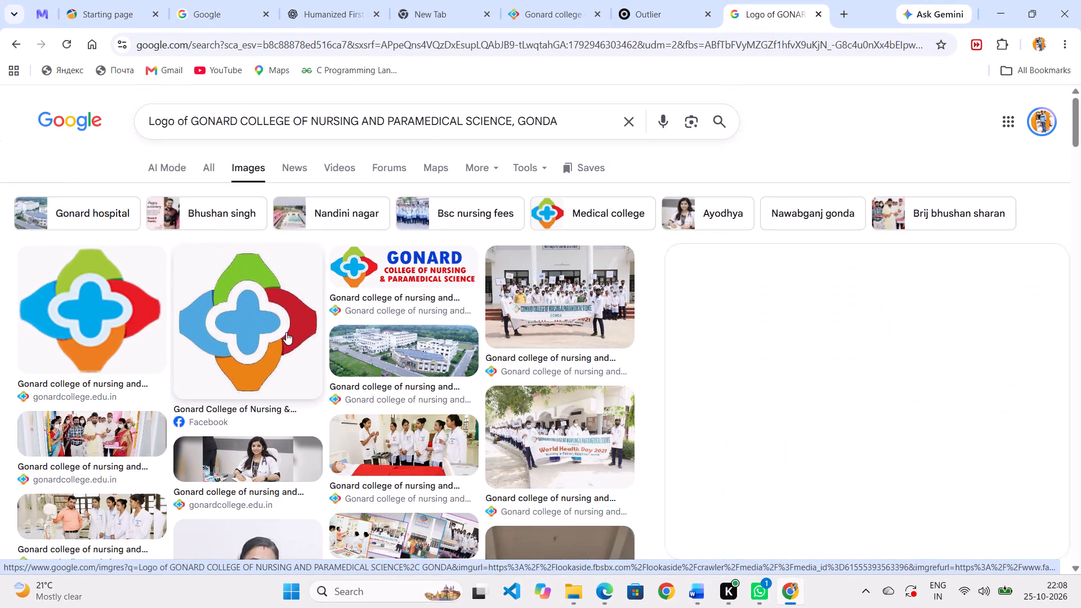
pyautogui.click(854, 371)
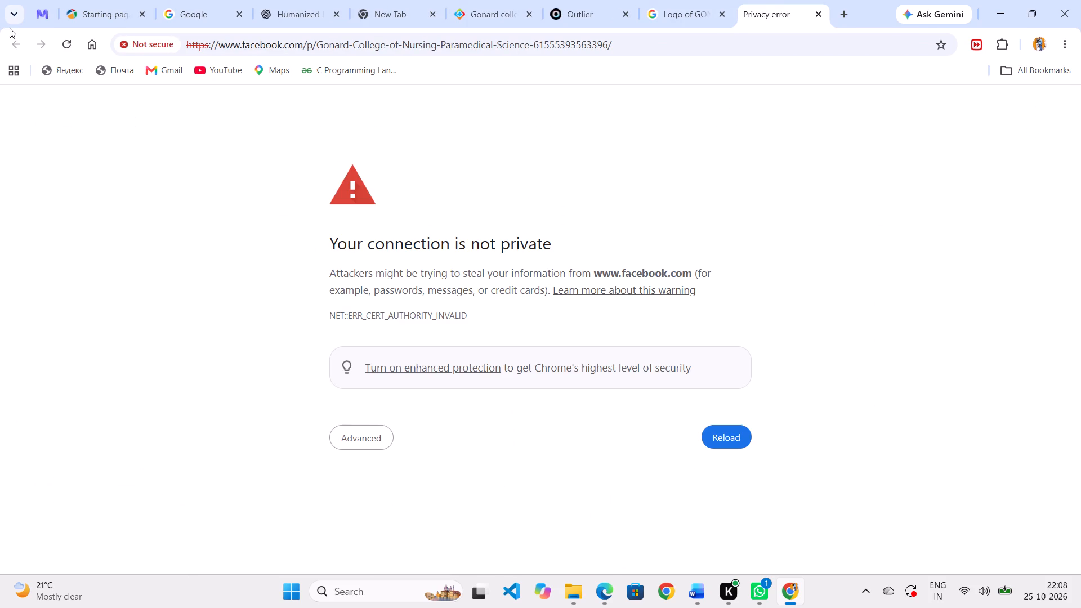
pyautogui.click(668, 2)
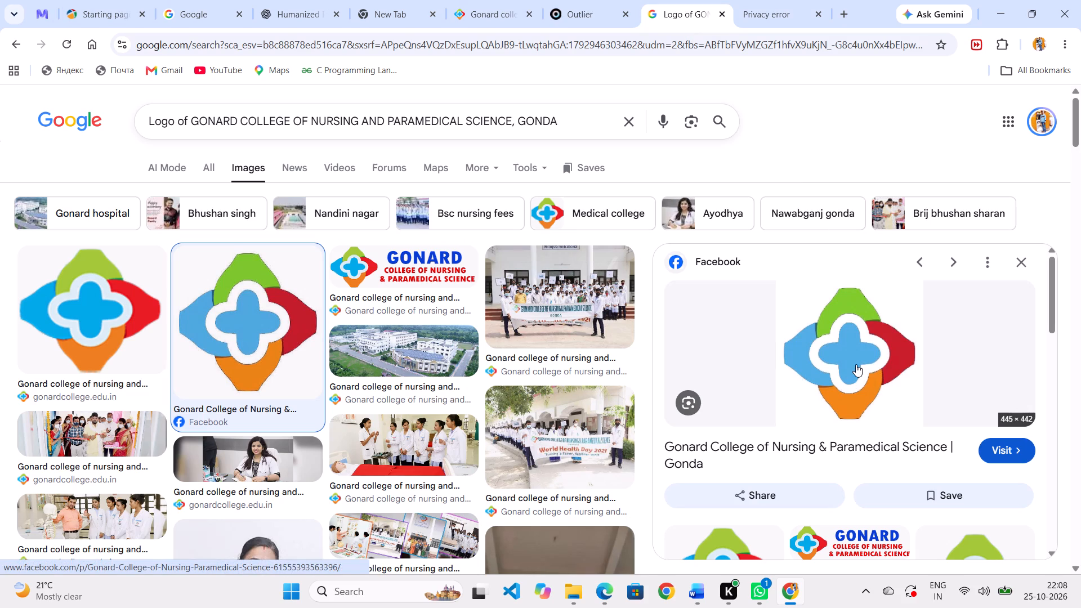
pyautogui.rightClick(856, 364)
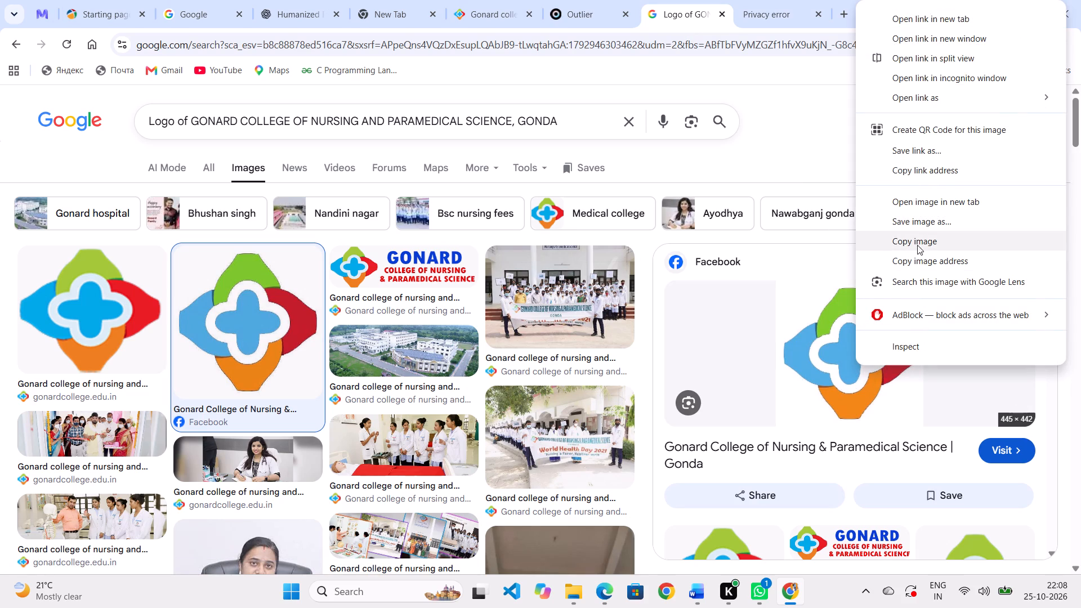
pyautogui.click(912, 224)
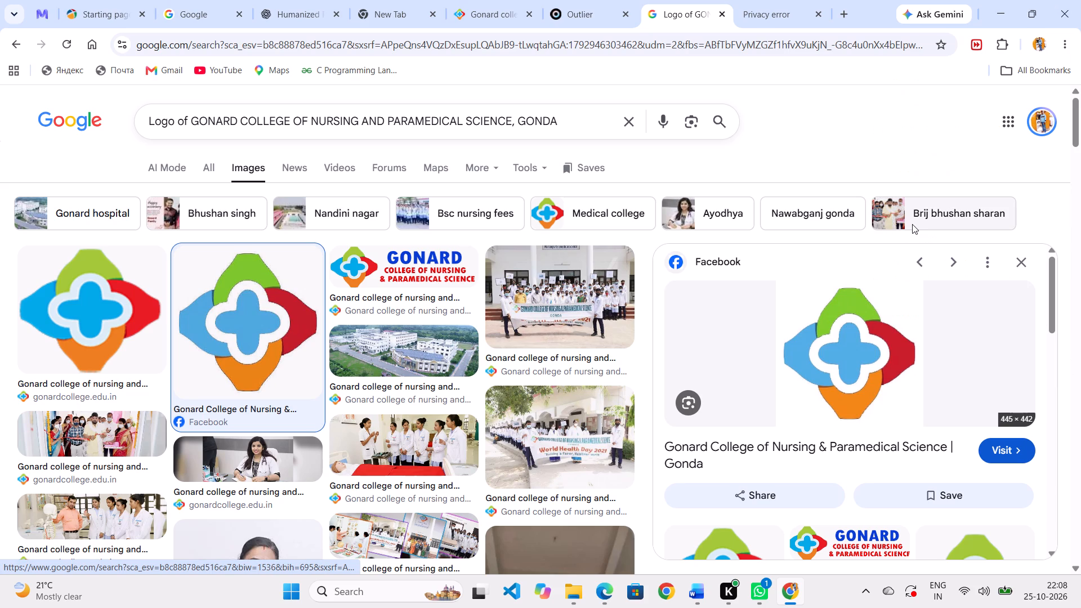
pyautogui.scroll(-1, 48, 153)
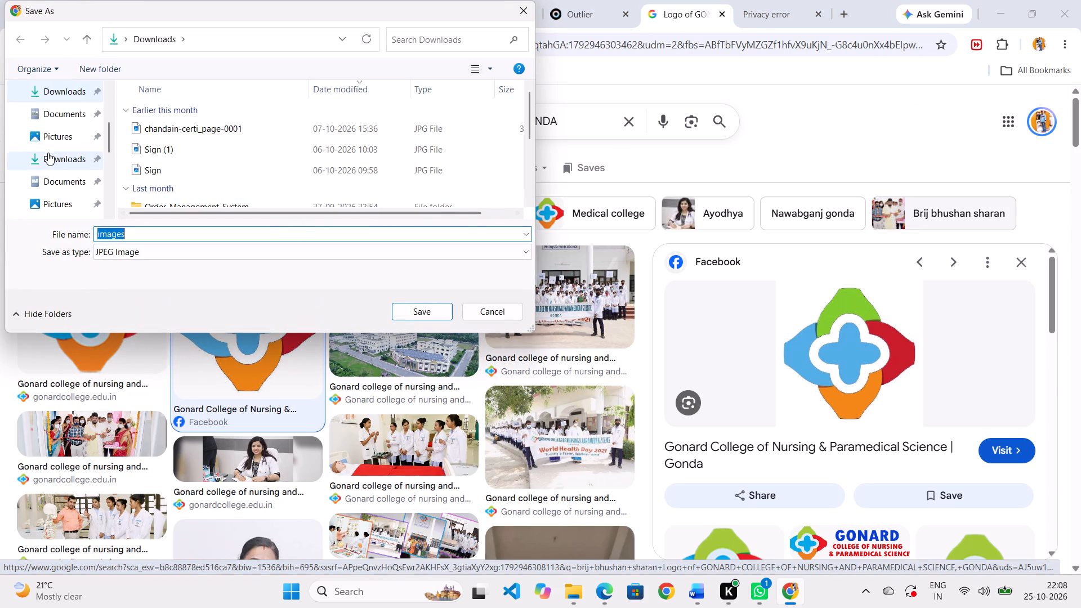
pyautogui.scroll(-1, 48, 153)
pyautogui.click(47, 186)
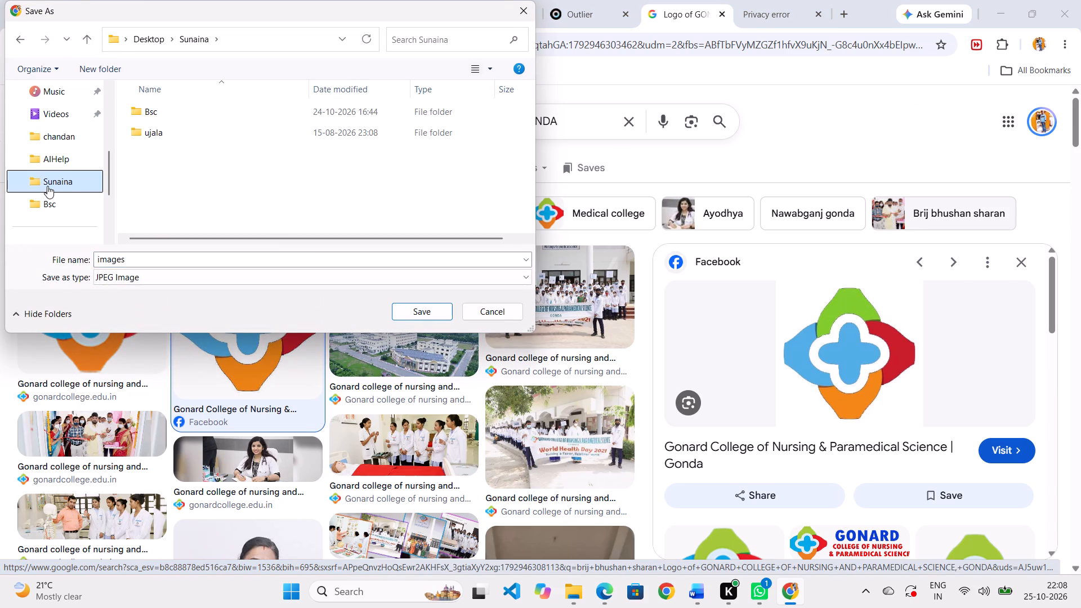
pyautogui.click(418, 307)
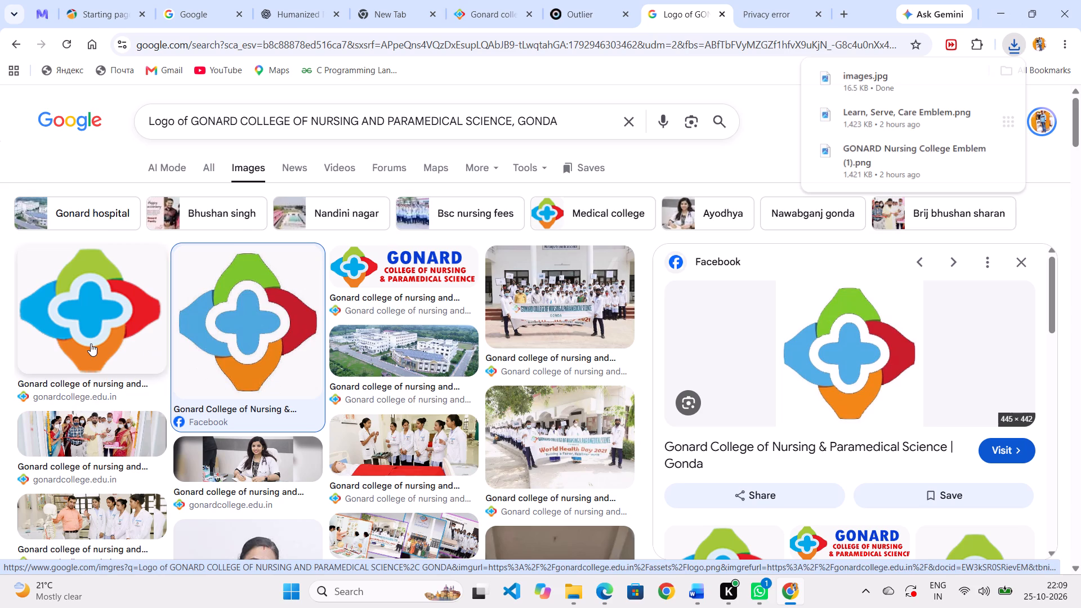
# Examine the logo image results, preview the Docthub Courses logo and the college website's logo with lettering, and open the latter's source page.
pyautogui.scroll(-5, 333, 333)
pyautogui.scroll(-4, 558, 282)
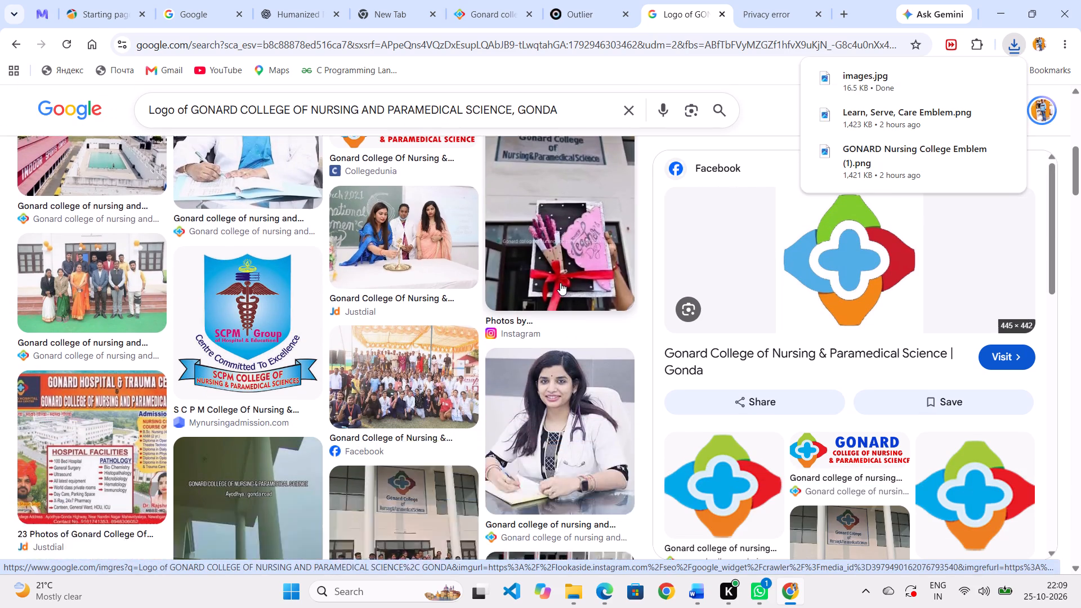
pyautogui.scroll(-4, 725, 394)
pyautogui.scroll(3, 808, 387)
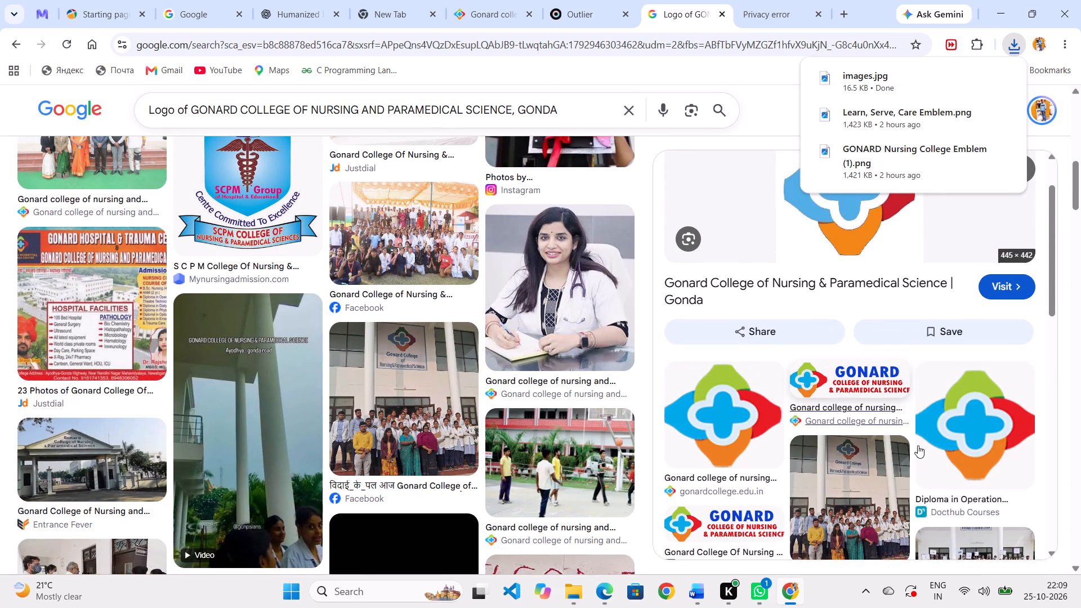
pyautogui.click(975, 427)
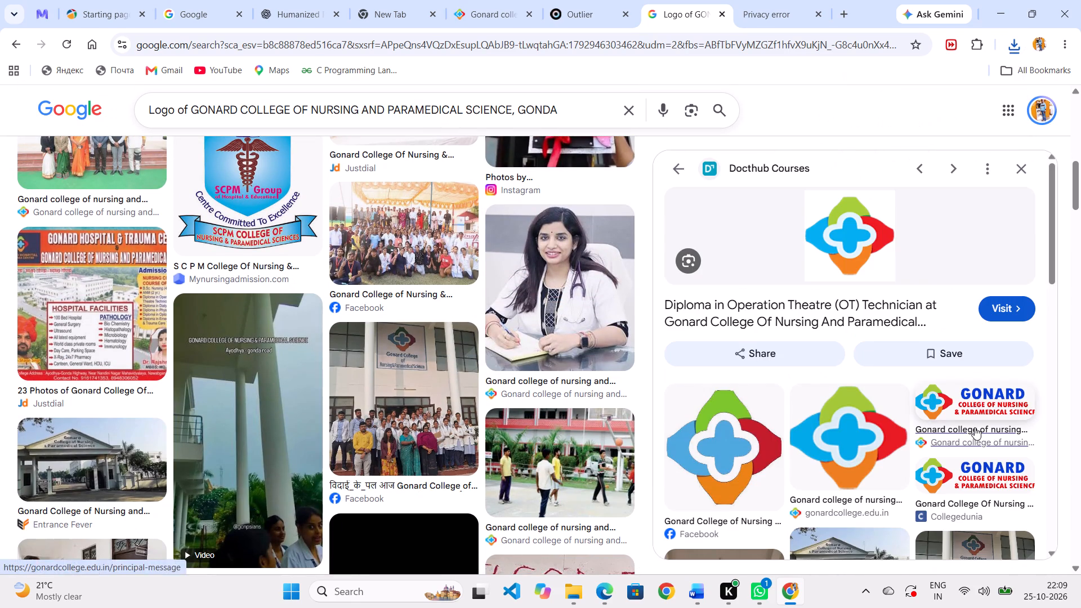
pyautogui.scroll(3, 919, 405)
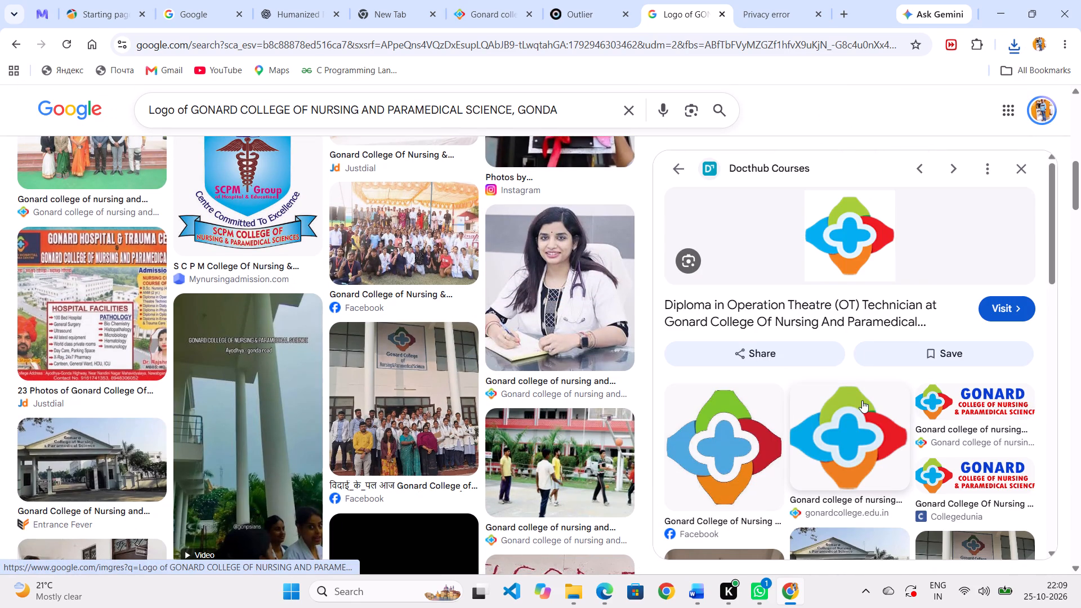
pyautogui.click(962, 401)
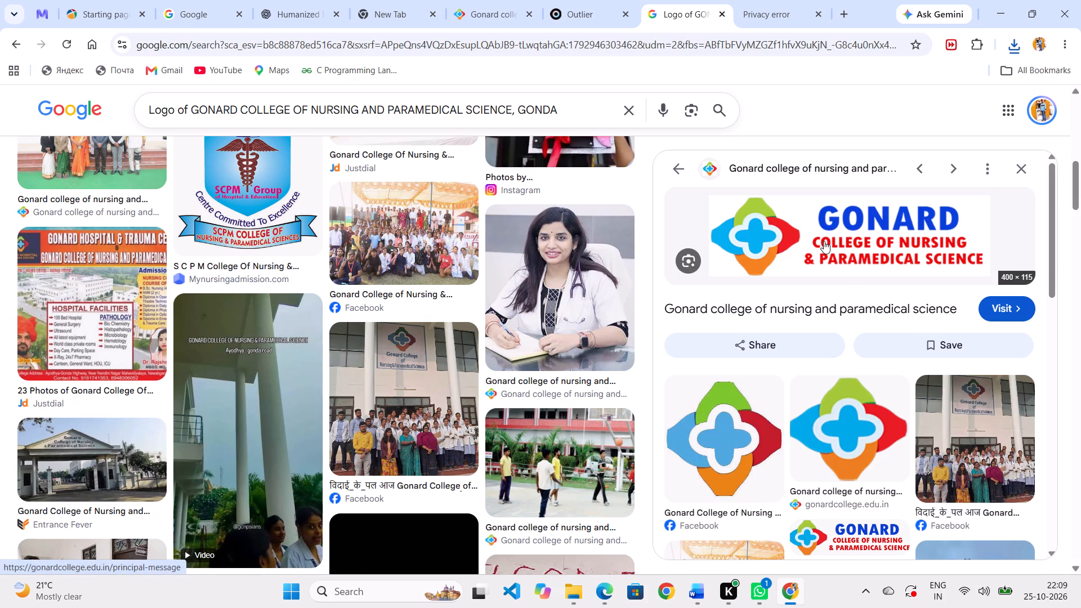
pyautogui.click(824, 241)
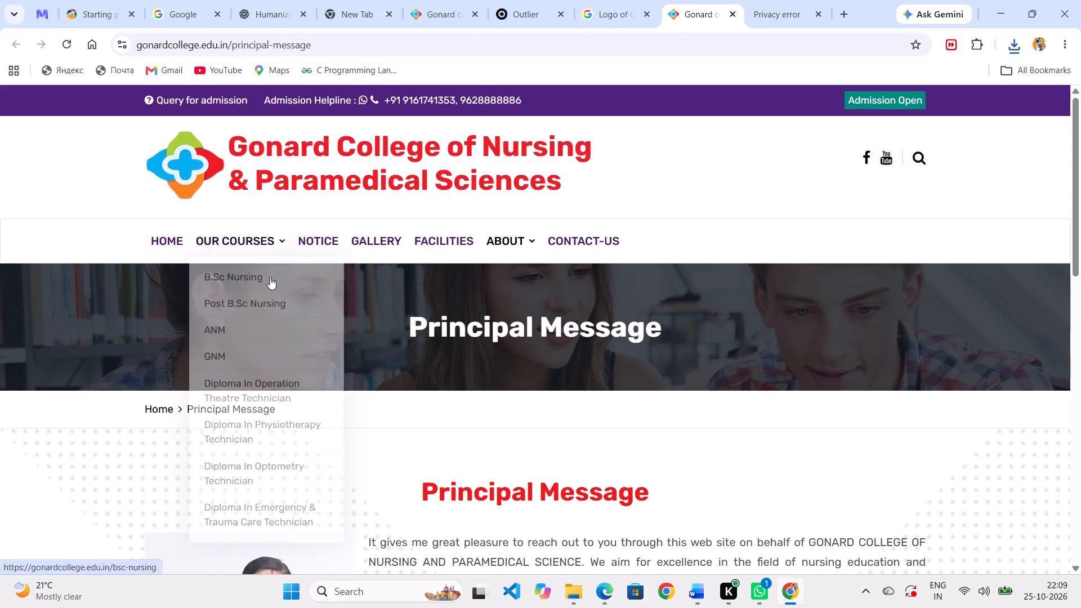
pyautogui.scroll(-1, 270, 277)
pyautogui.scroll(6, 270, 277)
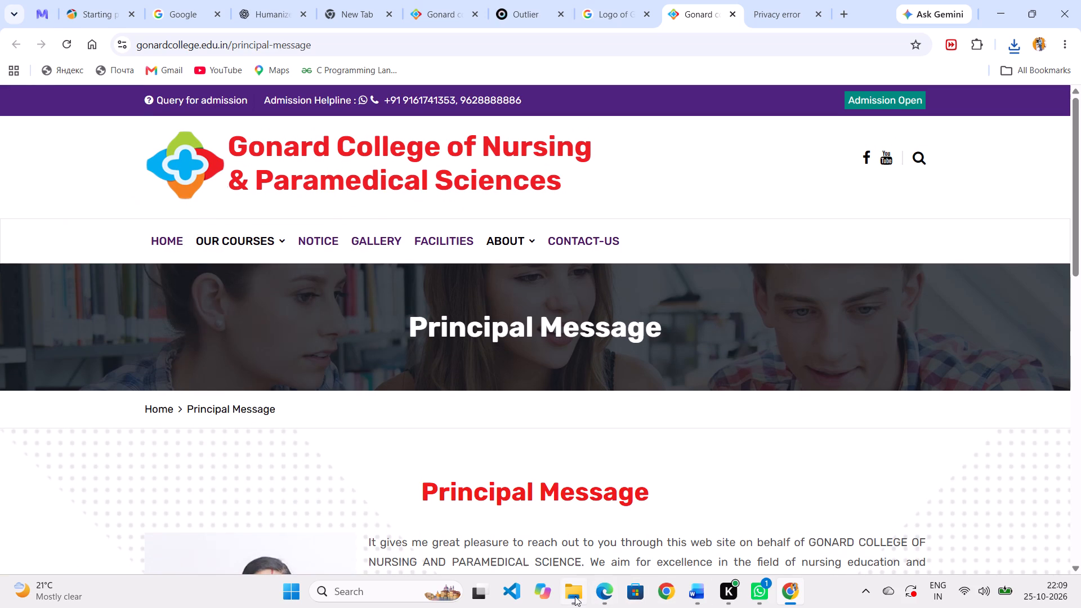
# In File Explorer, open the images JPG in the Sunaina folder, inspect the logo up close, and close the viewer.
pyautogui.click(575, 596)
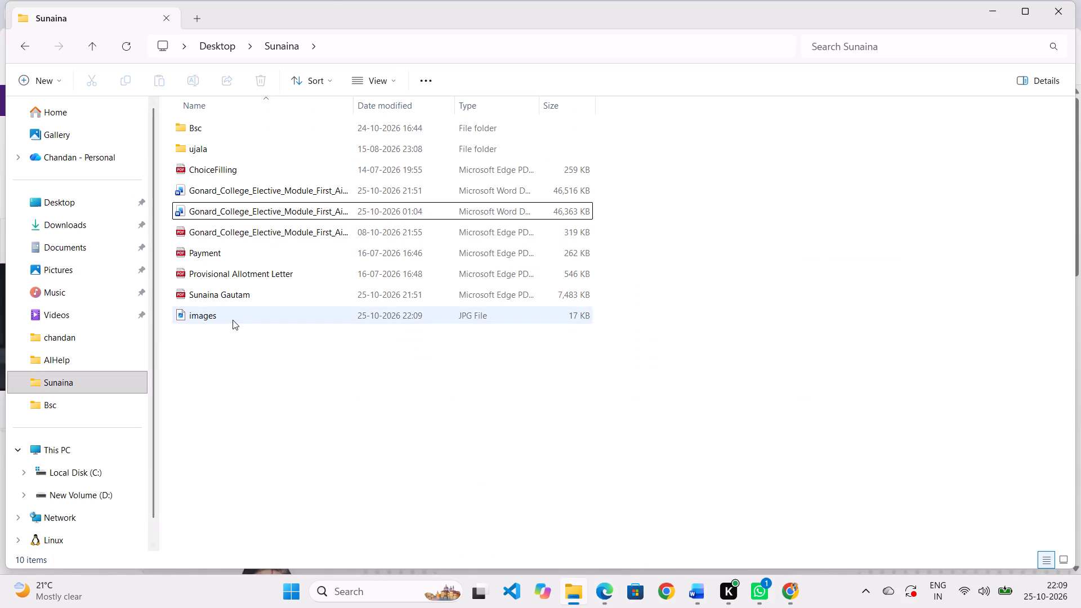
pyautogui.doubleClick(233, 320)
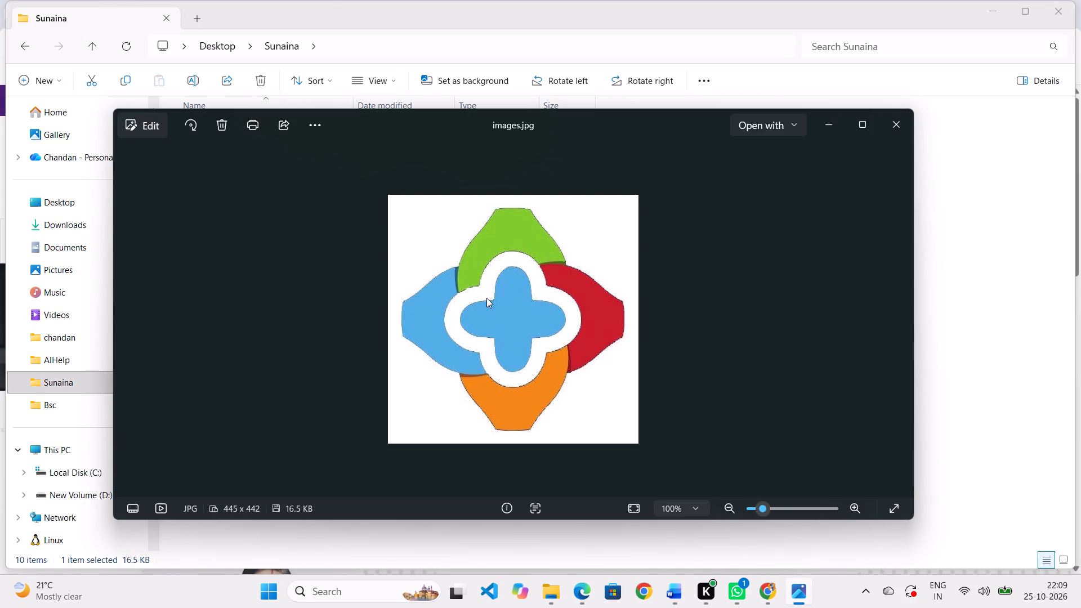
pyautogui.scroll(8, 555, 319)
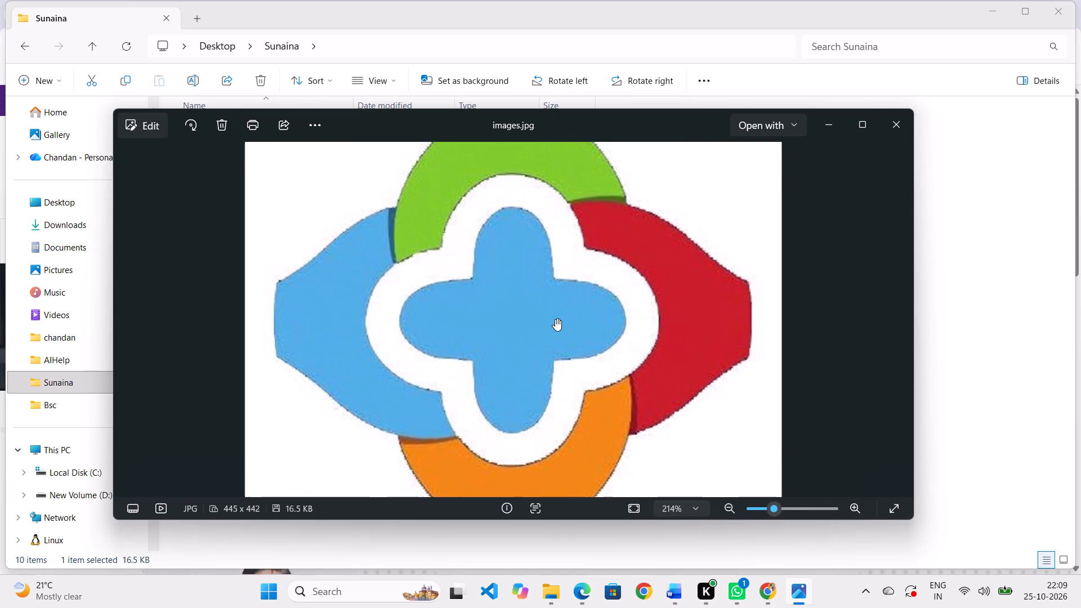
pyautogui.scroll(-12, 555, 319)
pyautogui.click(896, 126)
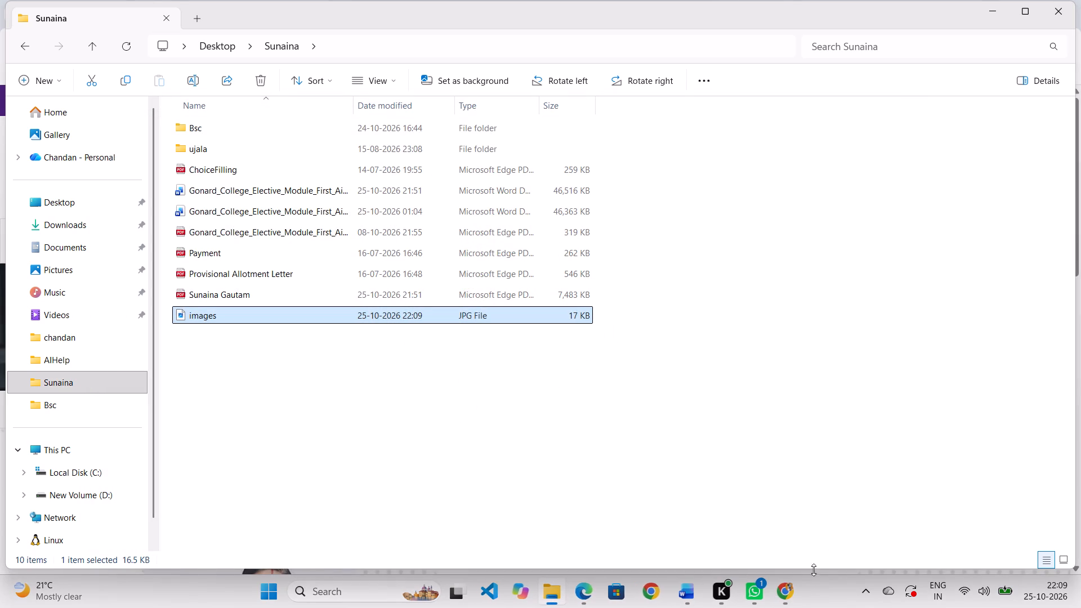
pyautogui.click(792, 601)
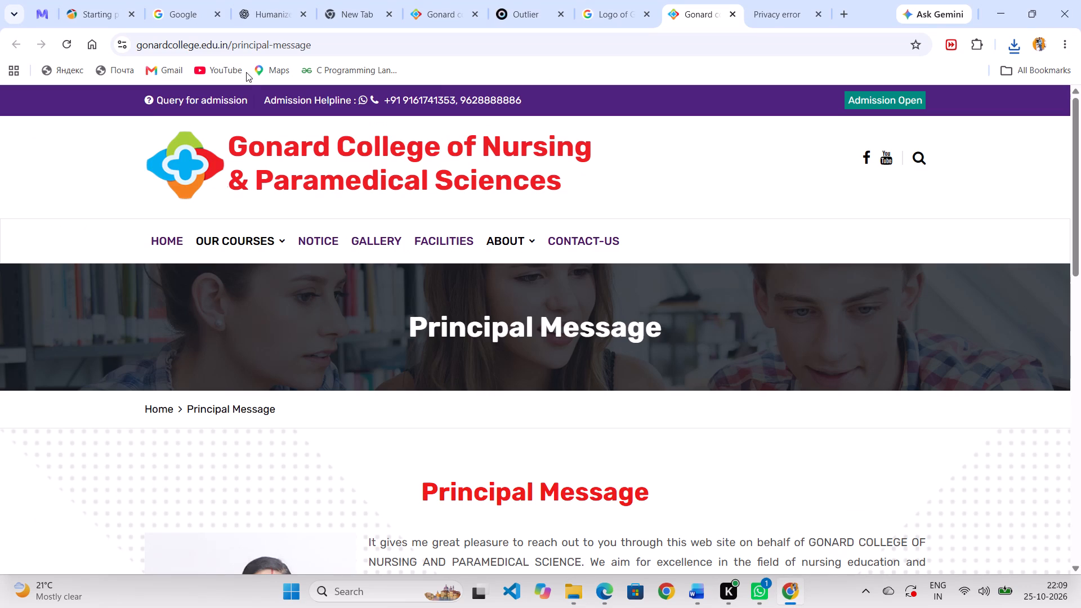
pyautogui.click(613, 17)
pyautogui.scroll(2, 762, 388)
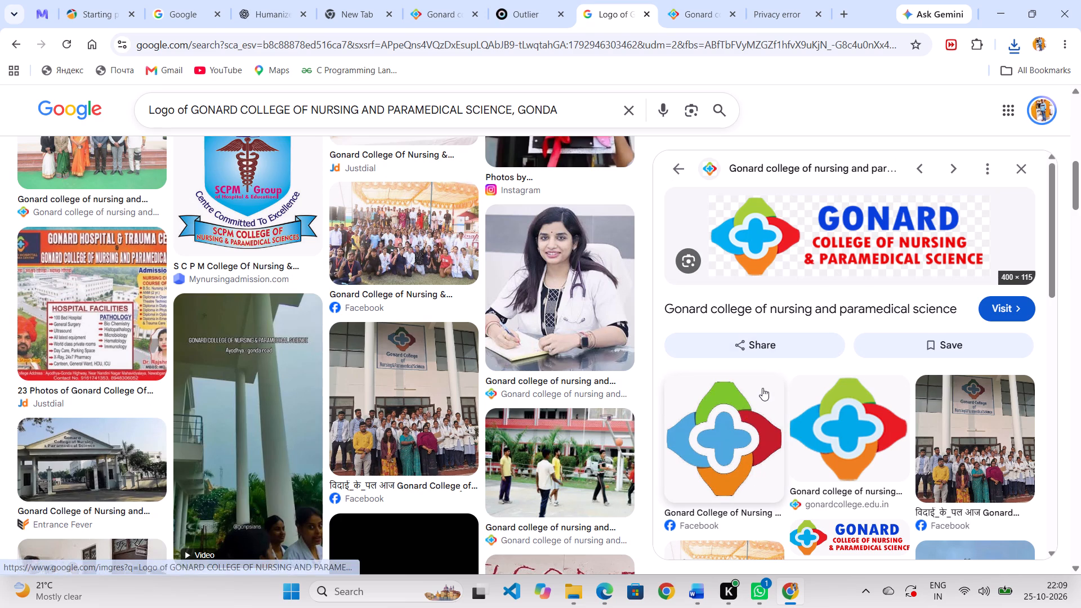
pyautogui.scroll(4, 762, 388)
pyautogui.scroll(13, 313, 254)
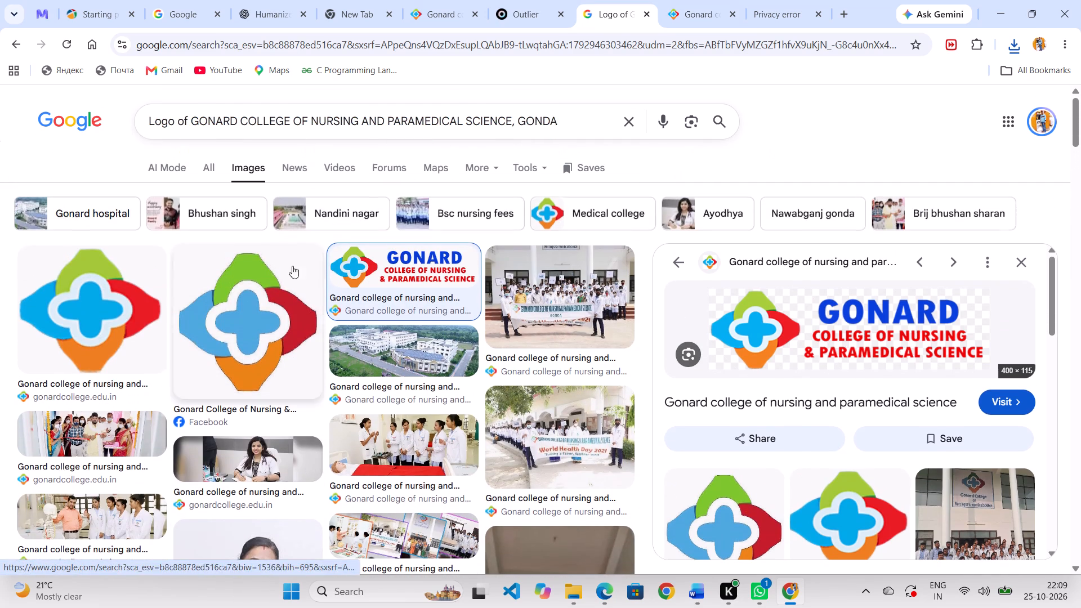
pyautogui.click(100, 314)
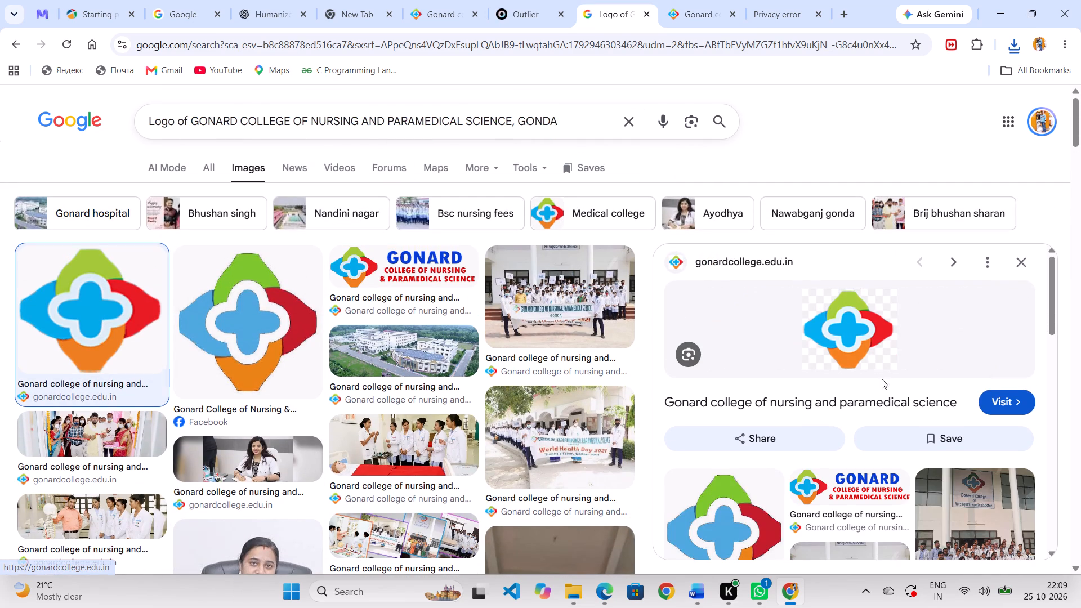
pyautogui.scroll(-4, 853, 342)
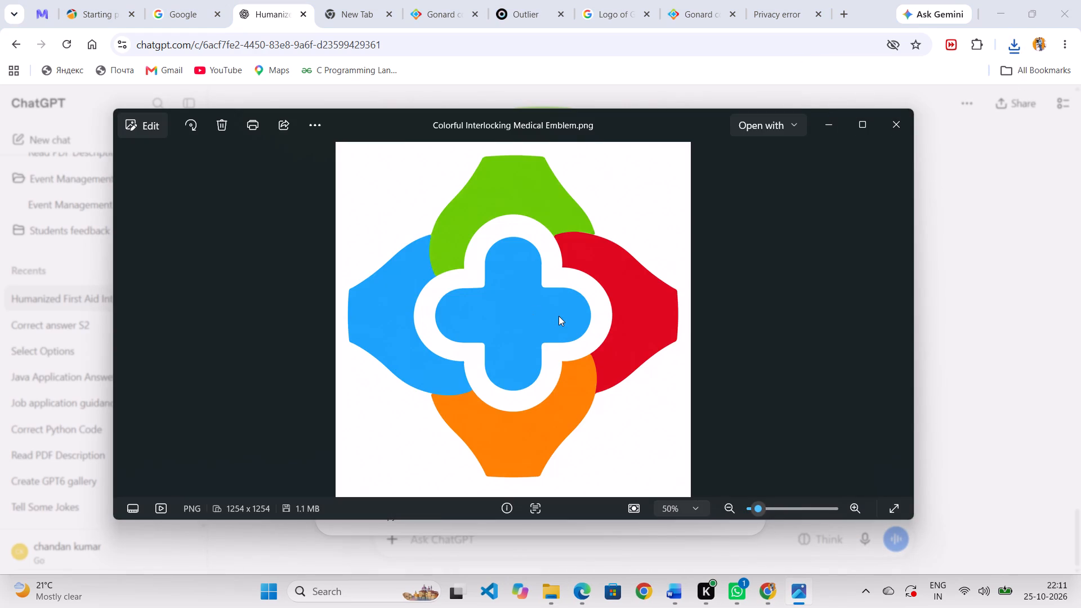
pyautogui.scroll(4, 559, 316)
pyautogui.scroll(-1, 559, 316)
pyautogui.scroll(3, 559, 316)
pyautogui.scroll(-9, 559, 316)
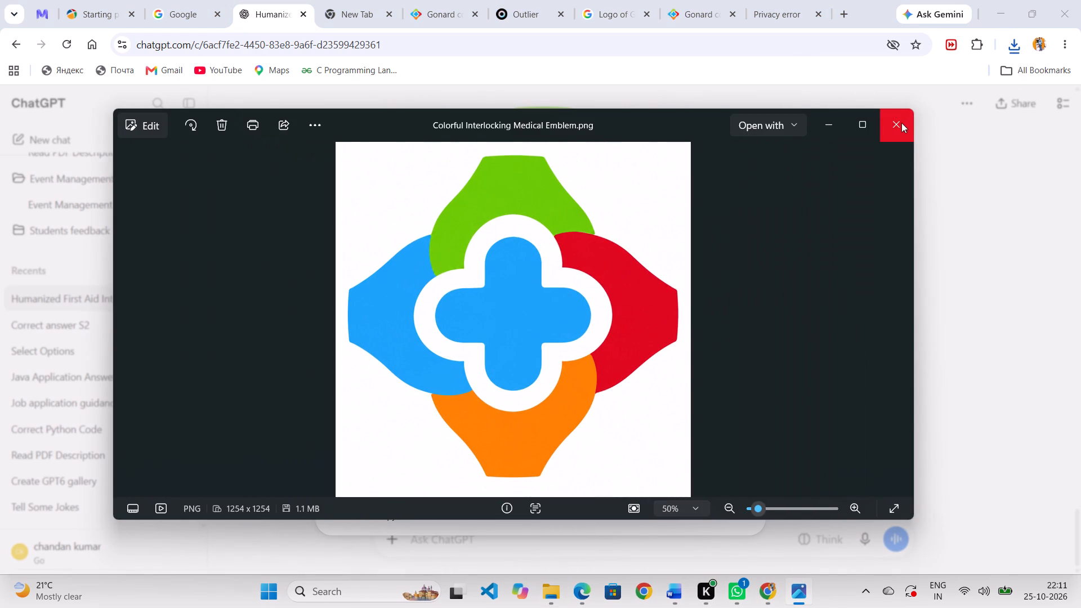
pyautogui.click(899, 126)
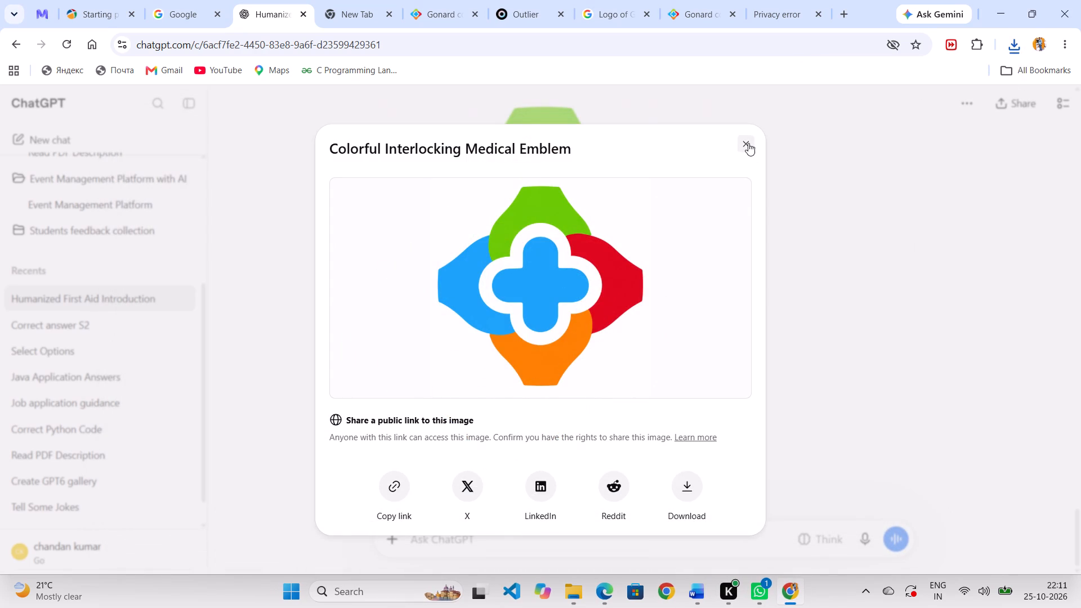
pyautogui.click(748, 143)
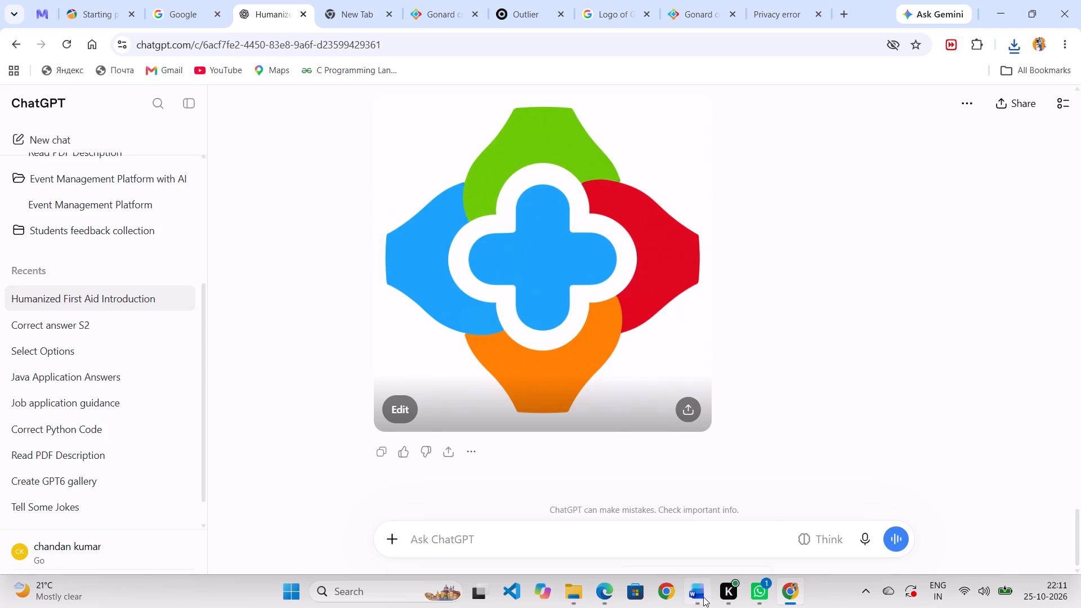
# In Word, delete the "Learn Serve Care" emblem picture from the module document's cover page.
pyautogui.click(702, 597)
pyautogui.scroll(-4, 555, 409)
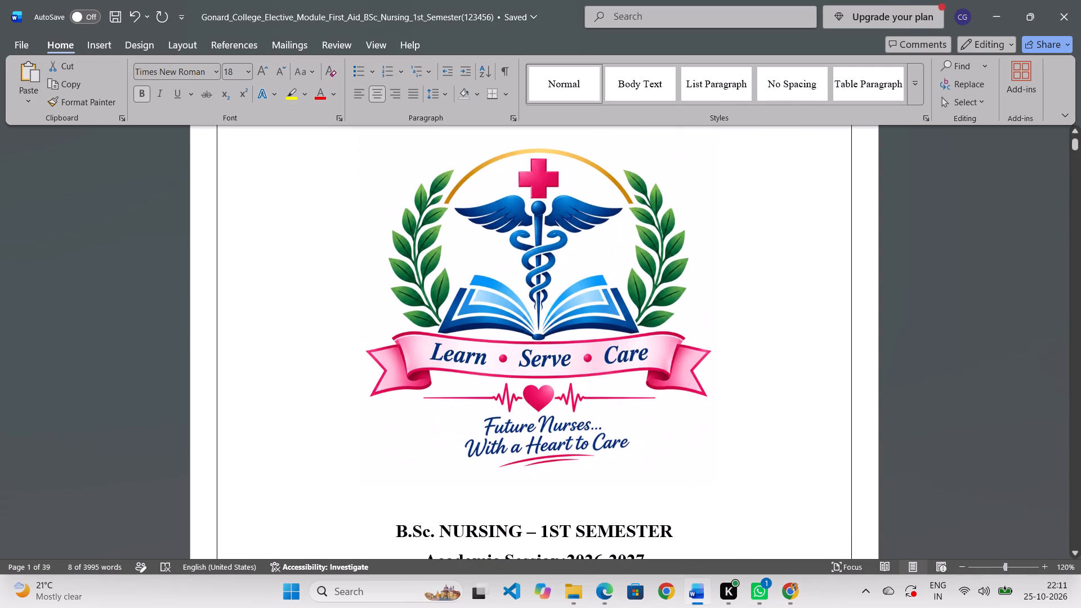
pyautogui.click(534, 361)
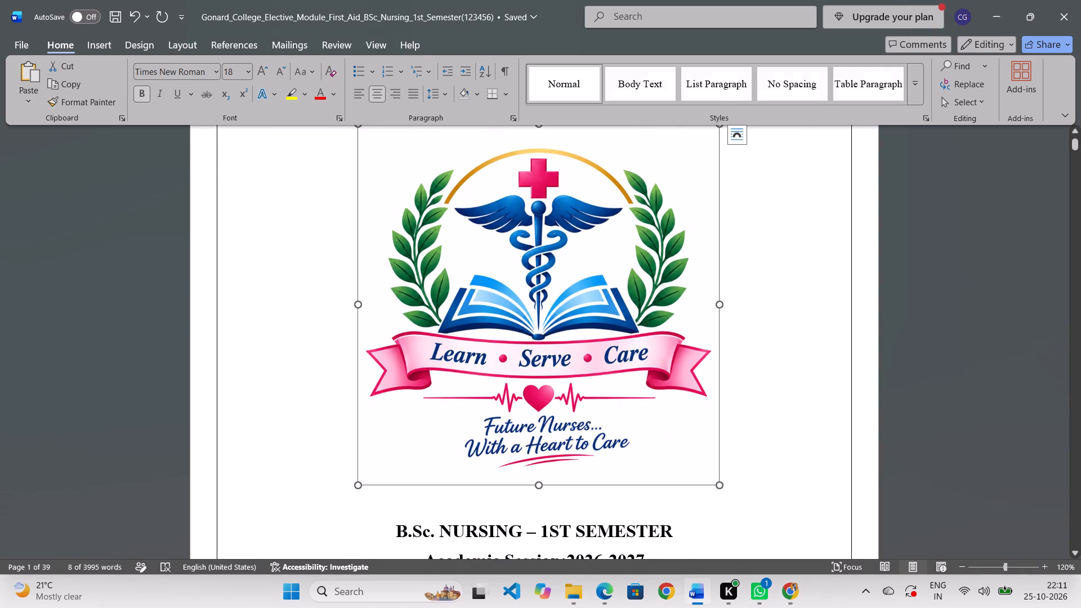
pyautogui.press('Delete')
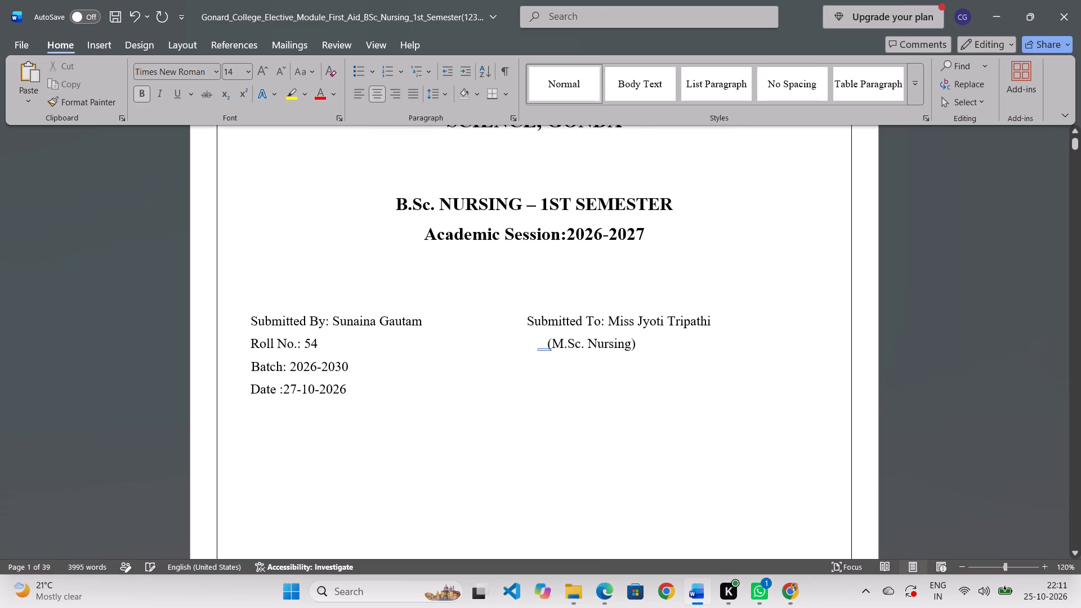
# Insert the Colorful Interlocking Medical Emblem picture from Downloads beneath the college name on the cover page.
pyautogui.scroll(3, 546, 287)
pyautogui.click(94, 45)
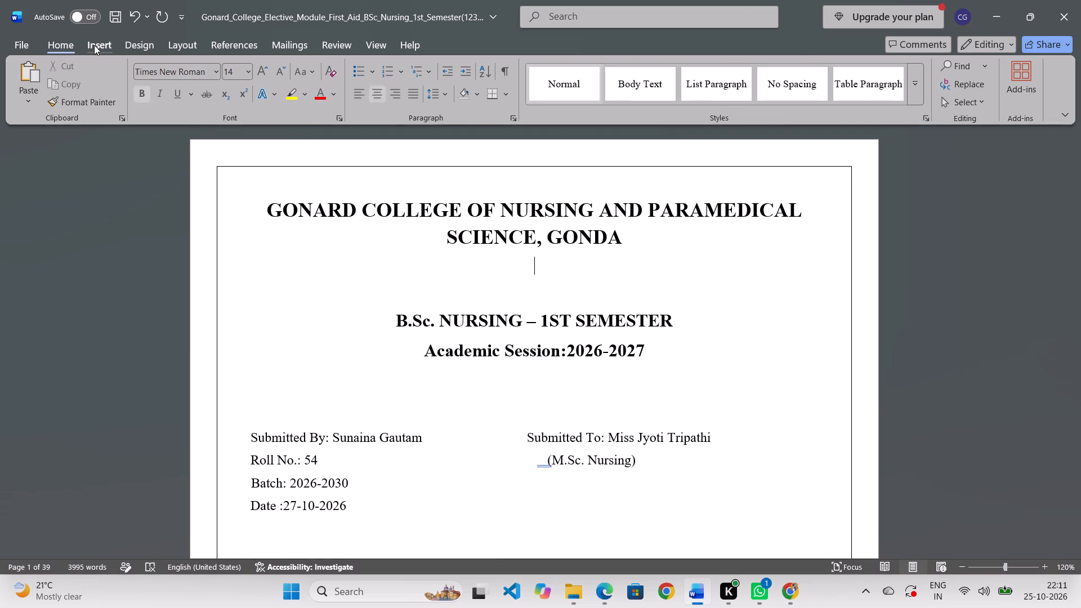
pyautogui.click(154, 99)
pyautogui.click(186, 142)
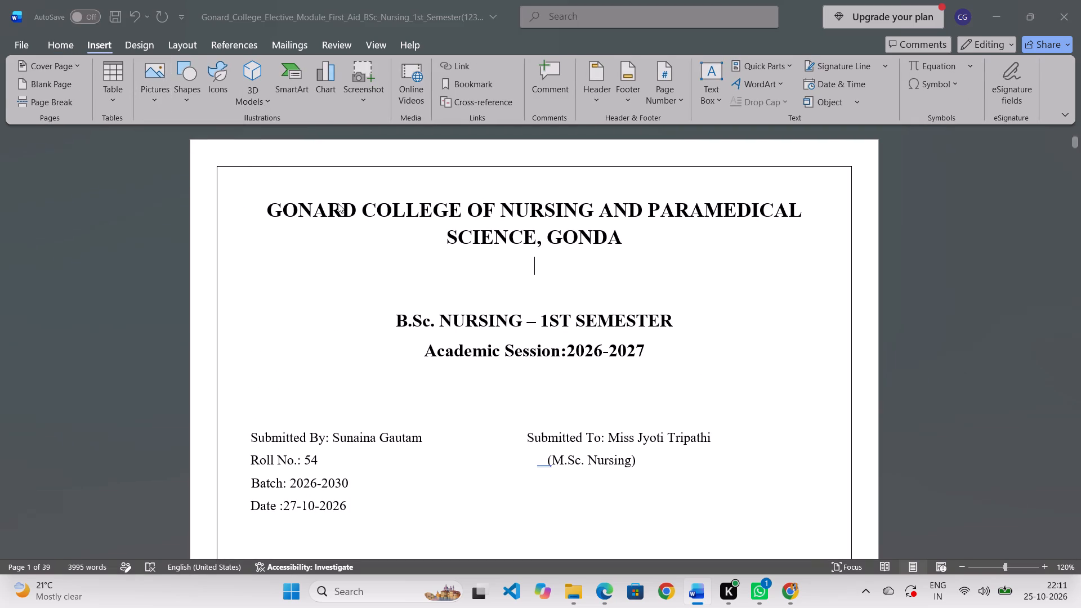
pyautogui.scroll(-1, 151, 356)
pyautogui.scroll(2, 151, 356)
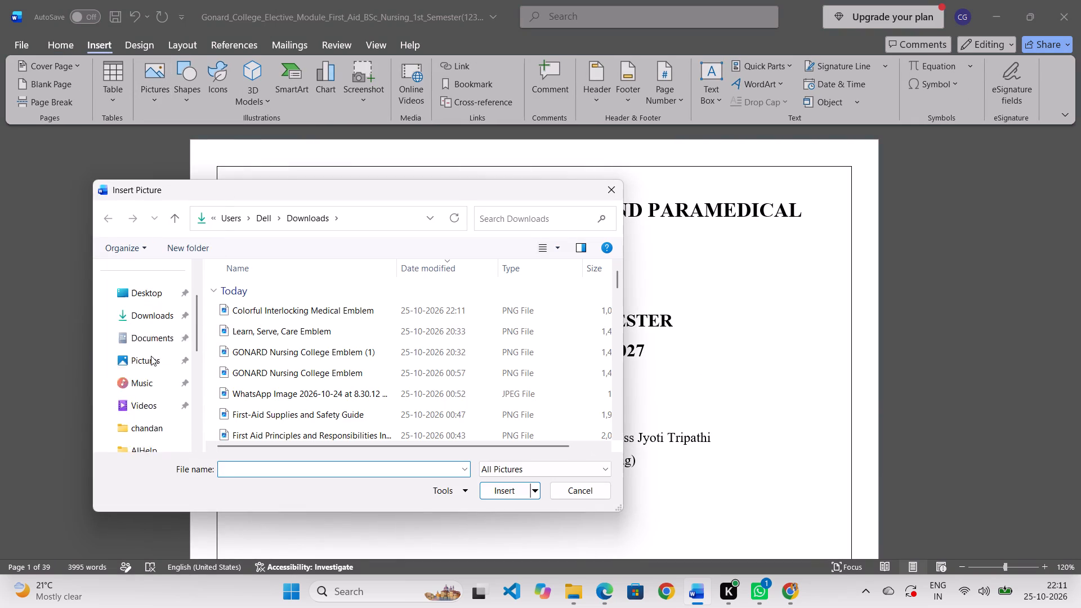
pyautogui.scroll(2, 151, 356)
pyautogui.click(148, 388)
pyautogui.click(267, 305)
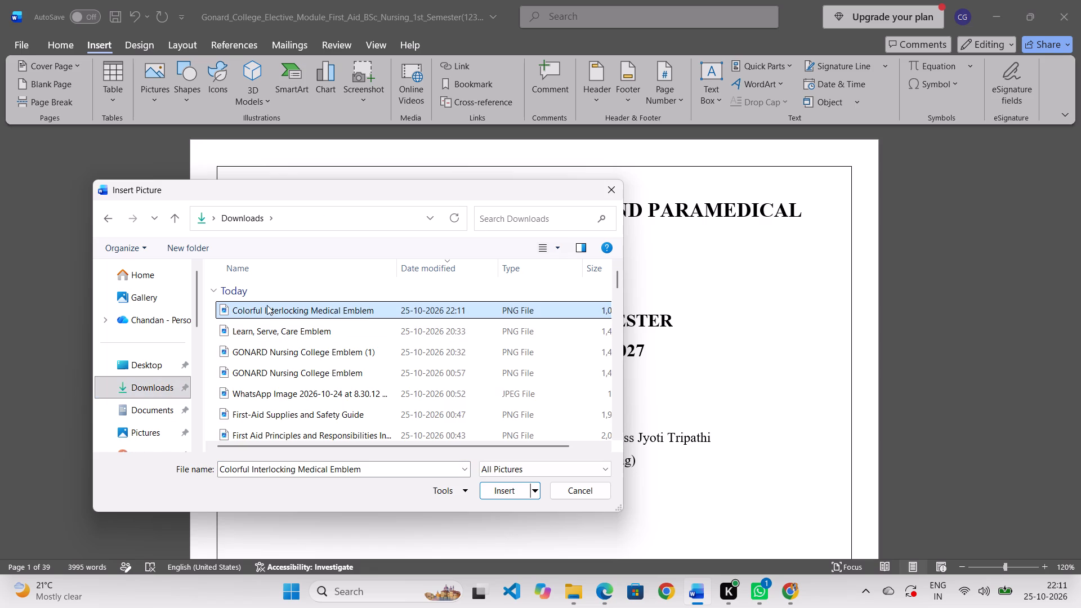
pyautogui.click(508, 492)
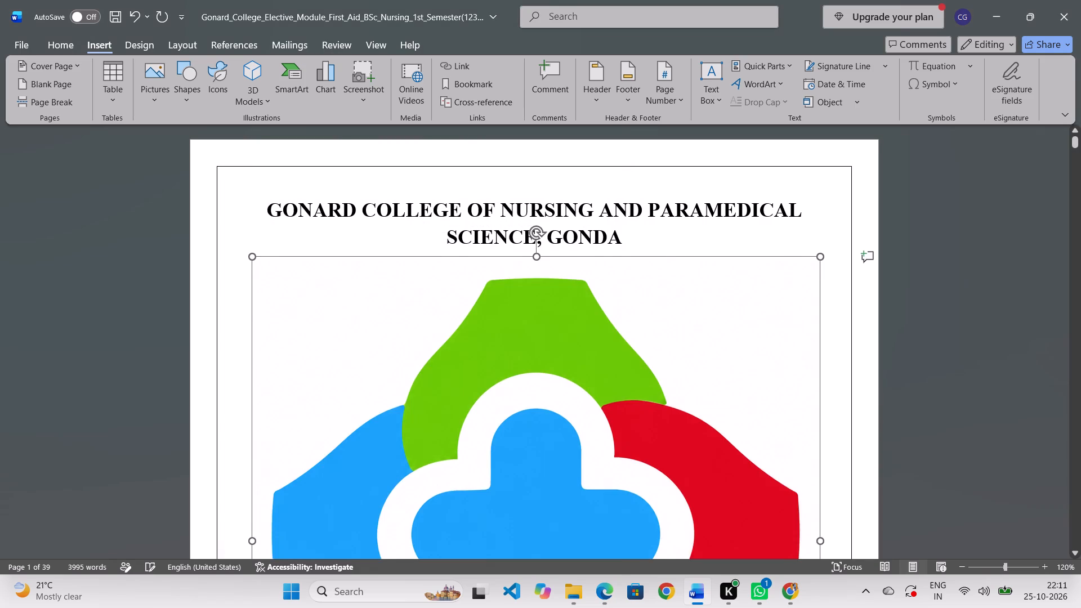
# Set the inserted emblem's text wrapping to Top and Bottom.
pyautogui.scroll(-12, 603, 309)
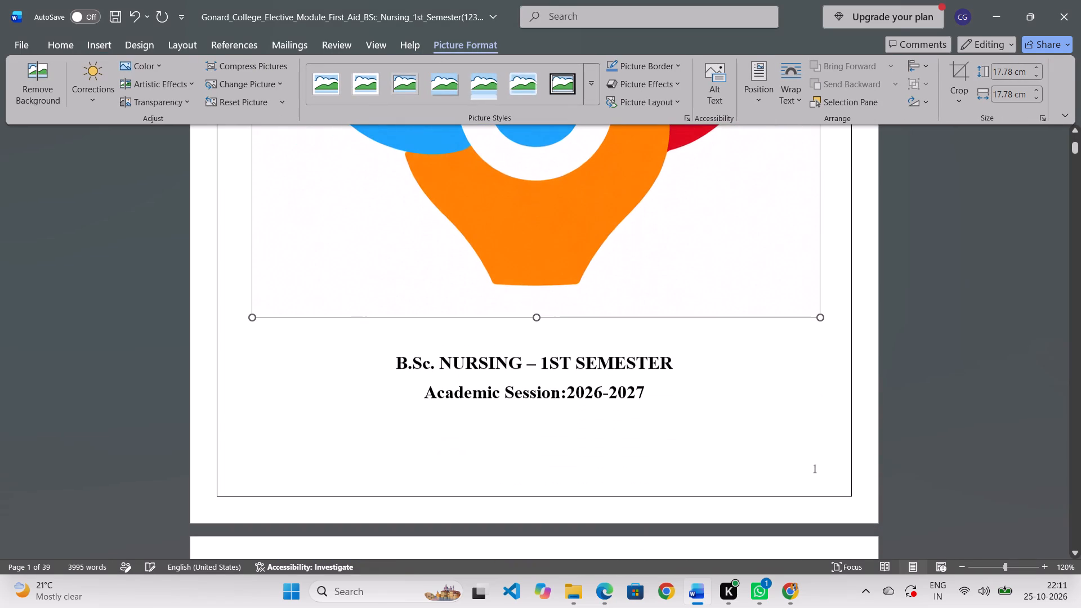
pyautogui.scroll(6, 821, 299)
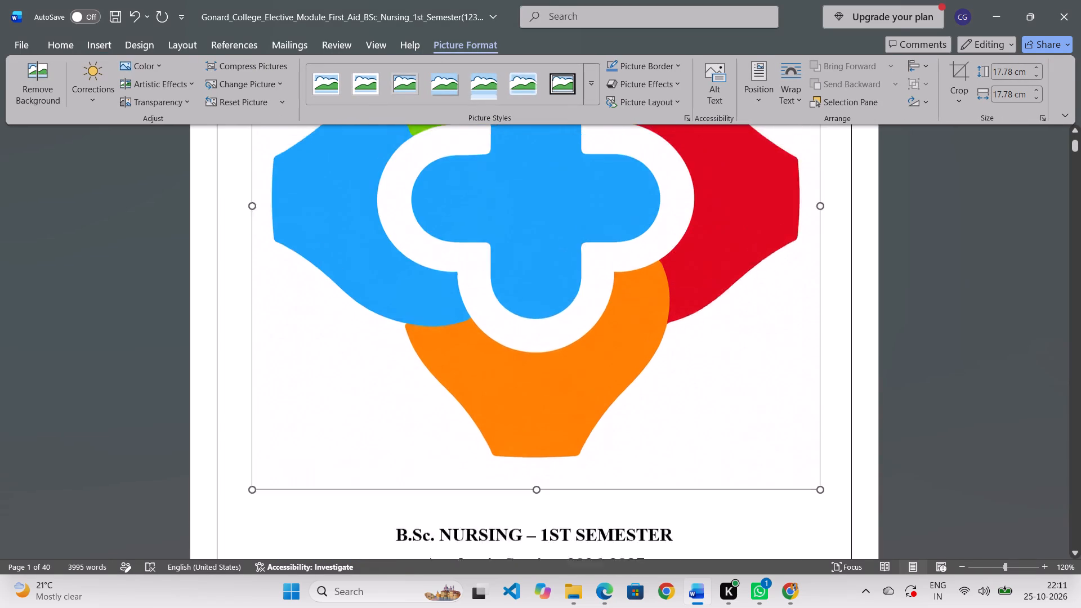
pyautogui.scroll(7, 820, 299)
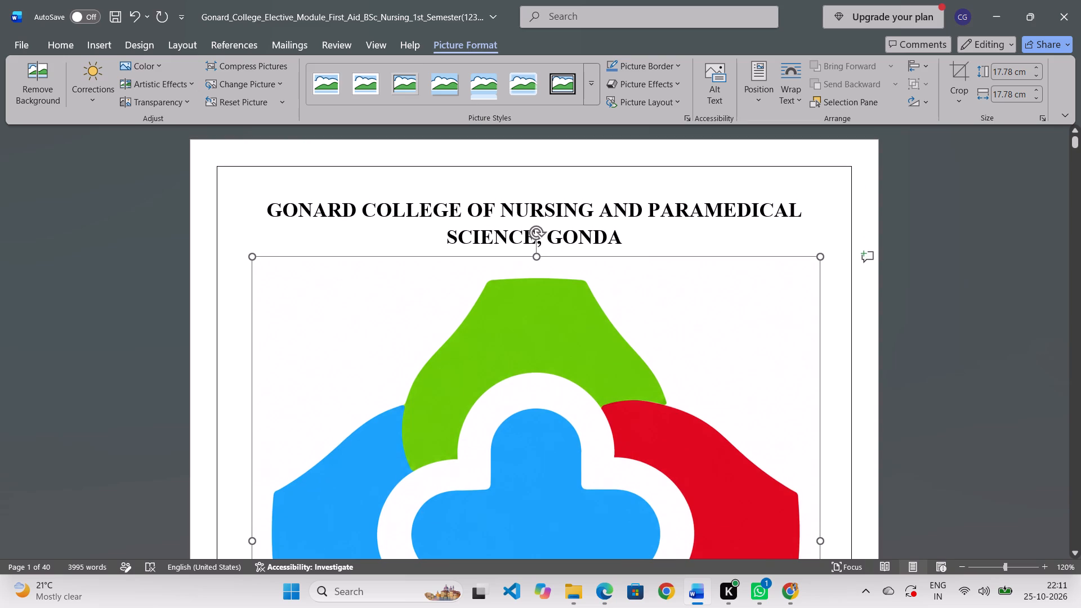
pyautogui.click(771, 282)
pyautogui.click(747, 305)
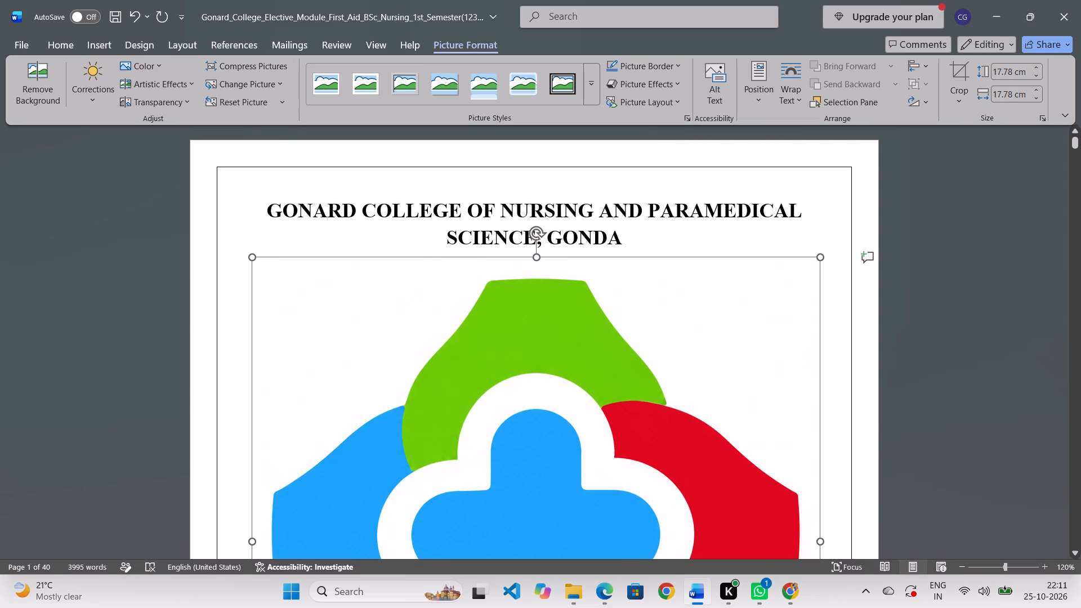
pyautogui.click(770, 299)
pyautogui.click(839, 262)
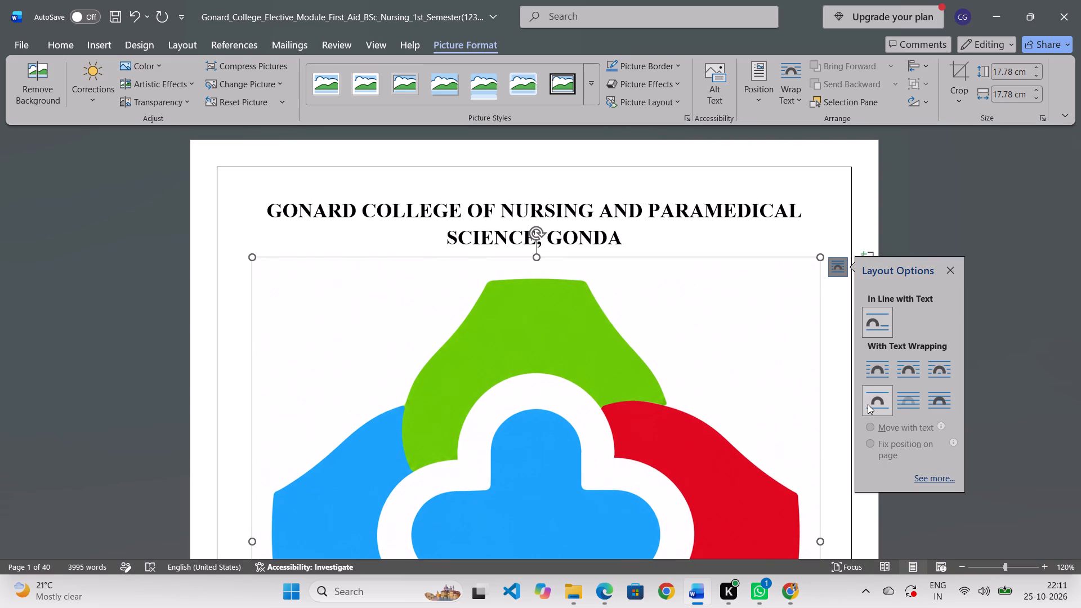
pyautogui.click(868, 404)
# Shrink the emblem to about 12.9 cm square and centre it beneath the college name.
pyautogui.scroll(-11, 665, 390)
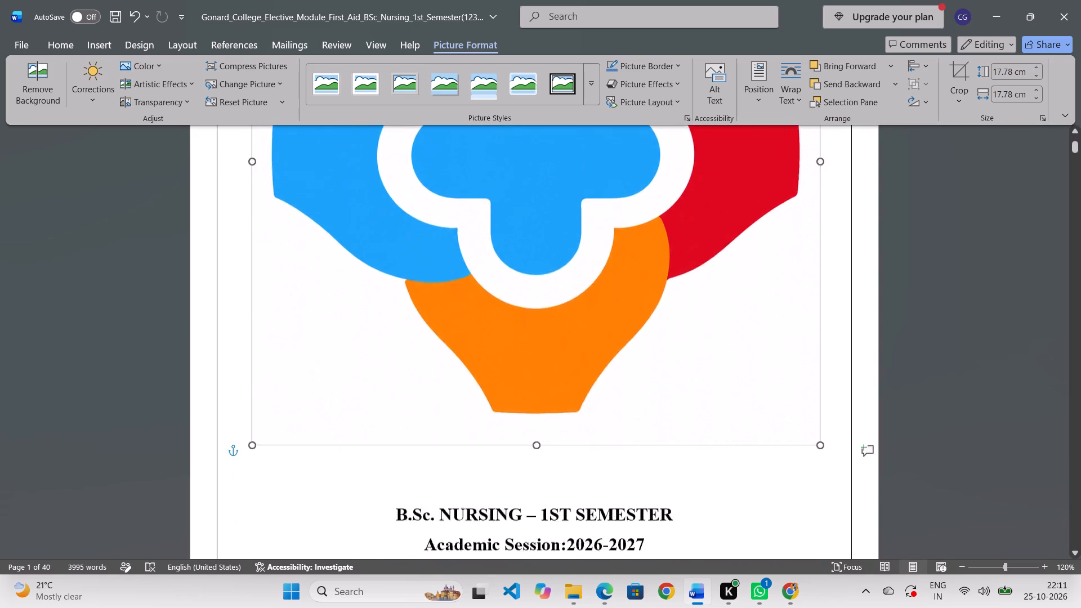
pyautogui.moveTo(818, 377); pyautogui.dragTo(784, 309)
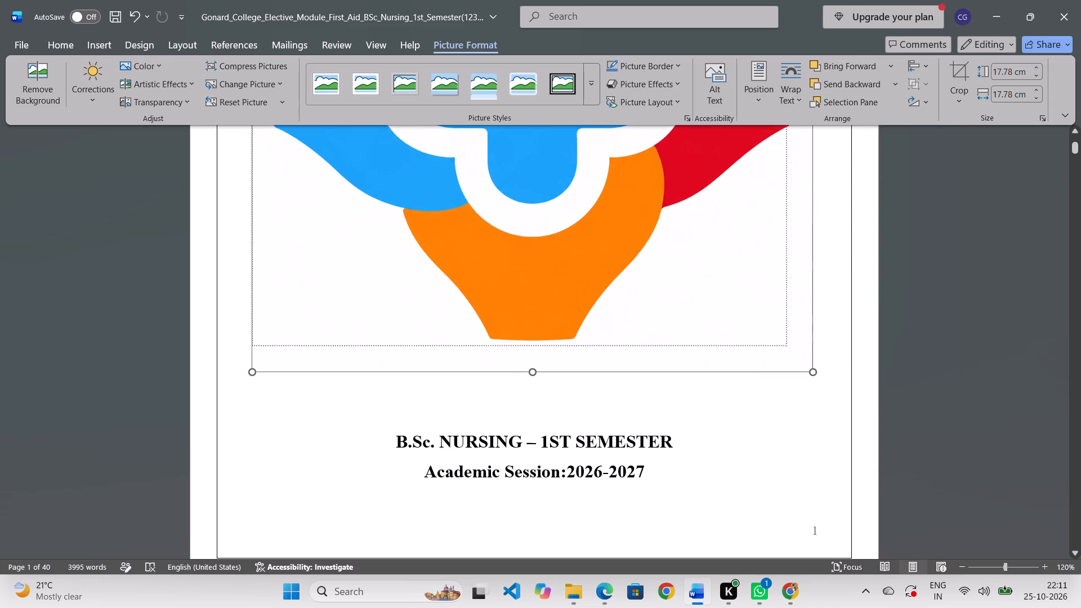
pyautogui.moveTo(784, 309); pyautogui.dragTo(664, 134)
pyautogui.scroll(7, 711, 318)
pyautogui.moveTo(534, 391); pyautogui.dragTo(571, 388)
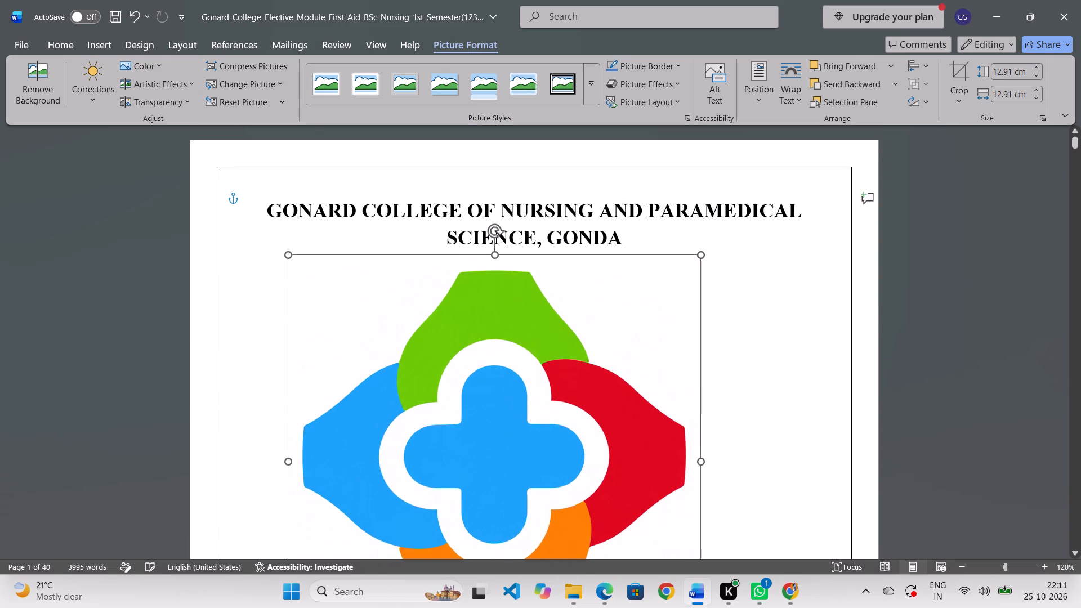
pyautogui.moveTo(571, 388); pyautogui.dragTo(605, 393)
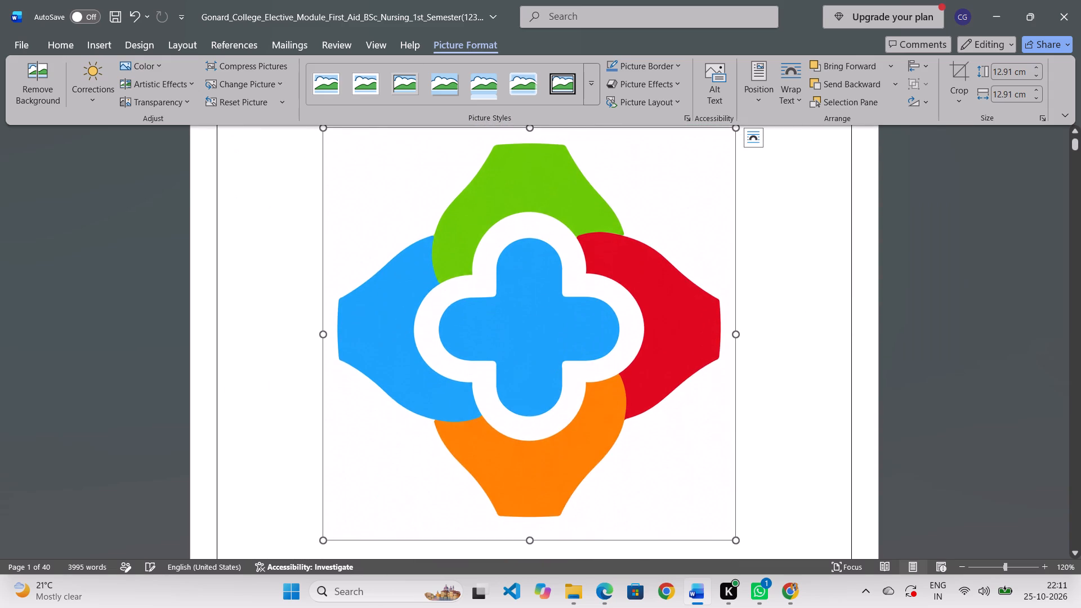
# Fine-tune the emblem to about 12.61 cm high by 12.68 cm wide, keeping it centred between the heading and the course title.
pyautogui.scroll(4, 461, 319)
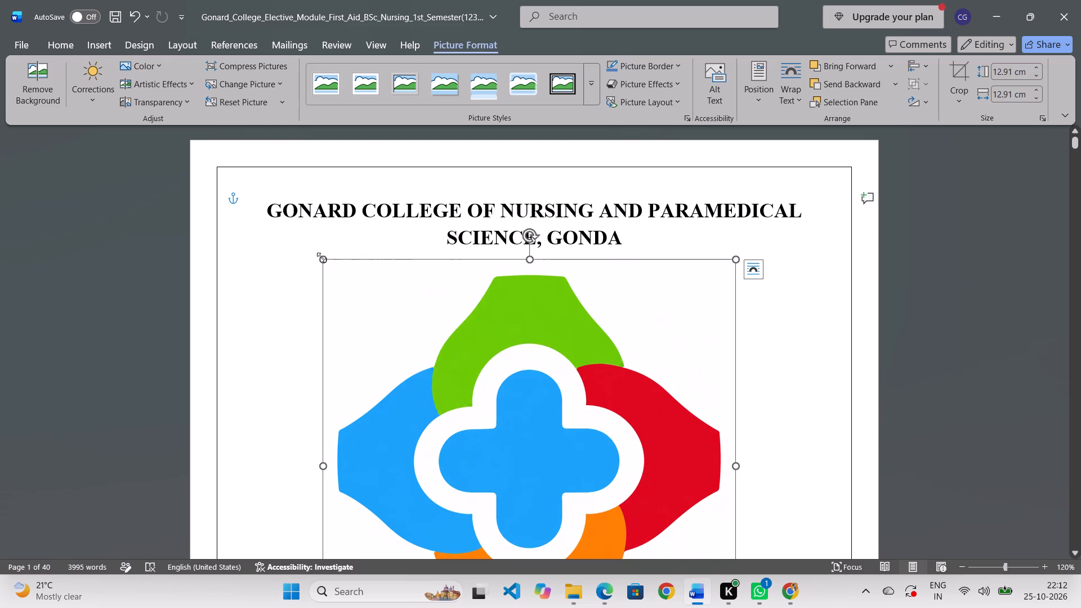
pyautogui.moveTo(321, 257); pyautogui.dragTo(396, 382)
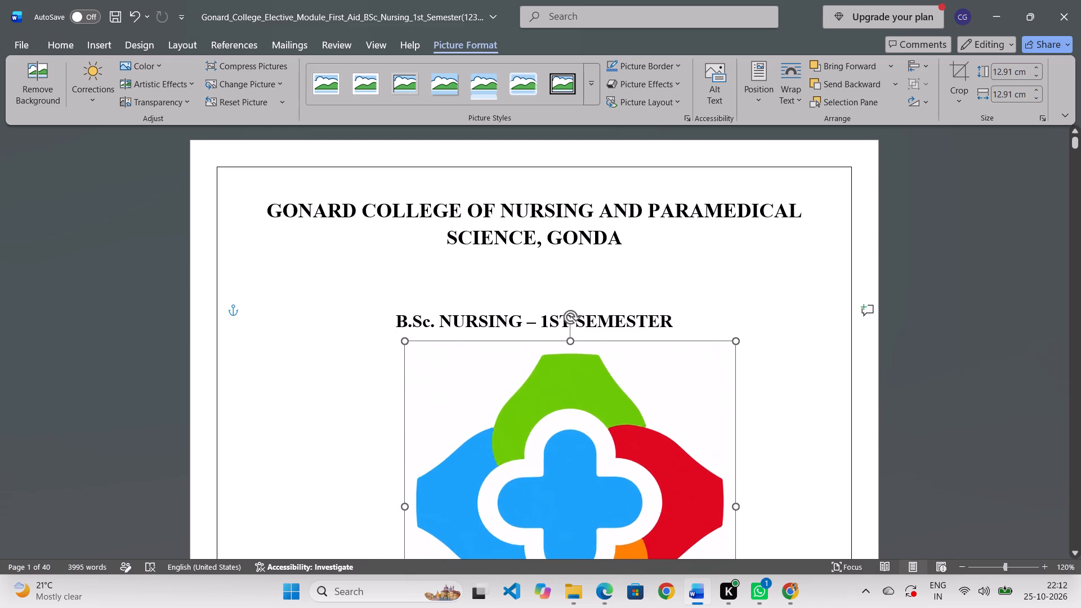
pyautogui.moveTo(396, 382); pyautogui.dragTo(333, 321)
pyautogui.scroll(-3, 553, 476)
pyautogui.scroll(4, 553, 476)
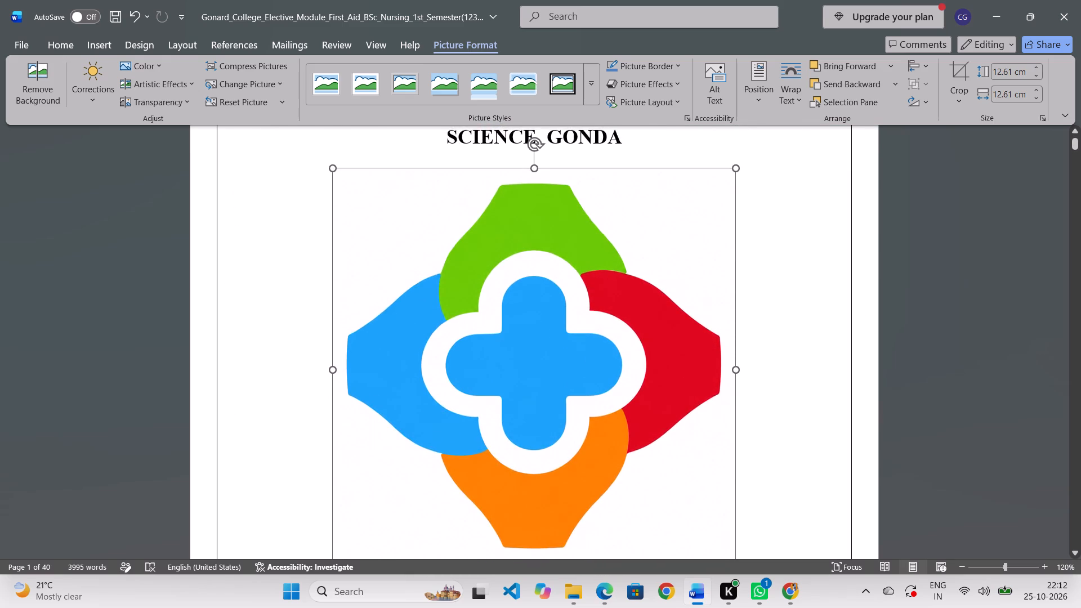
pyautogui.scroll(1, 553, 476)
pyautogui.click(738, 412)
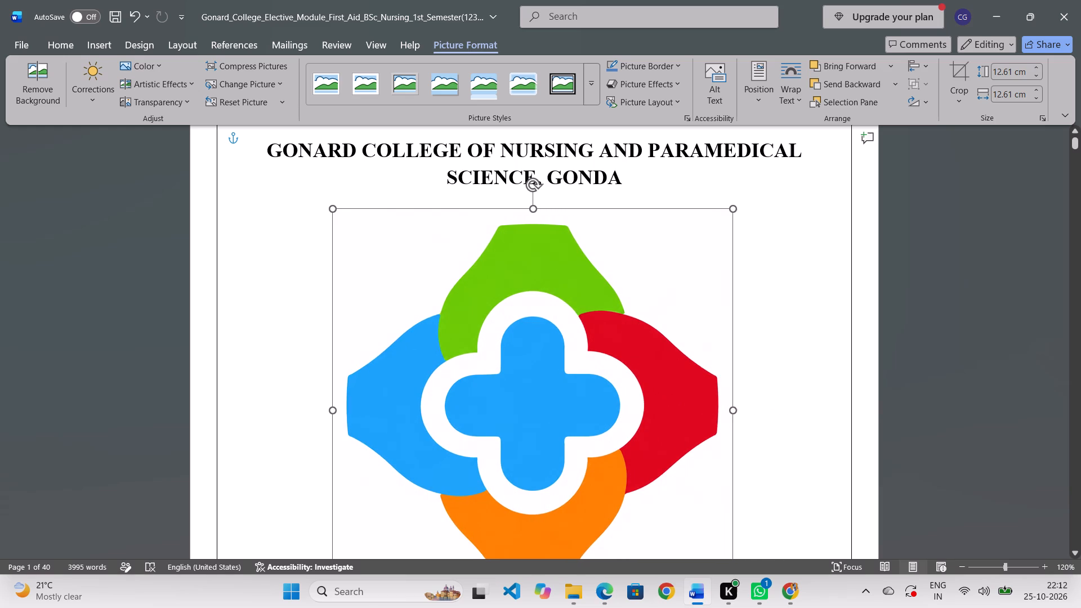
# Examine the cover page layout from the college heading through the emblem to the submission details.
pyautogui.scroll(-4, 574, 412)
pyautogui.scroll(6, 571, 413)
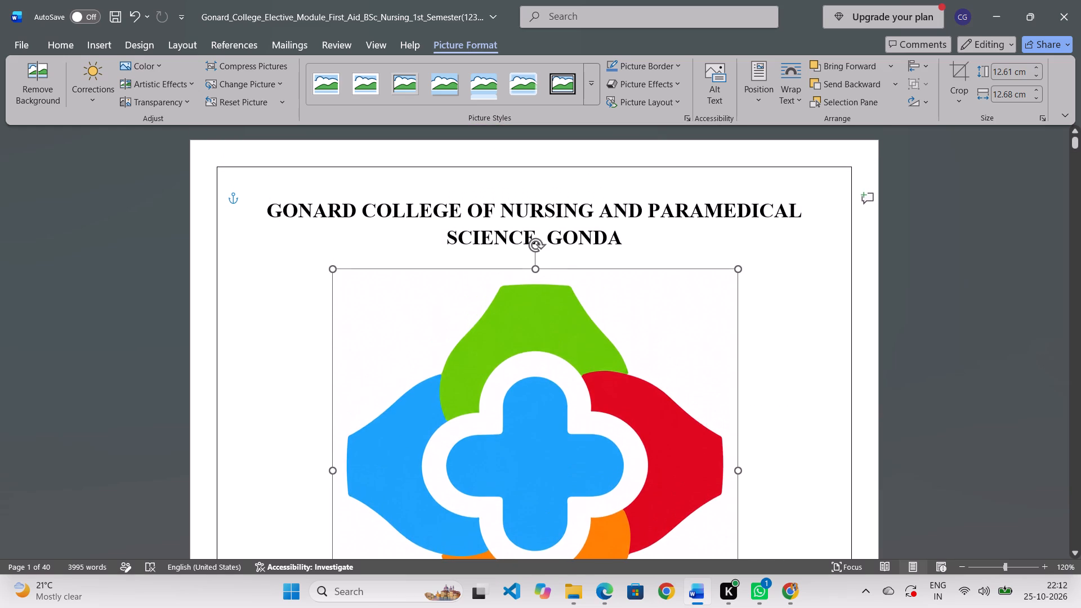
pyautogui.scroll(-4, 571, 413)
pyautogui.scroll(3, 571, 413)
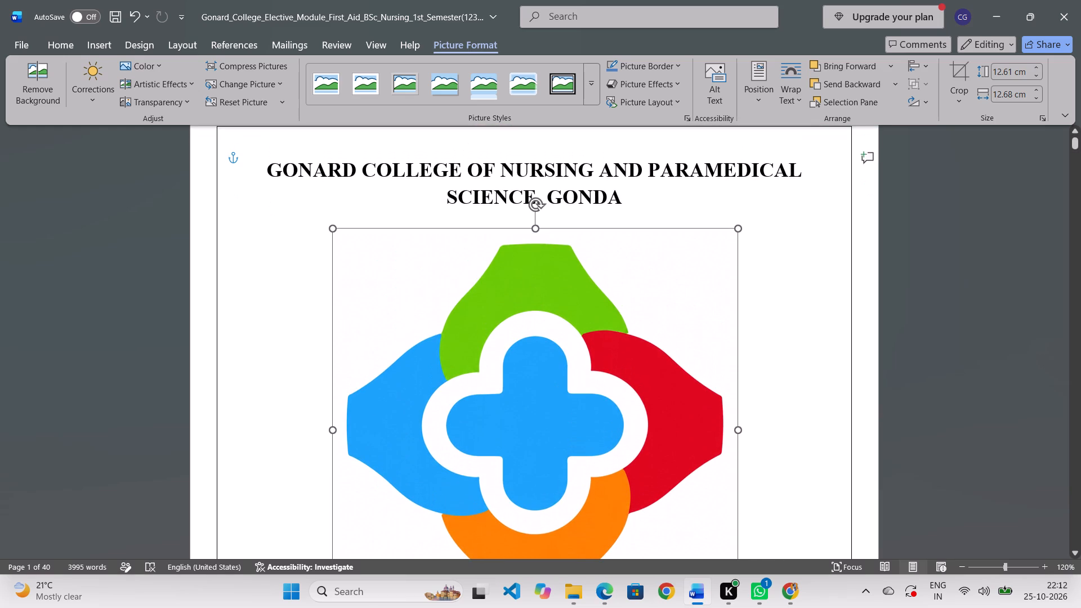
pyautogui.scroll(-5, 571, 413)
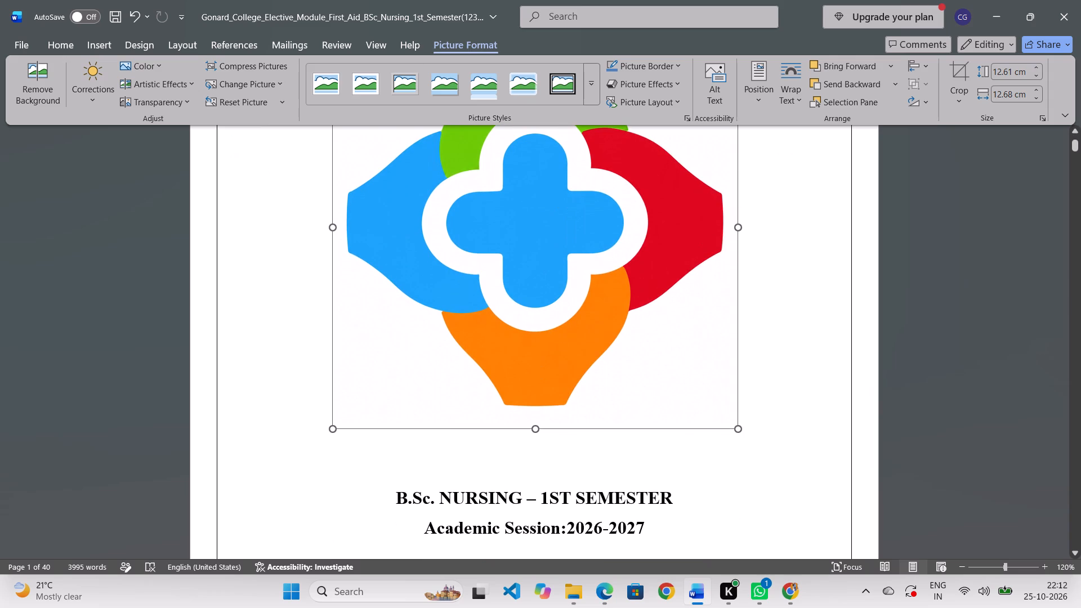
pyautogui.scroll(2, 571, 413)
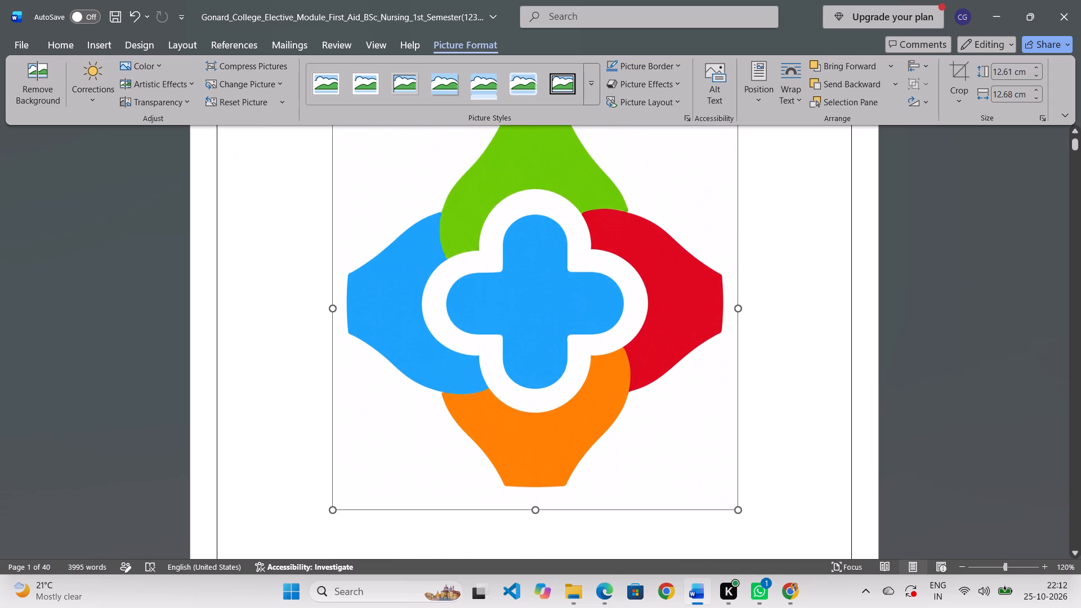
pyautogui.scroll(-1, 571, 413)
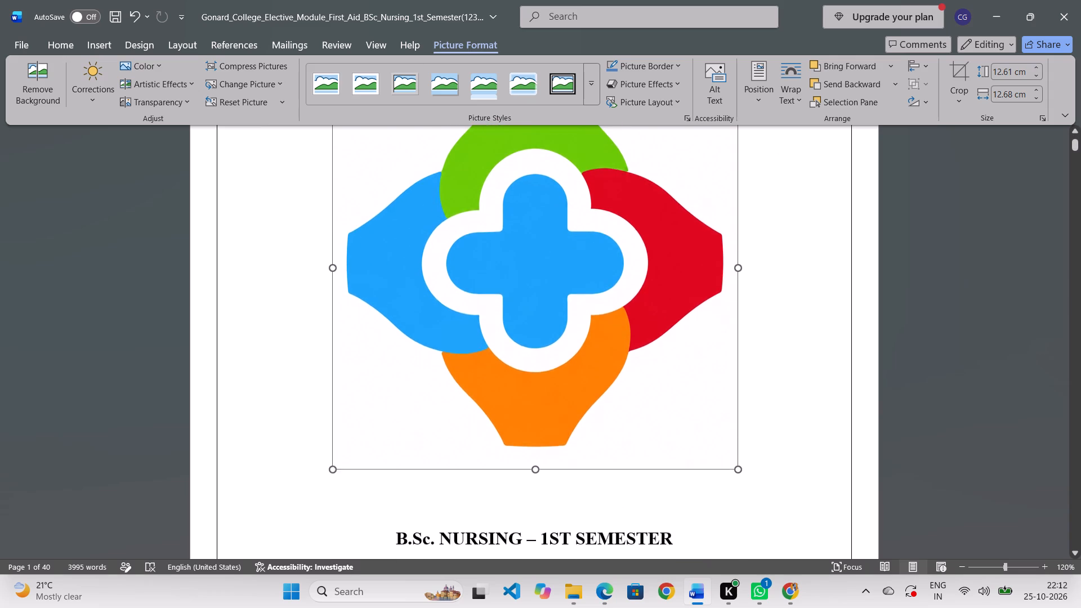
pyautogui.scroll(4, 571, 413)
pyautogui.scroll(-1, 571, 413)
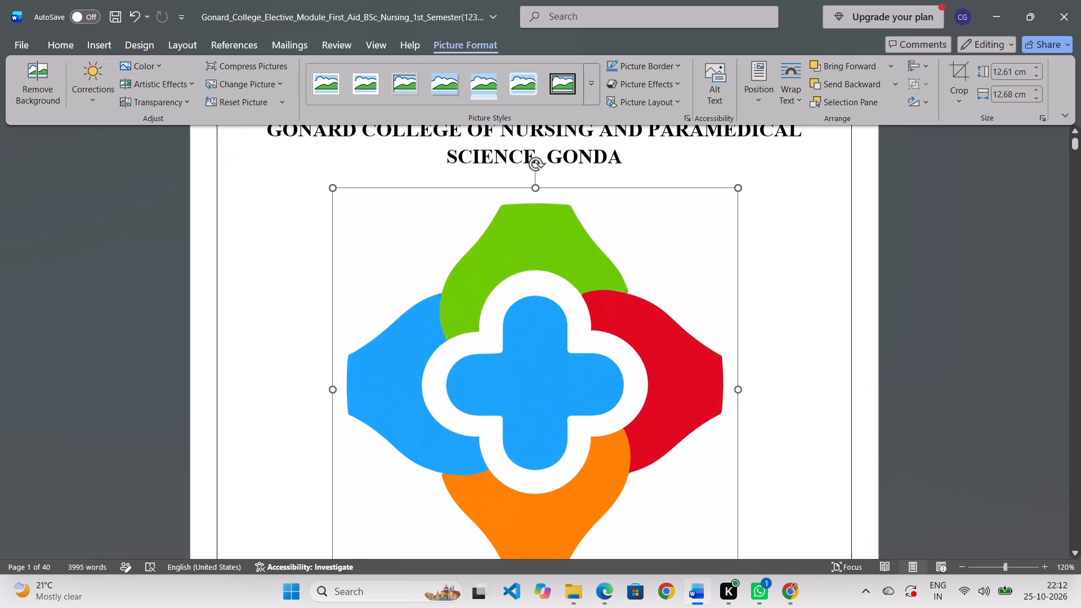
pyautogui.scroll(-2, 571, 413)
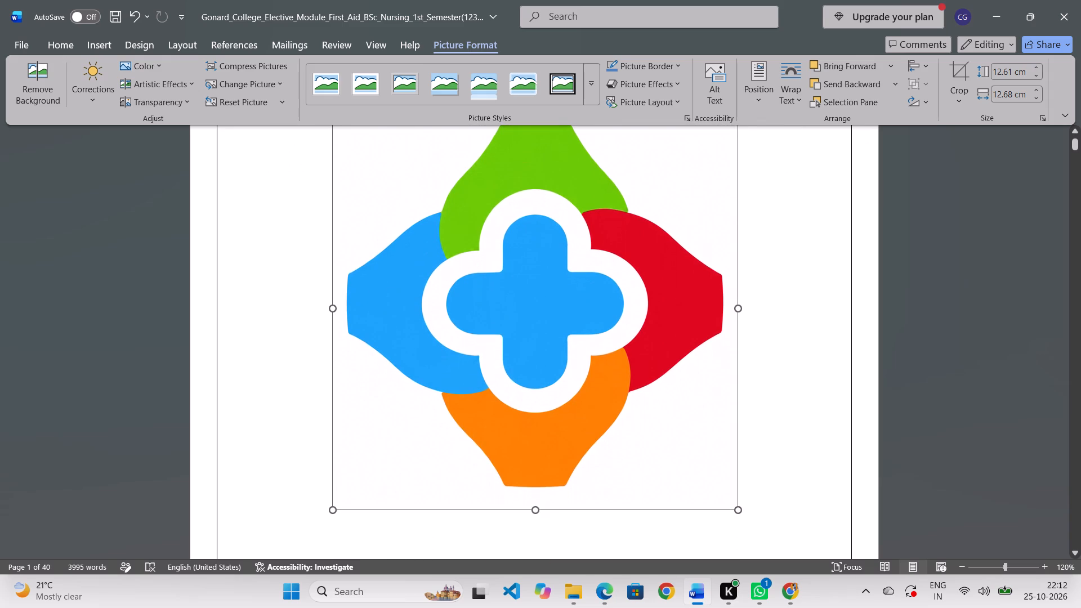
pyautogui.scroll(1, 529, 413)
pyautogui.scroll(-3, 529, 413)
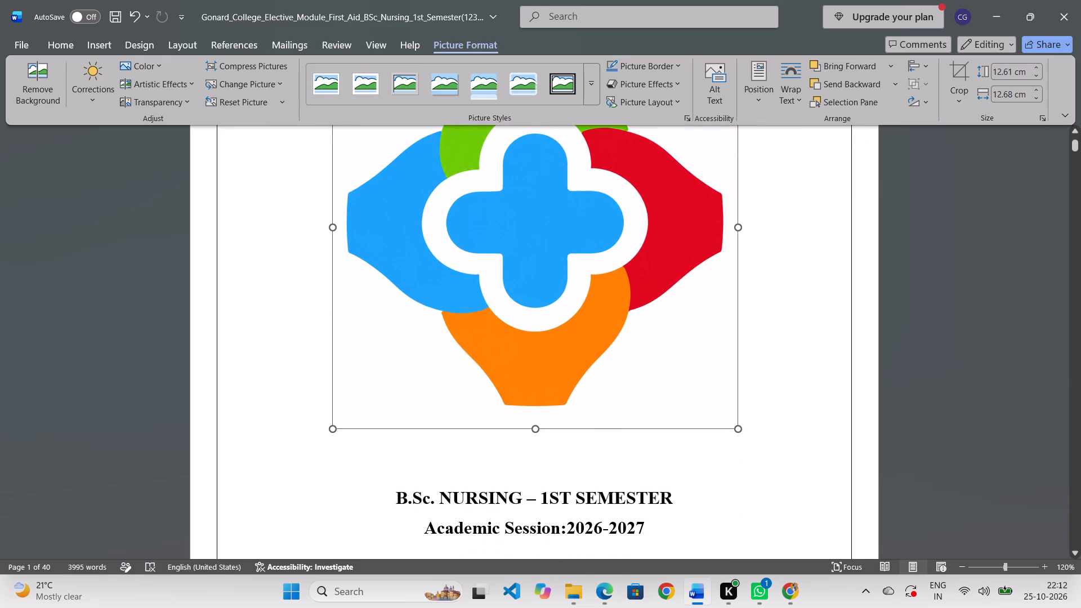
pyautogui.scroll(1, 596, 409)
pyautogui.scroll(-1, 596, 409)
pyautogui.scroll(2, 596, 409)
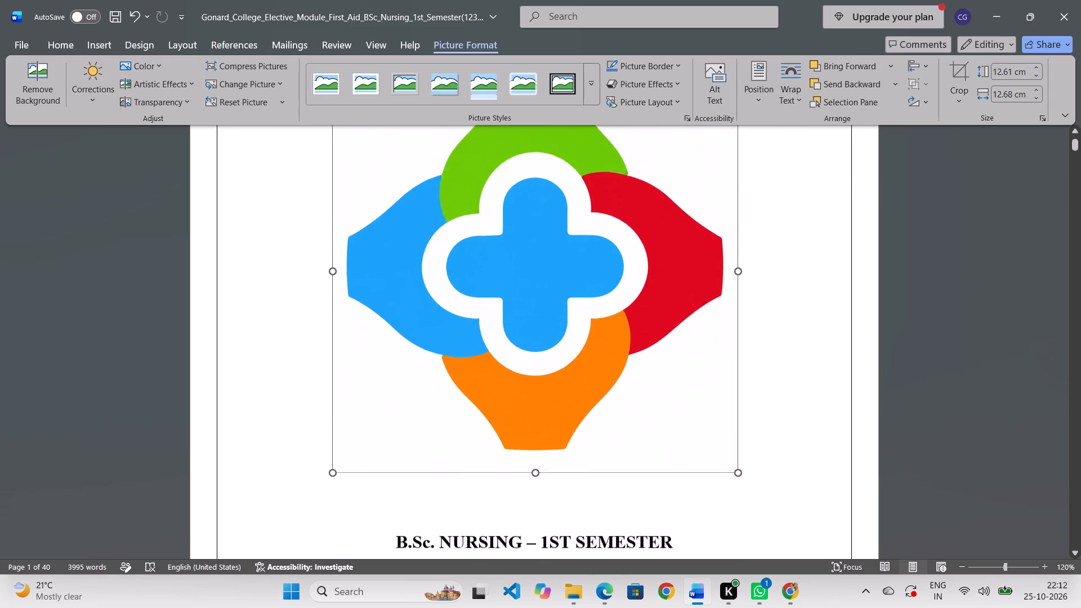
pyautogui.scroll(8, 596, 409)
pyautogui.scroll(-4, 596, 409)
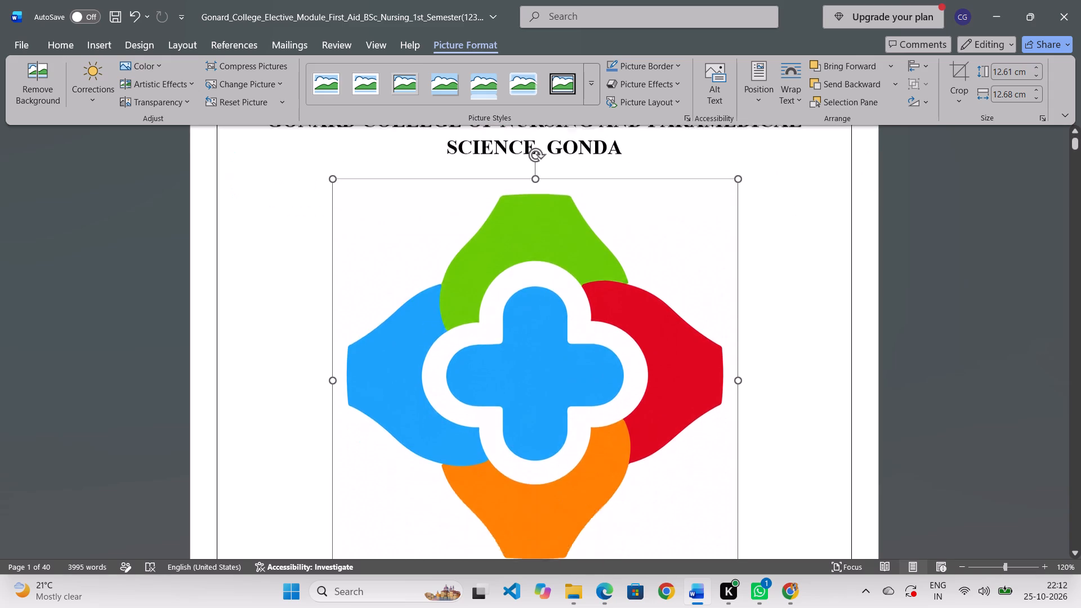
pyautogui.scroll(-1, 596, 409)
pyautogui.click(788, 400)
pyautogui.scroll(5, 787, 400)
pyautogui.scroll(-3, 787, 400)
pyautogui.scroll(1, 787, 400)
pyautogui.scroll(-3, 787, 400)
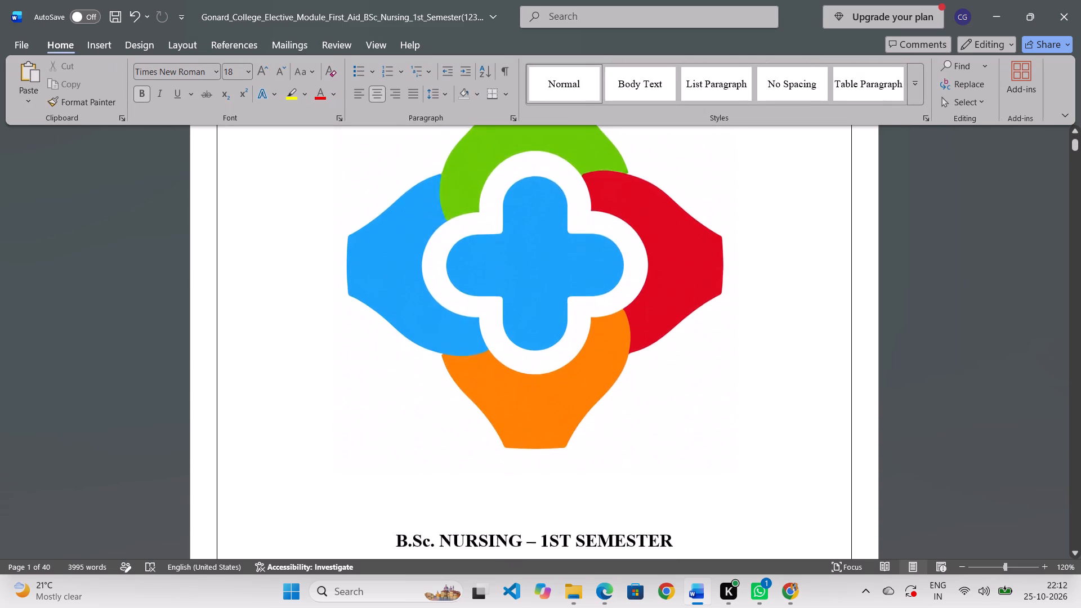
pyautogui.scroll(-11, 787, 400)
pyautogui.scroll(4, 787, 400)
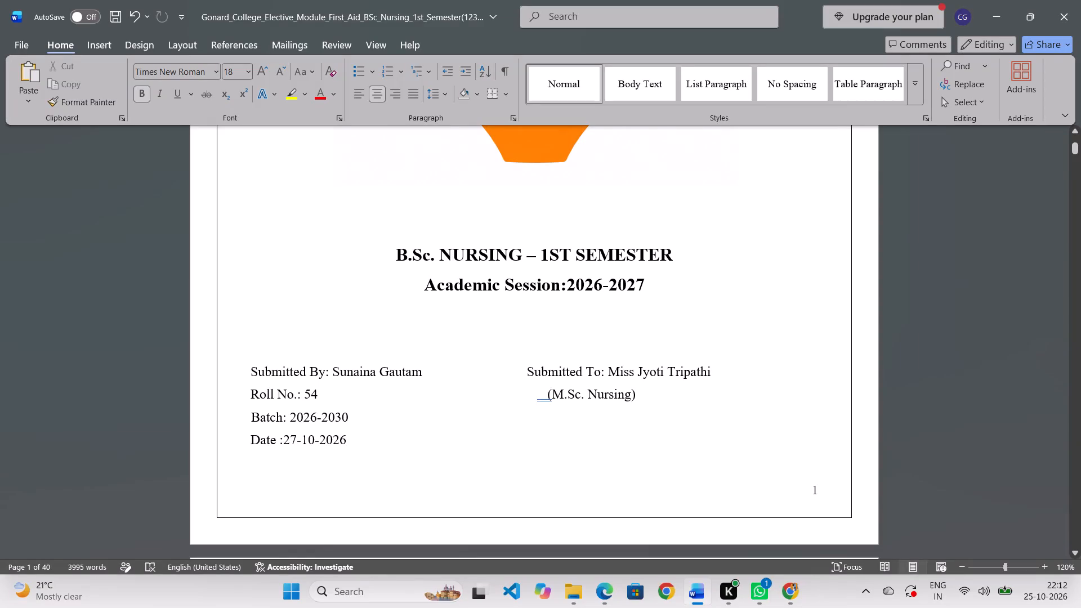
# Shift the "Submitted To" text slightly right by adding two spaces before it.
pyautogui.click(522, 372)
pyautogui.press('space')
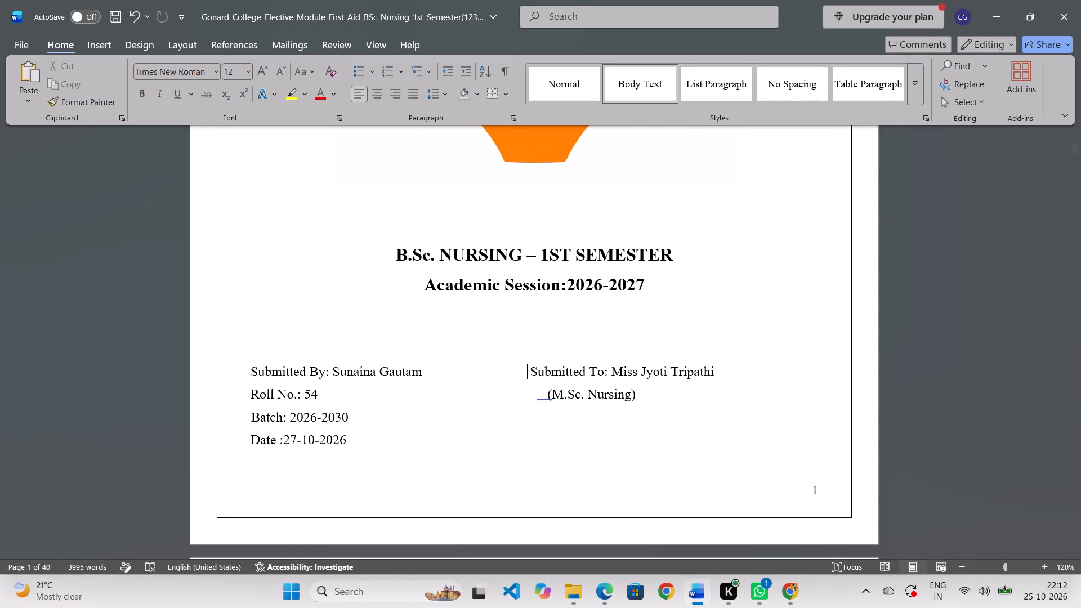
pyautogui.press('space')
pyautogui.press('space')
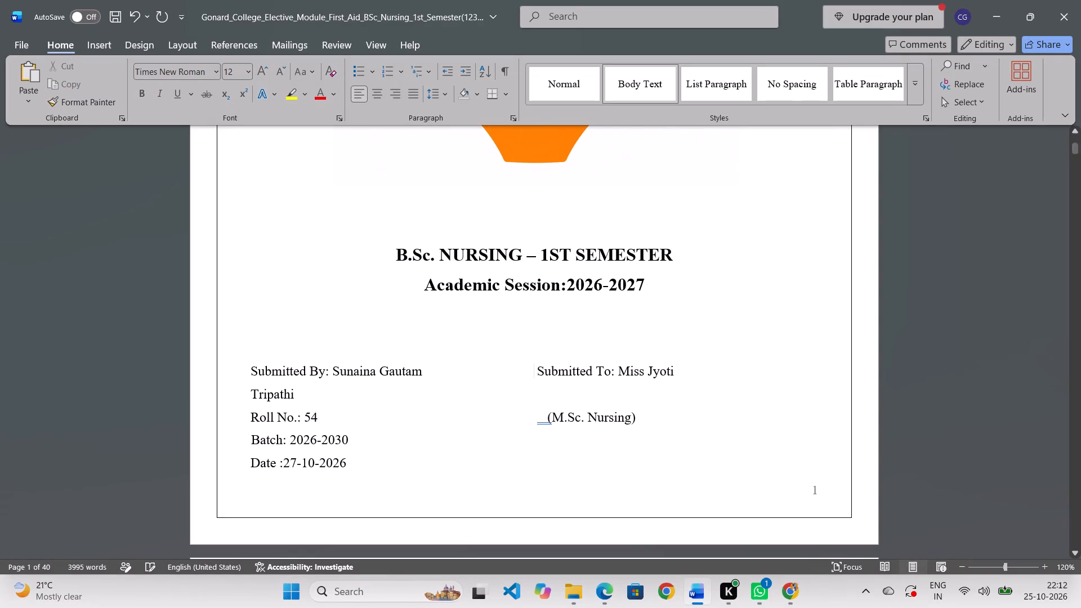
pyautogui.press('BackSpace')
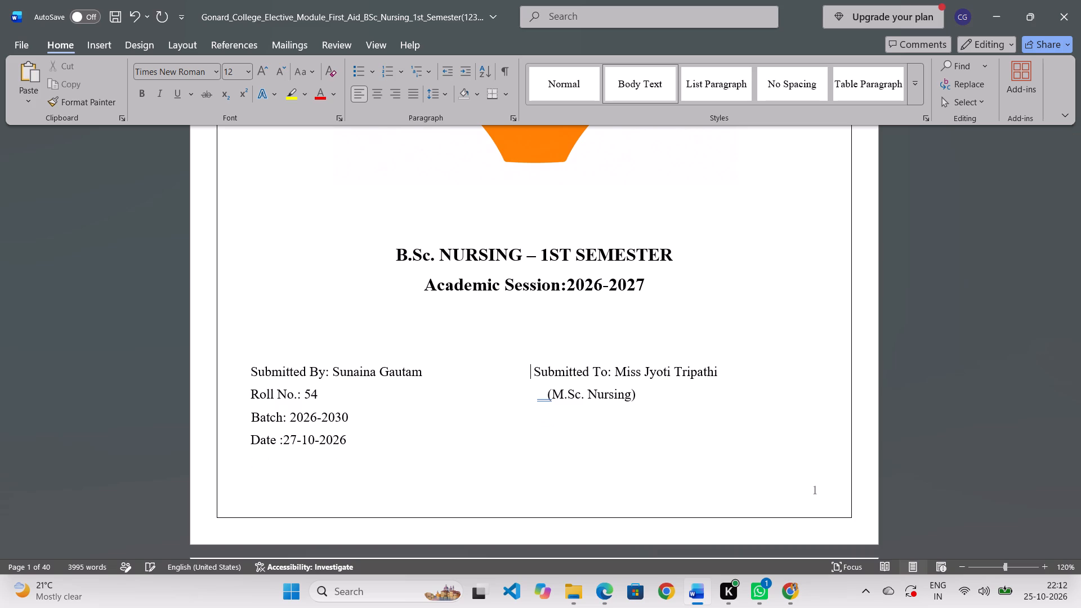
# Shift "(M.Sc. Nursing)" further right under the "Submitted To" line by adding five spaces before it.
pyautogui.click(547, 397)
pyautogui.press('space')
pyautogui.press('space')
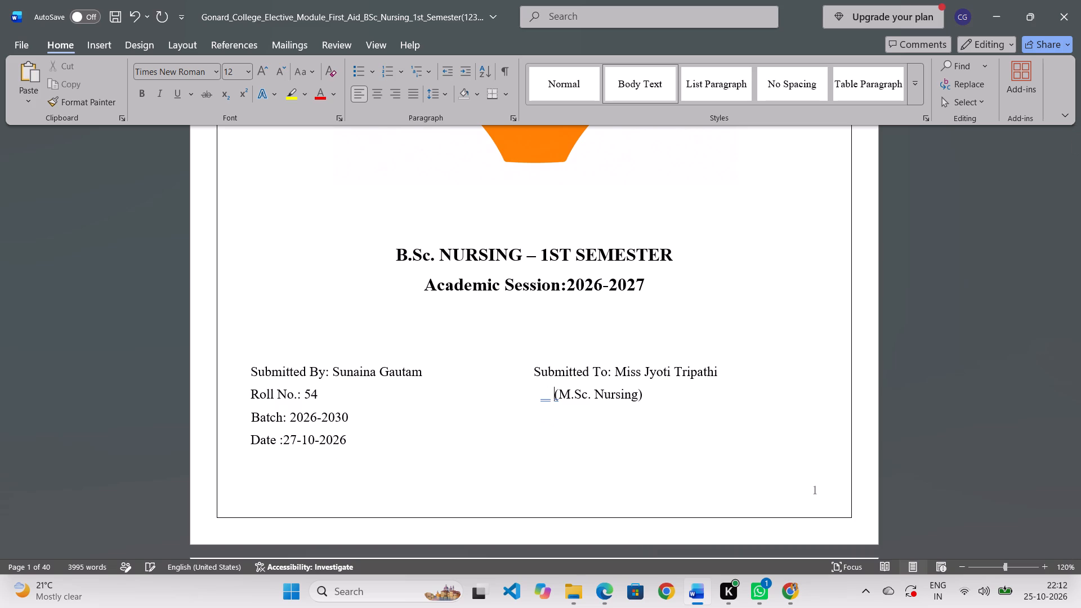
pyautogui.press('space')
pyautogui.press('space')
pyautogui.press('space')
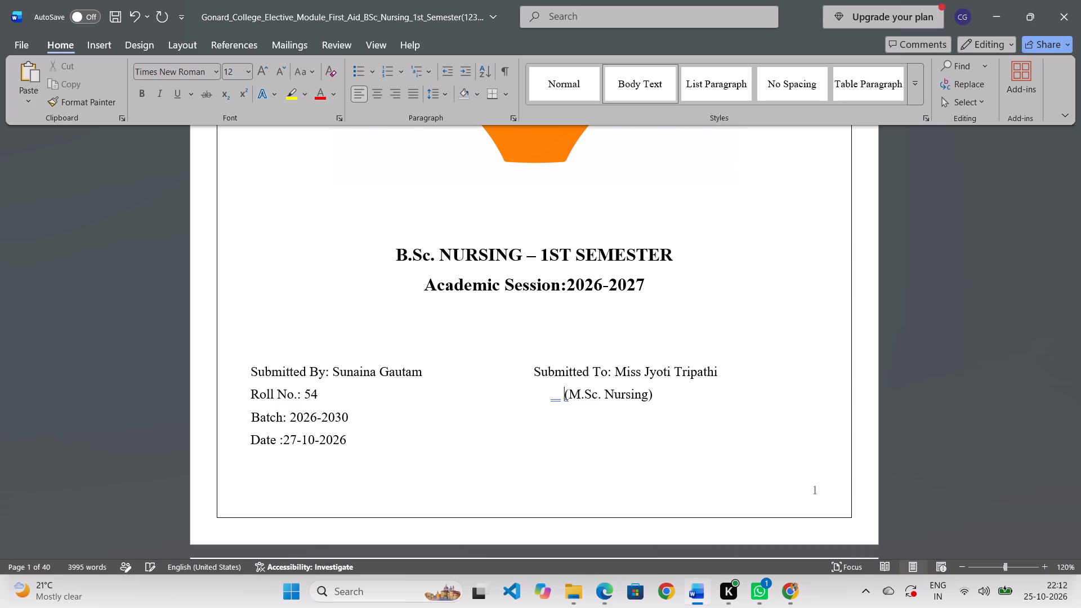
# Nudge "(M.Sc. Nursing)" further right under the "Submitted To" line by a net one extra space.
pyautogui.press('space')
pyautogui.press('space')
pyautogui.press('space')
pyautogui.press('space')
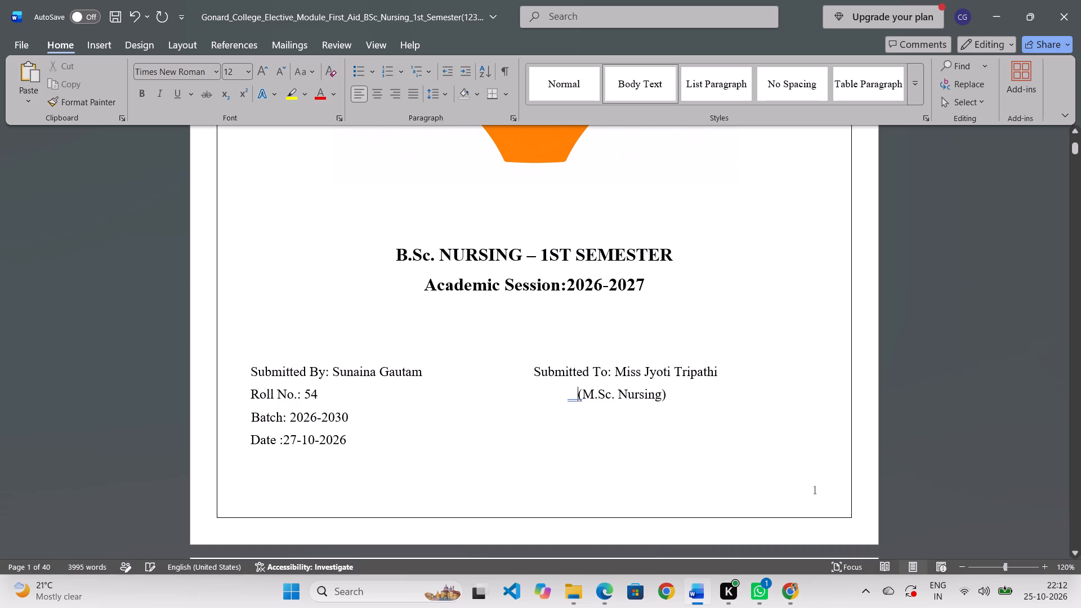
pyautogui.press('BackSpace')
pyautogui.press('BackSpace')
pyautogui.press('BackSpace')
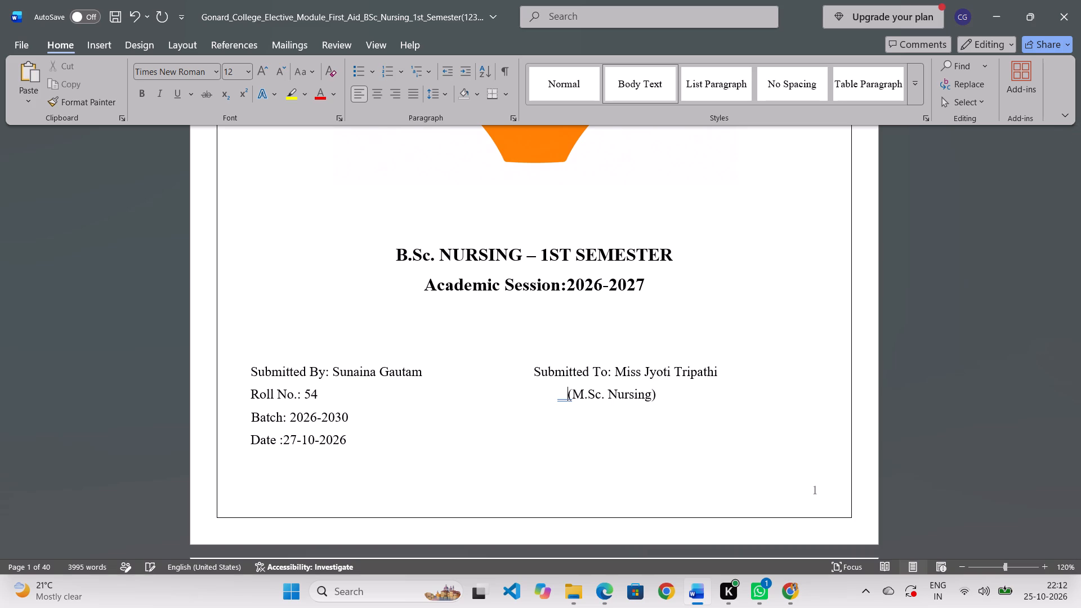
# Compare the cover page emblem with the college logo in the header and footer of the Gonard College website in Chrome.
pyautogui.scroll(8, 542, 439)
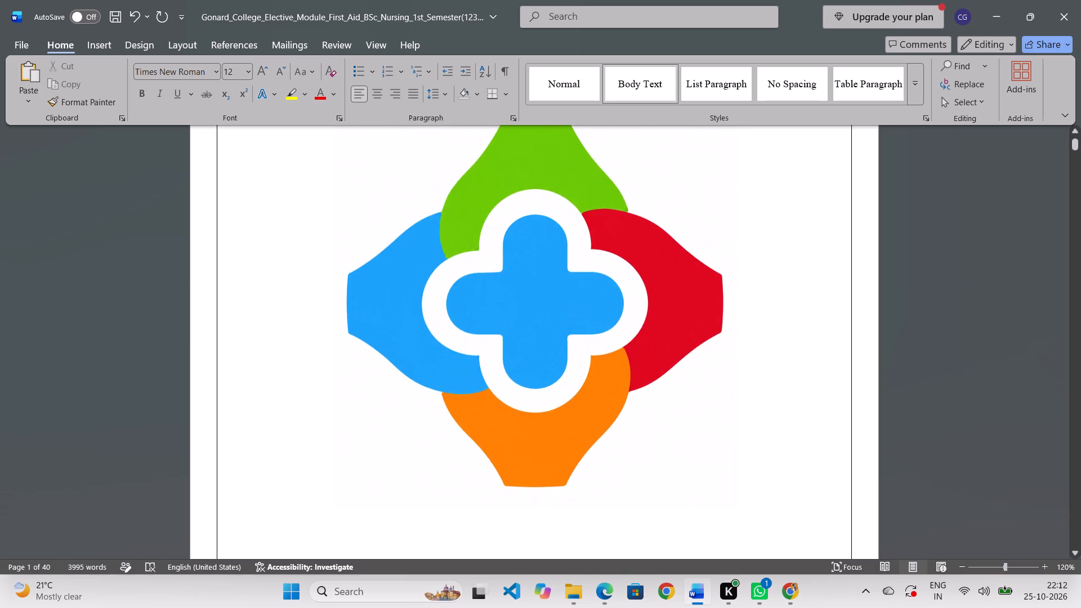
pyautogui.scroll(6, 550, 408)
pyautogui.scroll(-5, 550, 408)
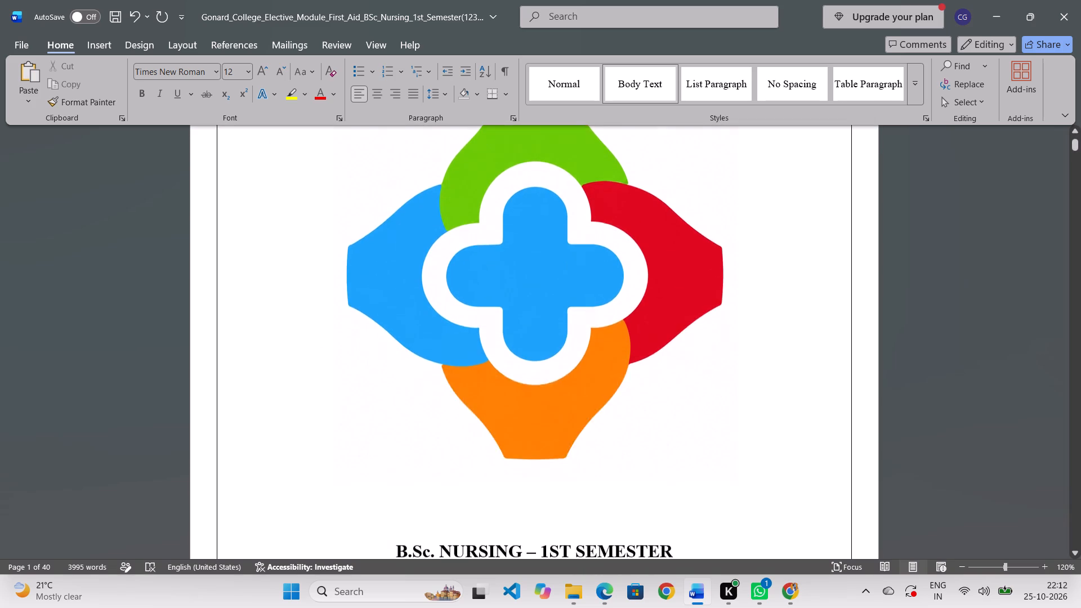
pyautogui.scroll(5, 550, 408)
pyautogui.scroll(-3, 550, 408)
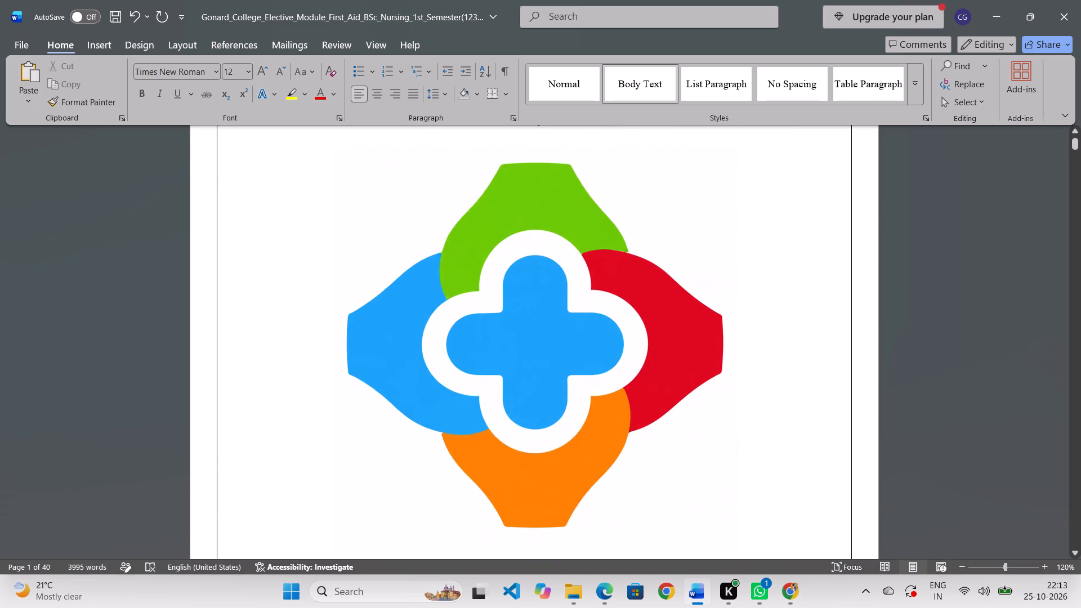
pyautogui.scroll(-5, 550, 408)
pyautogui.click(780, 590)
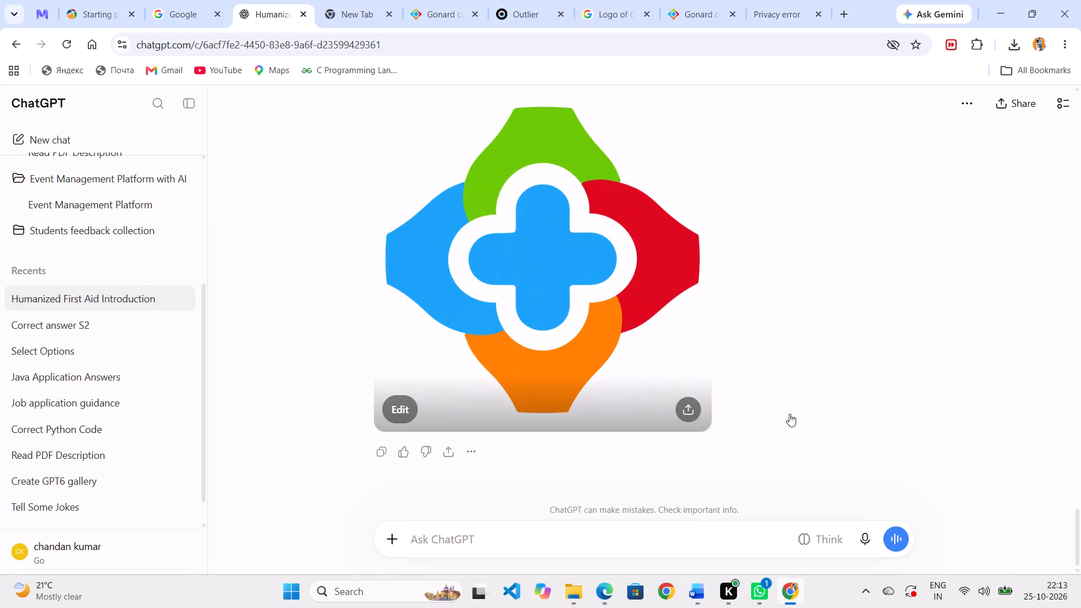
pyautogui.click(704, 12)
pyautogui.scroll(4, 498, 248)
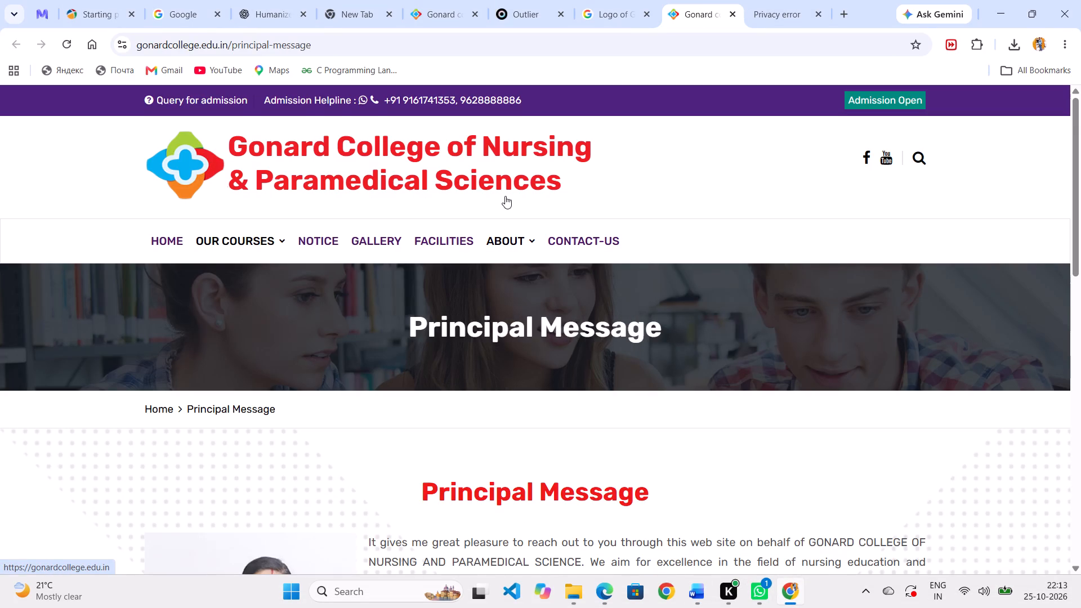
pyautogui.scroll(-8, 498, 216)
pyautogui.scroll(-12, 474, 298)
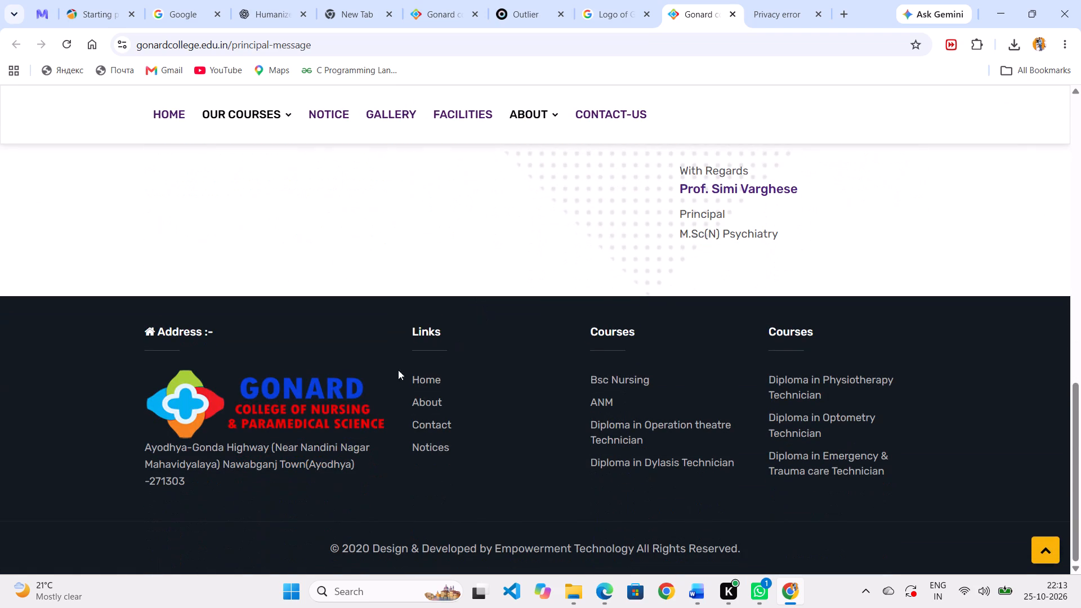
pyautogui.click(314, 412)
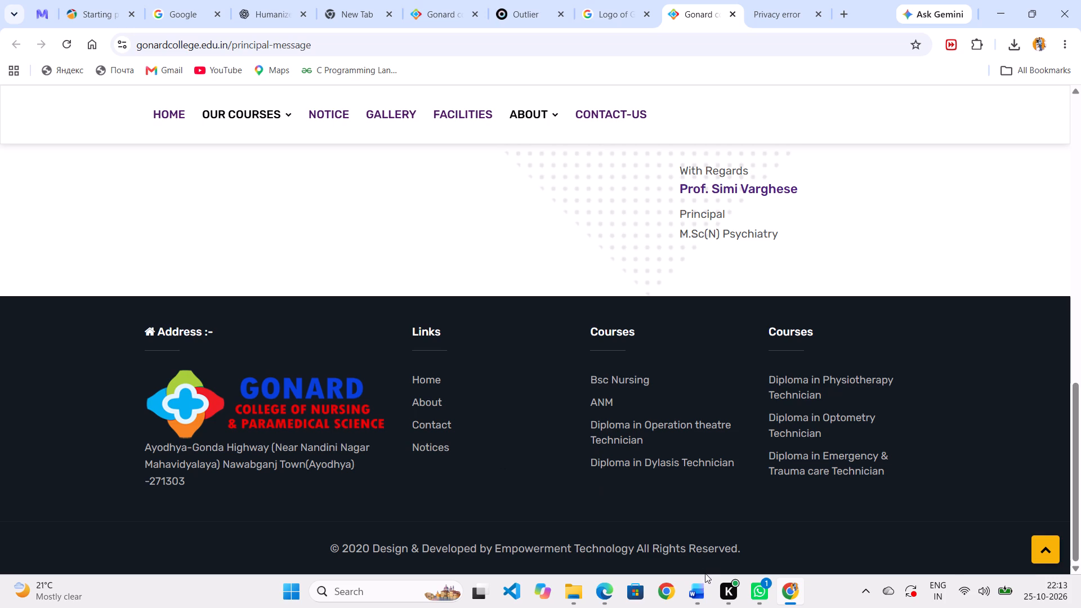
# Switch back to Word and examine the cover page and the page that follows it for spacing problems.
pyautogui.click(687, 594)
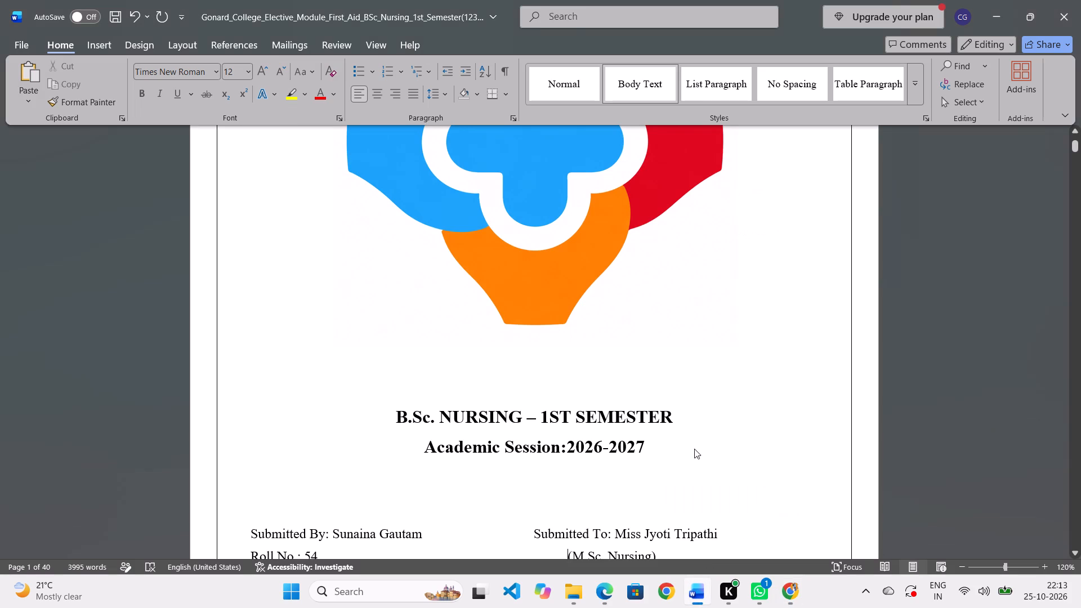
pyautogui.scroll(9, 655, 421)
pyautogui.scroll(-1, 654, 417)
pyautogui.scroll(7, 654, 417)
pyautogui.scroll(-9, 654, 417)
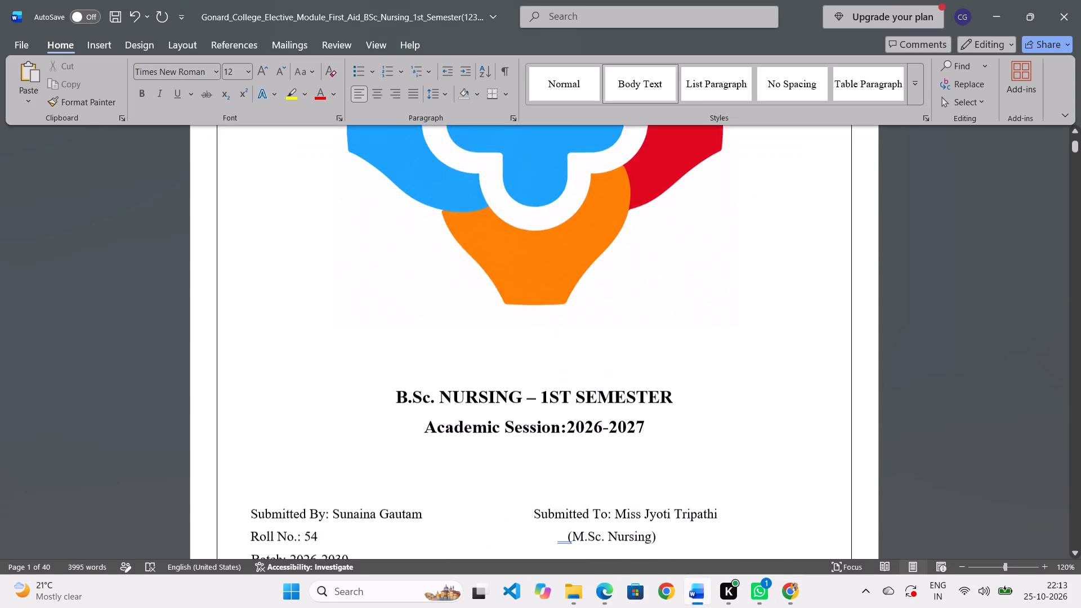
pyautogui.scroll(-19, 654, 417)
pyautogui.scroll(6, 652, 417)
pyautogui.scroll(-9, 652, 417)
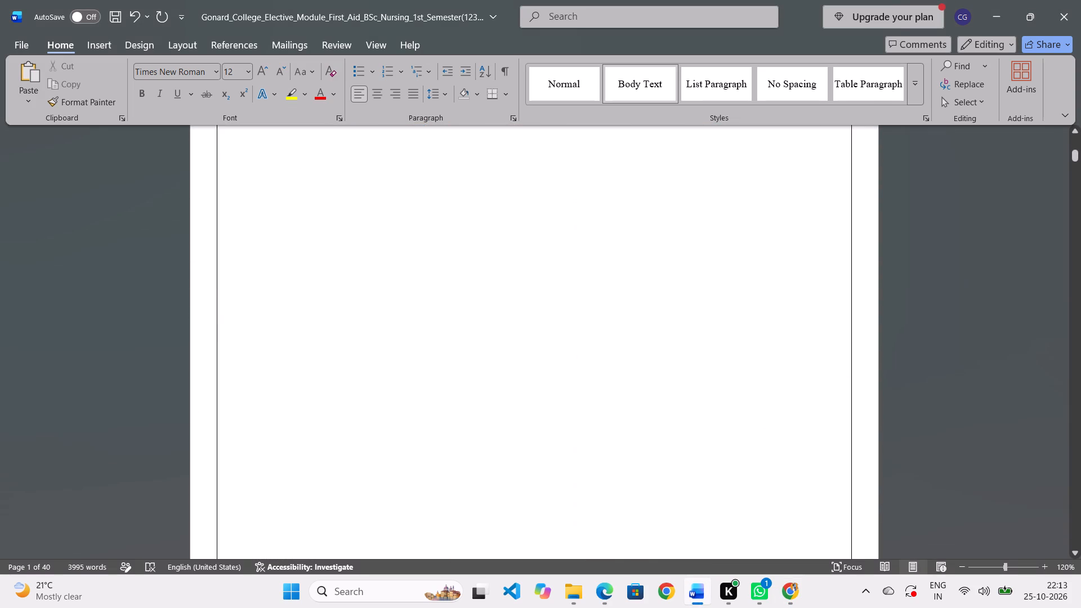
pyautogui.scroll(-13, 652, 417)
pyautogui.scroll(20, 652, 417)
pyautogui.scroll(4, 652, 417)
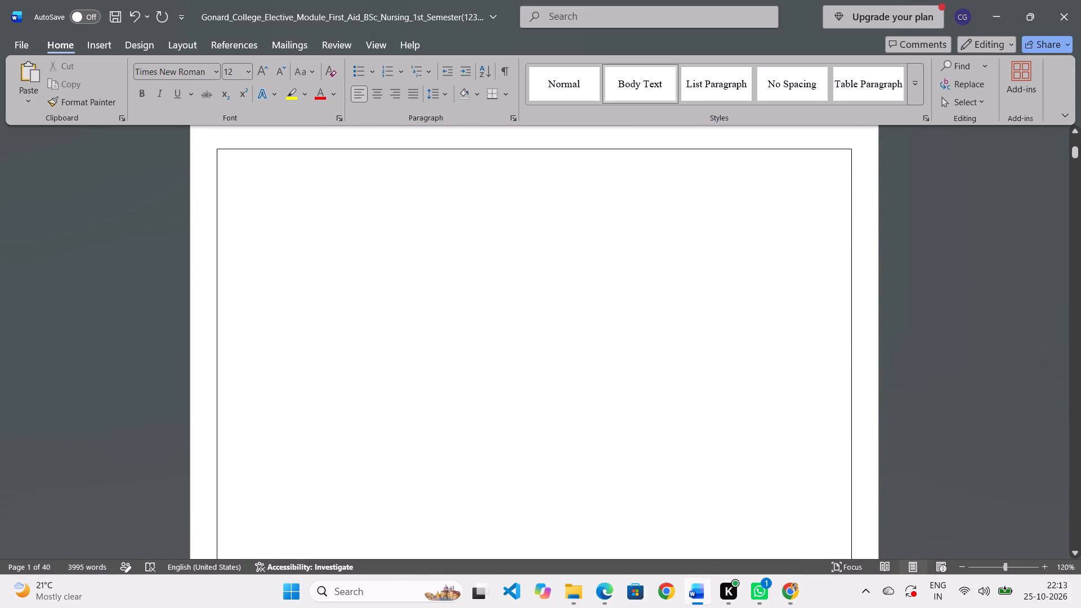
# Remove the empty line between the emblem and the "B.Sc. NURSING – 1ST SEMESTER" title on the cover page.
pyautogui.scroll(12, 651, 416)
pyautogui.click(440, 372)
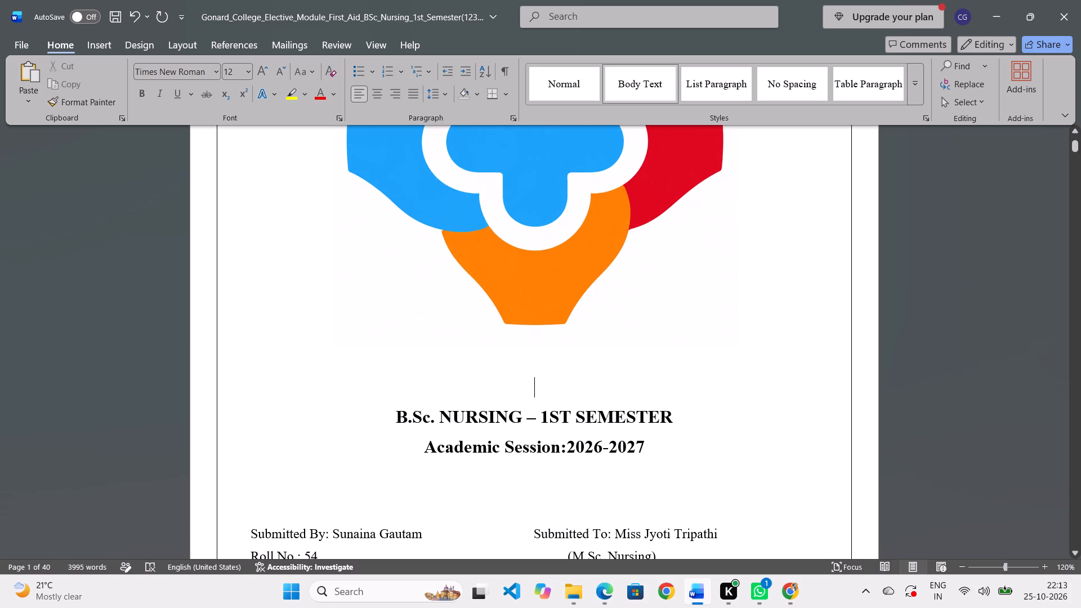
pyautogui.press('BackSpace')
pyautogui.press('BackSpace')
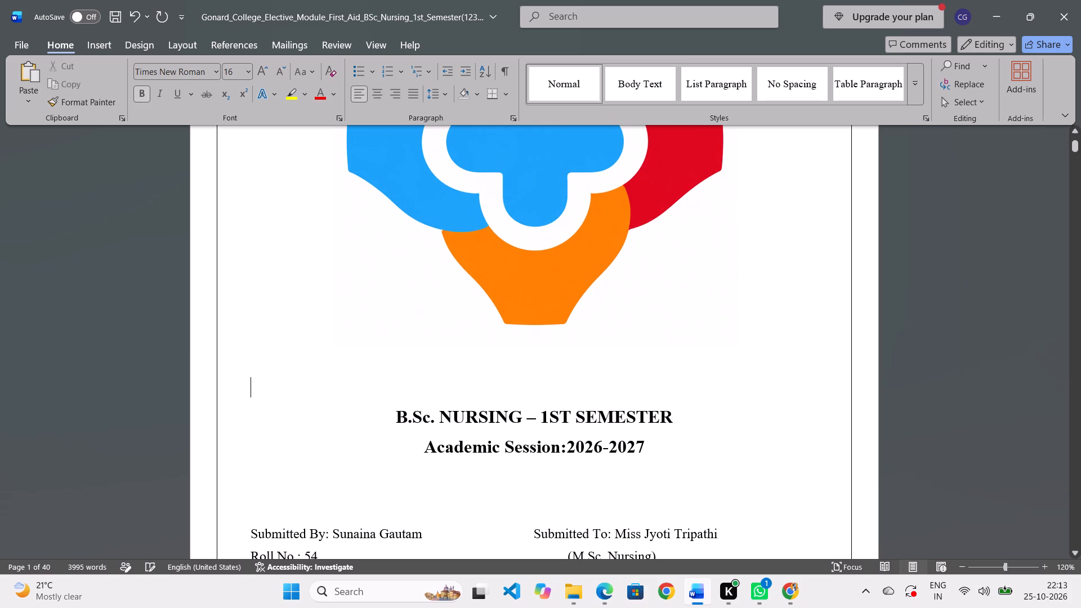
pyautogui.press('BackSpace')
# Review the cover page layout from the college heading down to the submission details and page number.
pyautogui.scroll(1, 446, 372)
pyautogui.scroll(-13, 448, 373)
pyautogui.scroll(9, 450, 373)
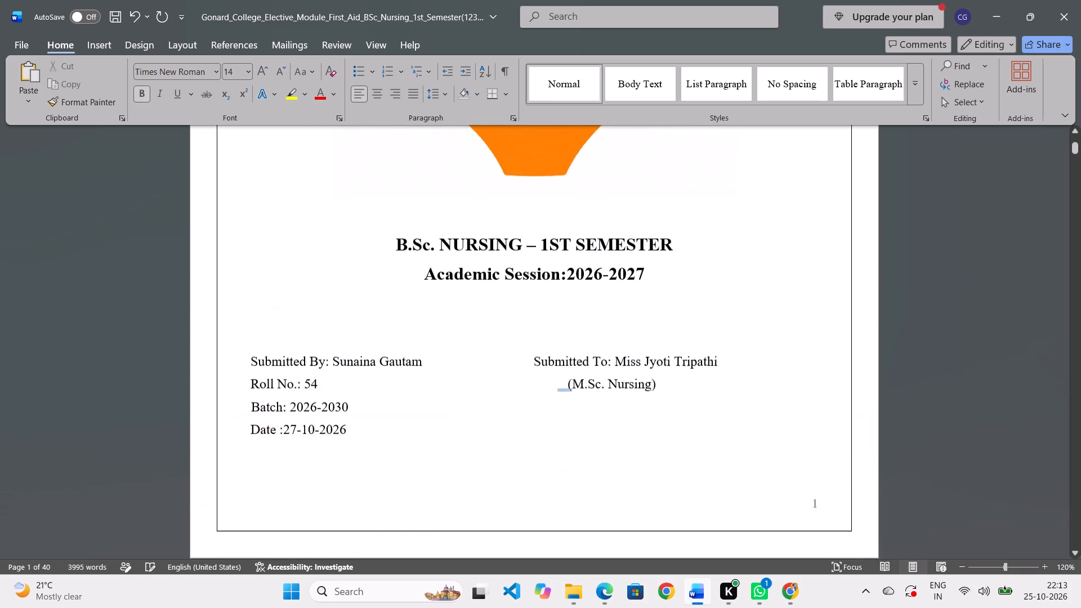
pyautogui.scroll(14, 450, 373)
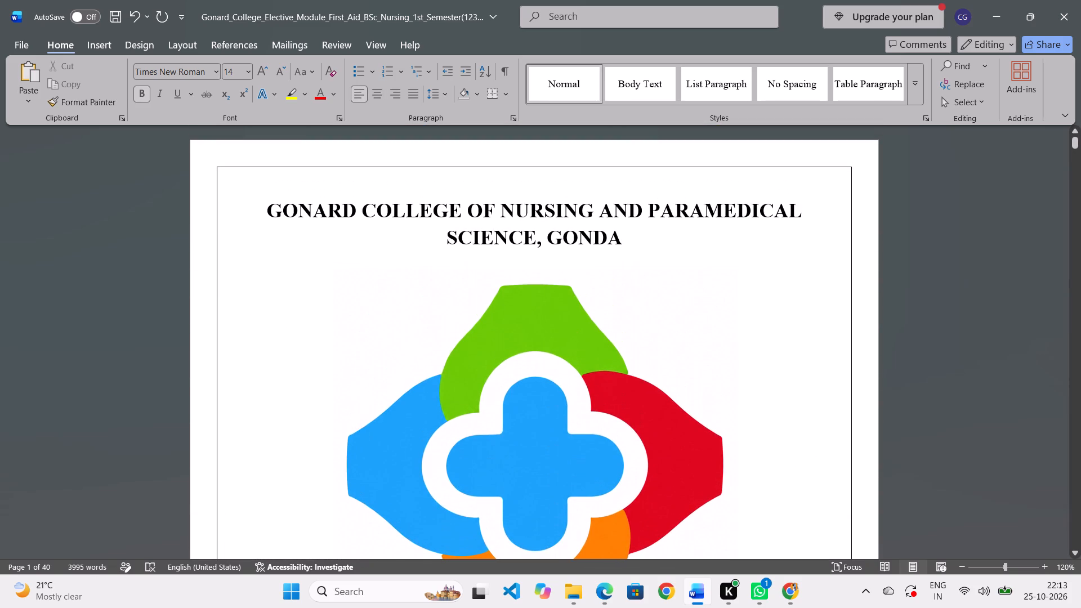
pyautogui.scroll(-2, 480, 360)
pyautogui.scroll(6, 480, 360)
pyautogui.scroll(-10, 480, 360)
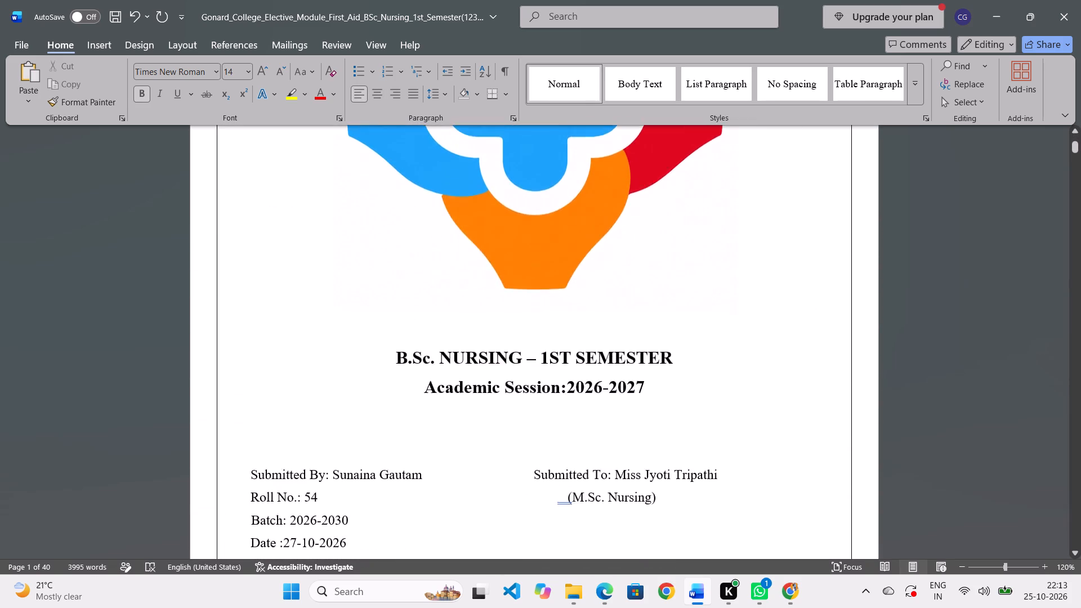
# Format the two-line college heading at the top of the cover page in Arial Black, size 16.
pyautogui.scroll(9, 480, 363)
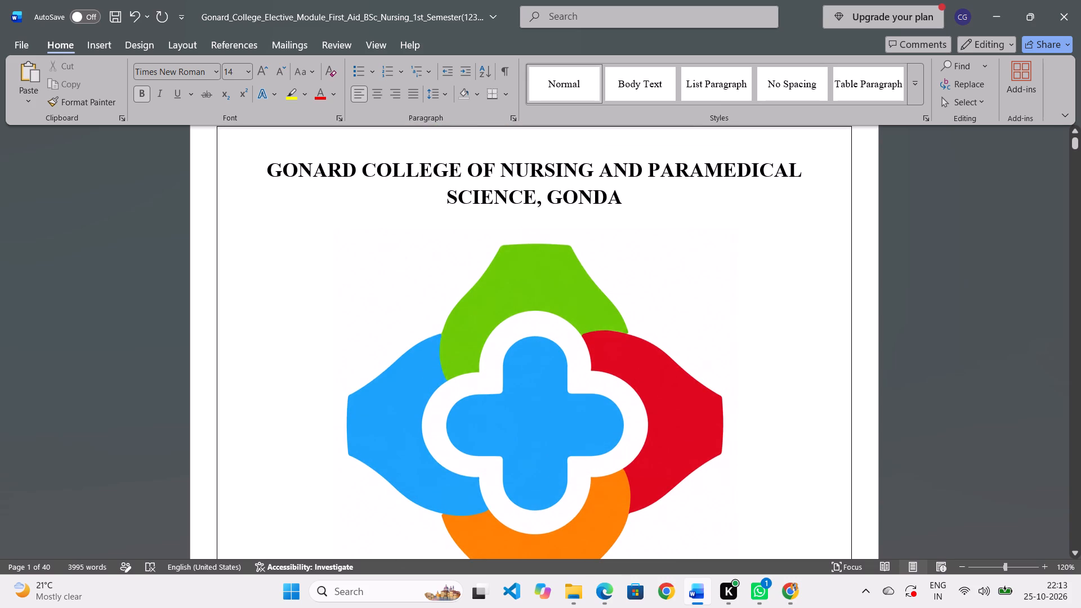
pyautogui.moveTo(271, 168); pyautogui.dragTo(410, 189)
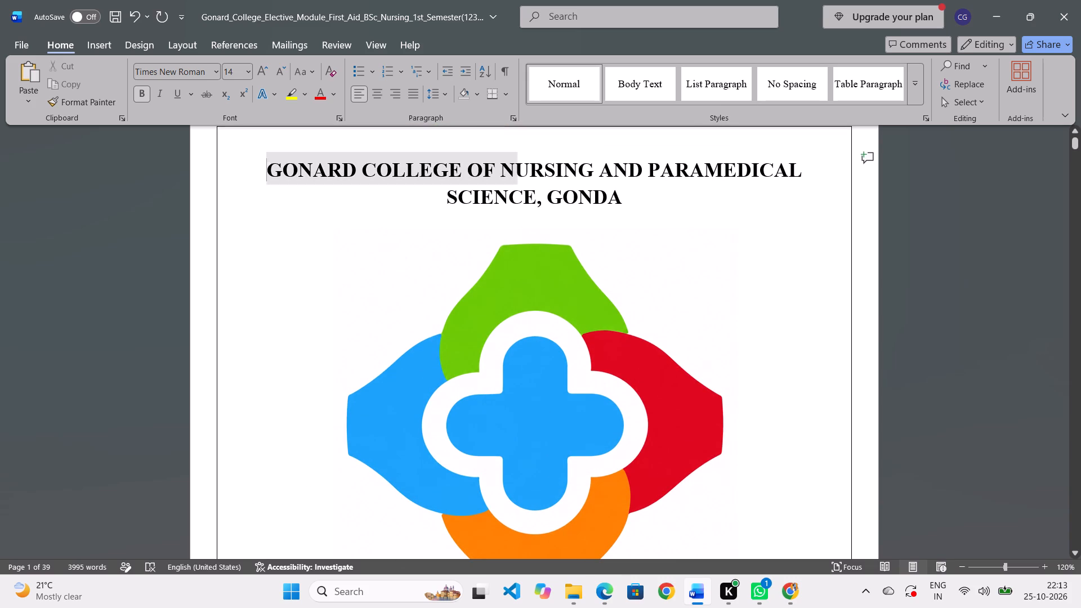
pyautogui.moveTo(410, 189); pyautogui.dragTo(600, 200)
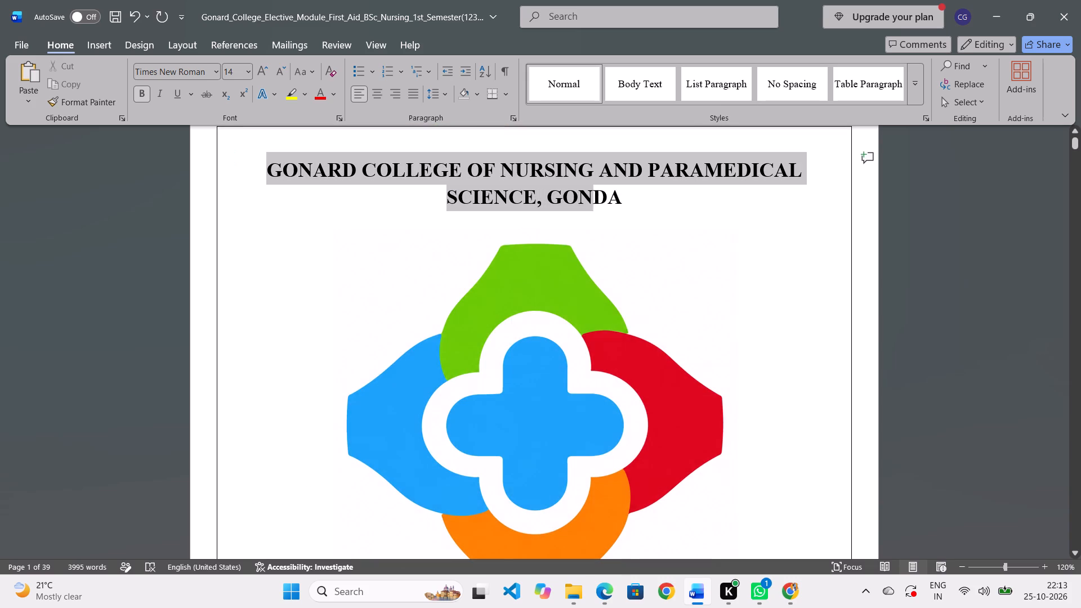
pyautogui.moveTo(600, 200); pyautogui.dragTo(617, 198)
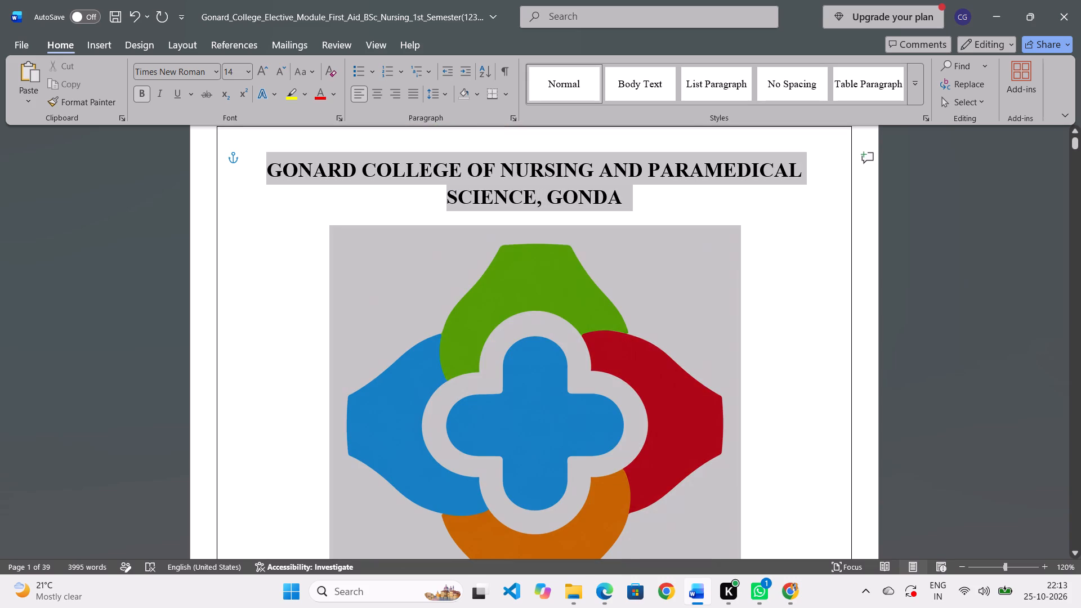
pyautogui.moveTo(617, 198); pyautogui.dragTo(613, 198)
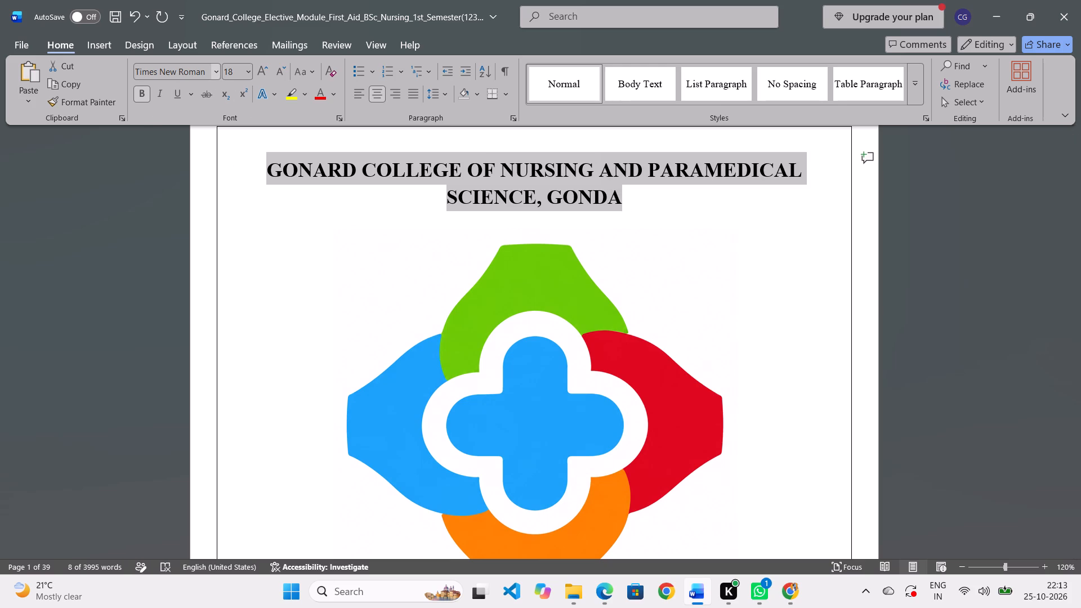
pyautogui.click(217, 74)
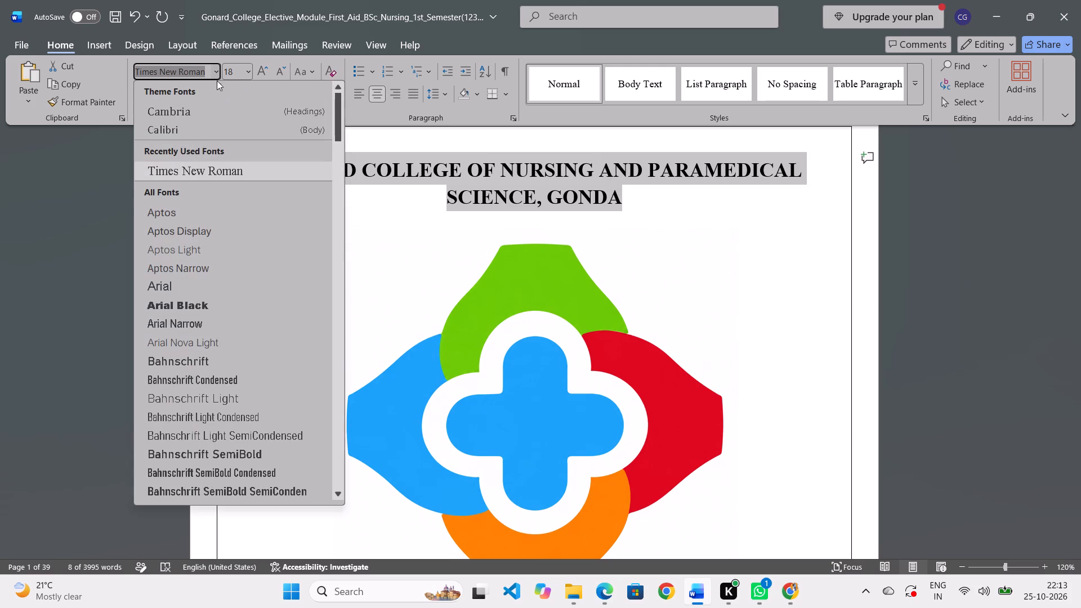
pyautogui.click(174, 303)
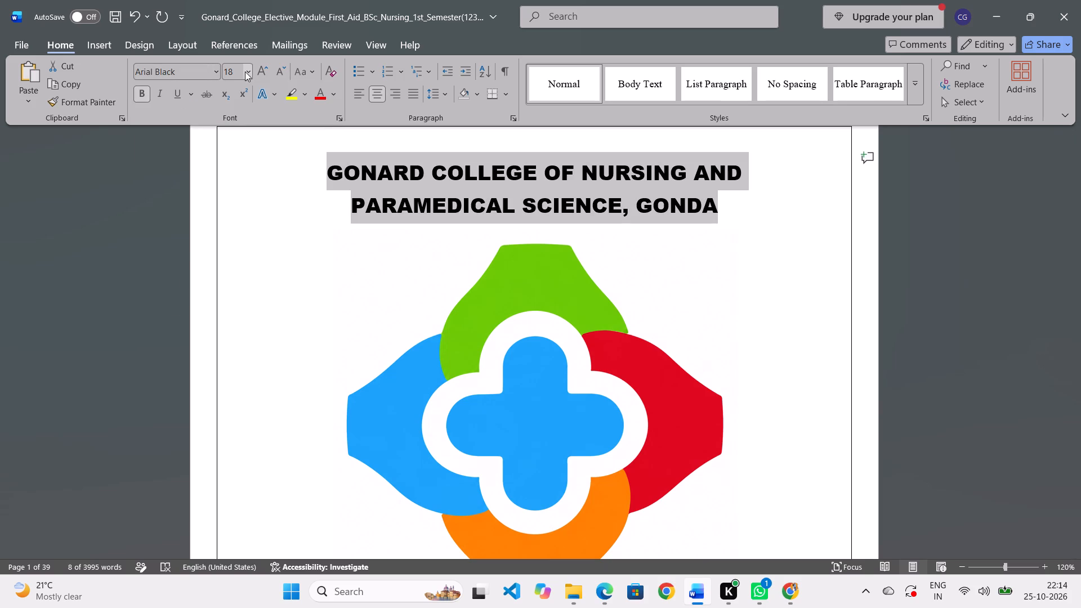
pyautogui.click(246, 72)
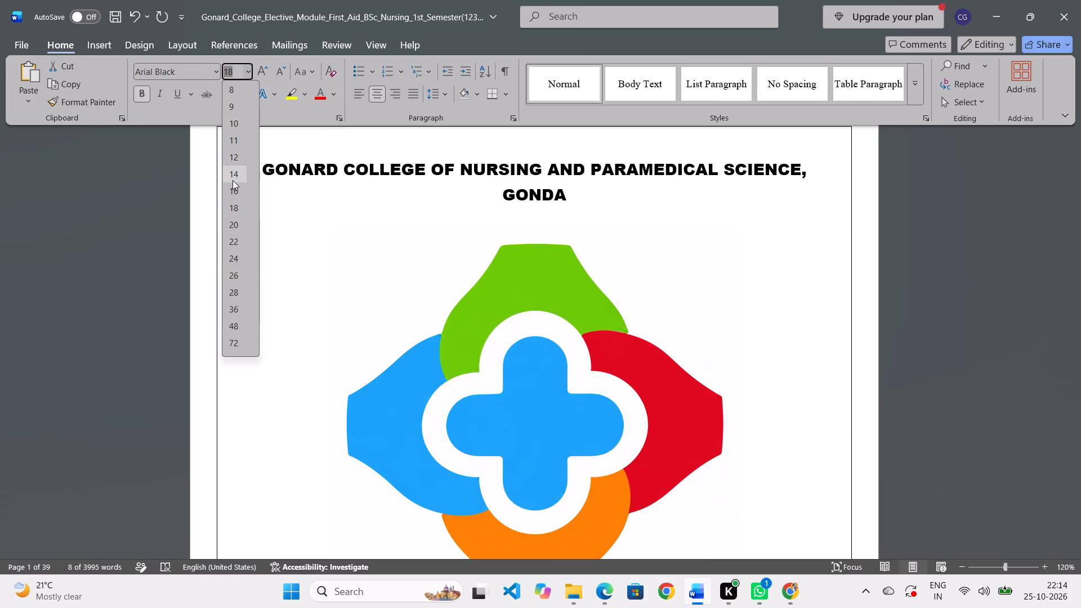
pyautogui.click(233, 190)
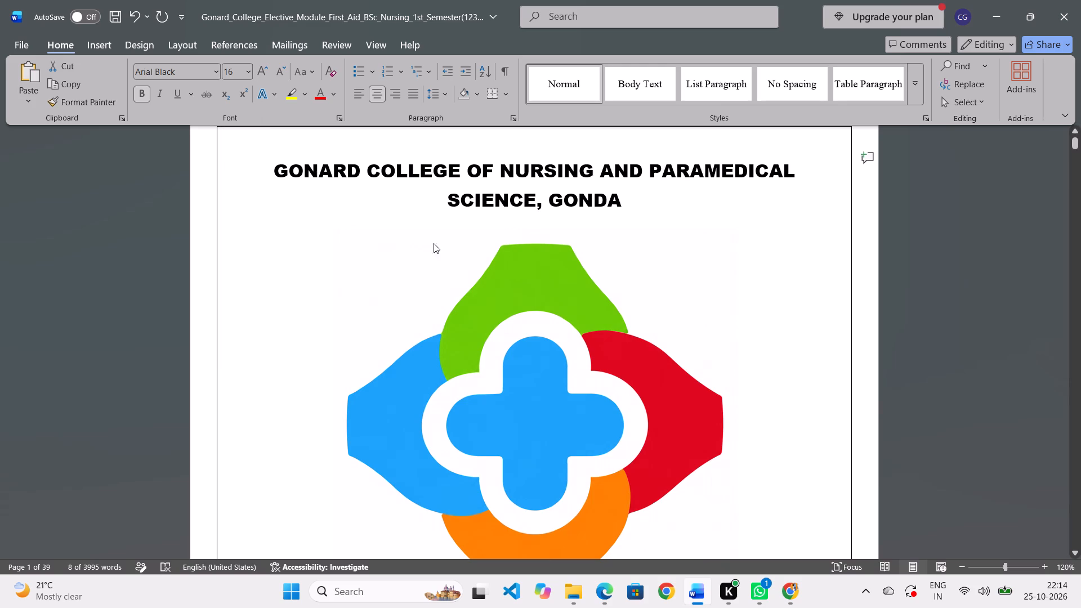
pyautogui.click(401, 243)
pyautogui.click(385, 208)
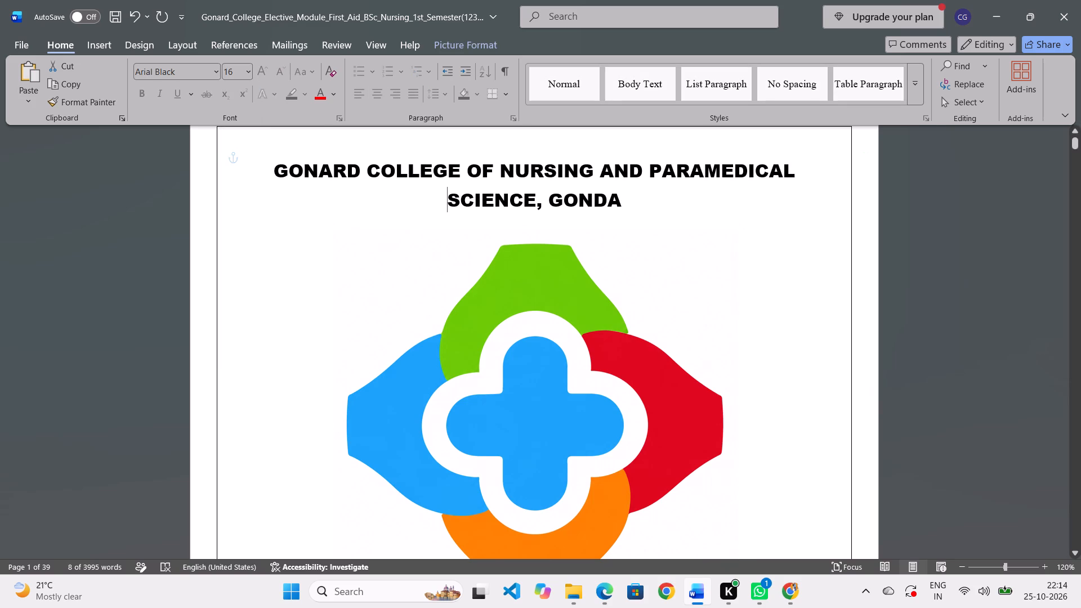
# Check the cover page with its new heading font and the start of the CERTIFICATE page after it.
pyautogui.scroll(-11, 417, 211)
pyautogui.scroll(4, 413, 263)
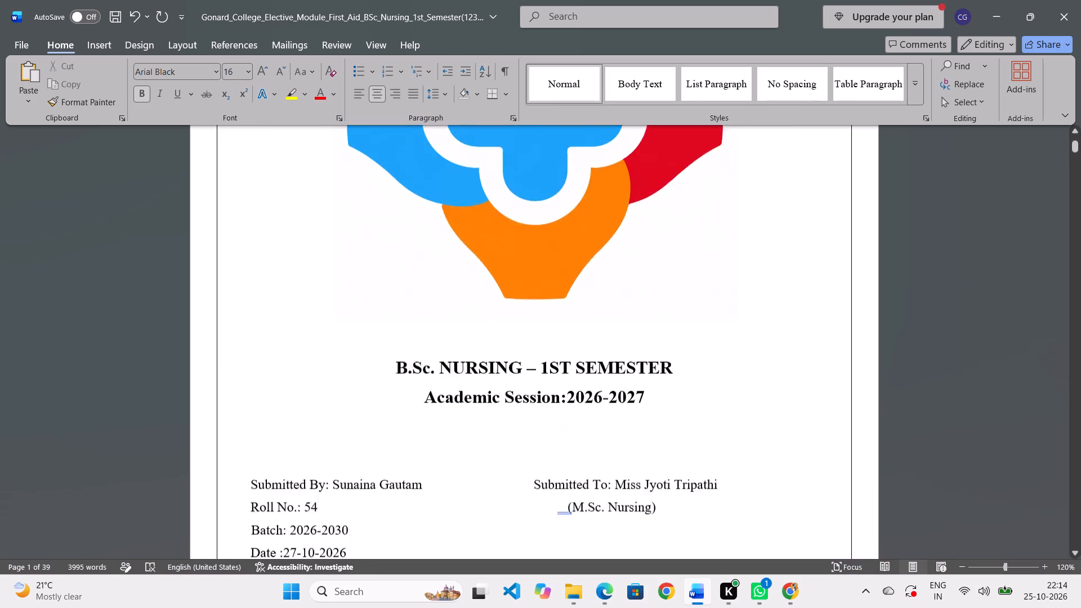
pyautogui.scroll(9, 413, 263)
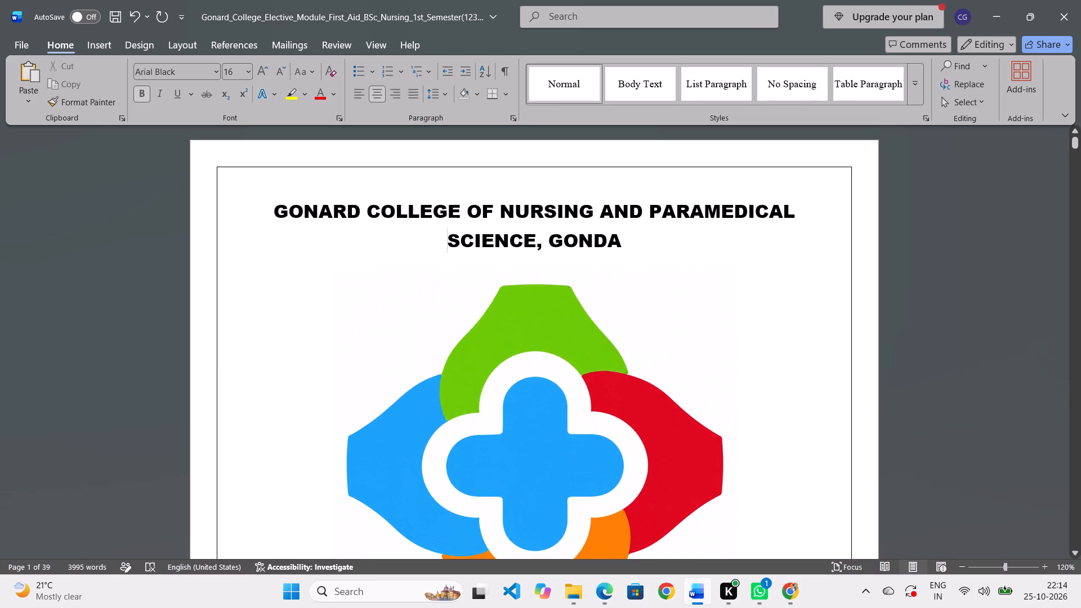
pyautogui.scroll(-11, 567, 262)
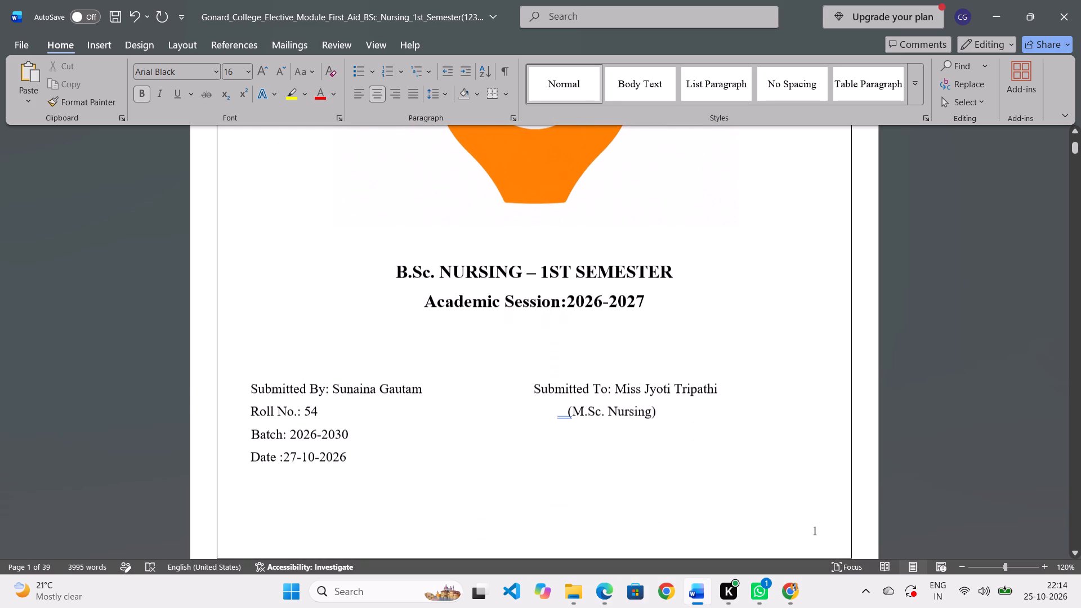
pyautogui.scroll(-11, 448, 334)
pyautogui.scroll(2, 446, 336)
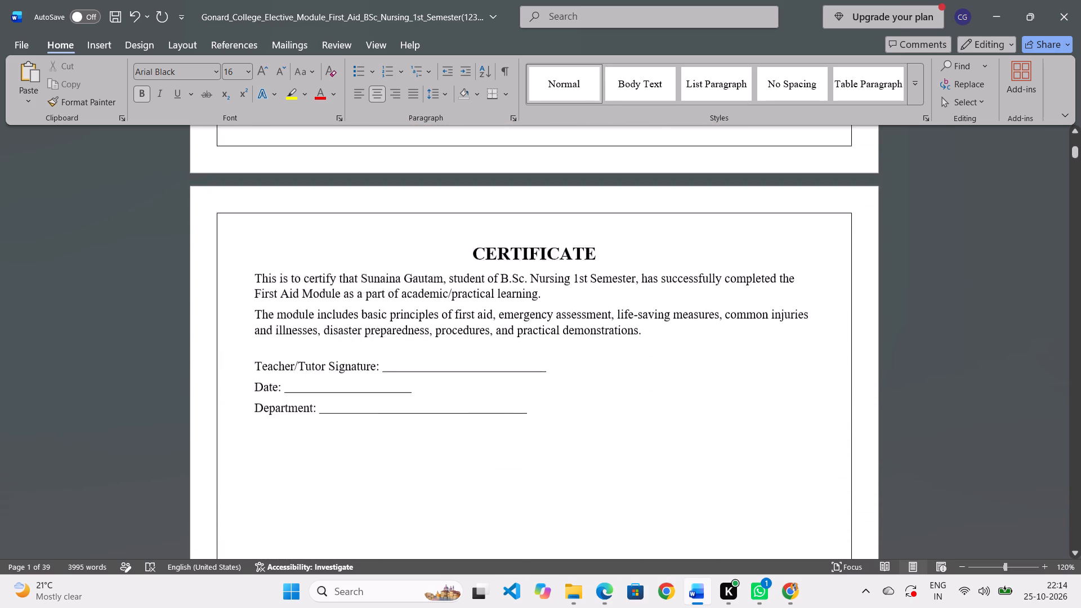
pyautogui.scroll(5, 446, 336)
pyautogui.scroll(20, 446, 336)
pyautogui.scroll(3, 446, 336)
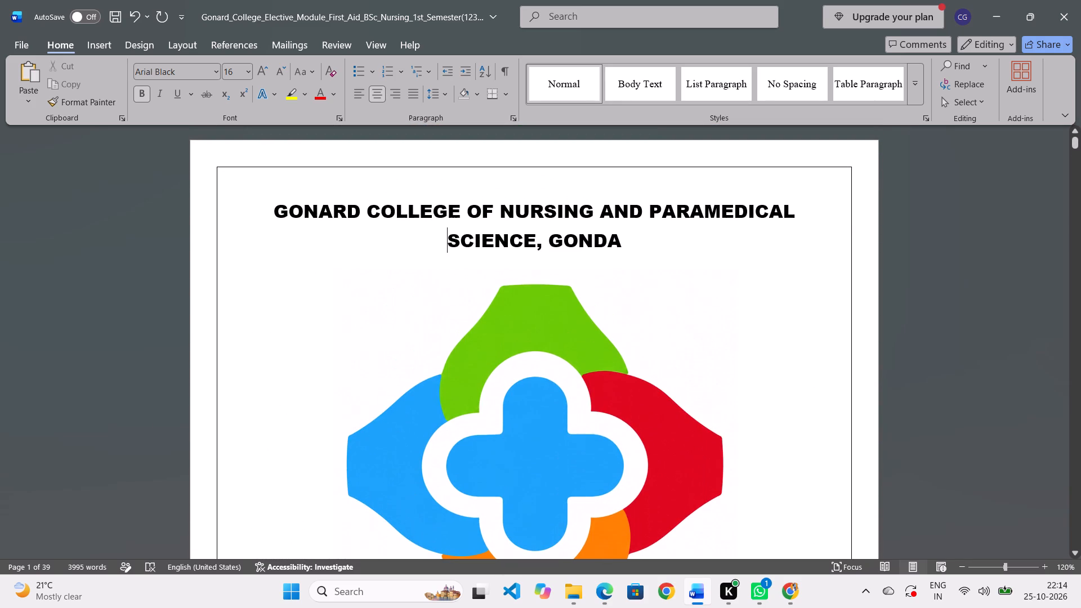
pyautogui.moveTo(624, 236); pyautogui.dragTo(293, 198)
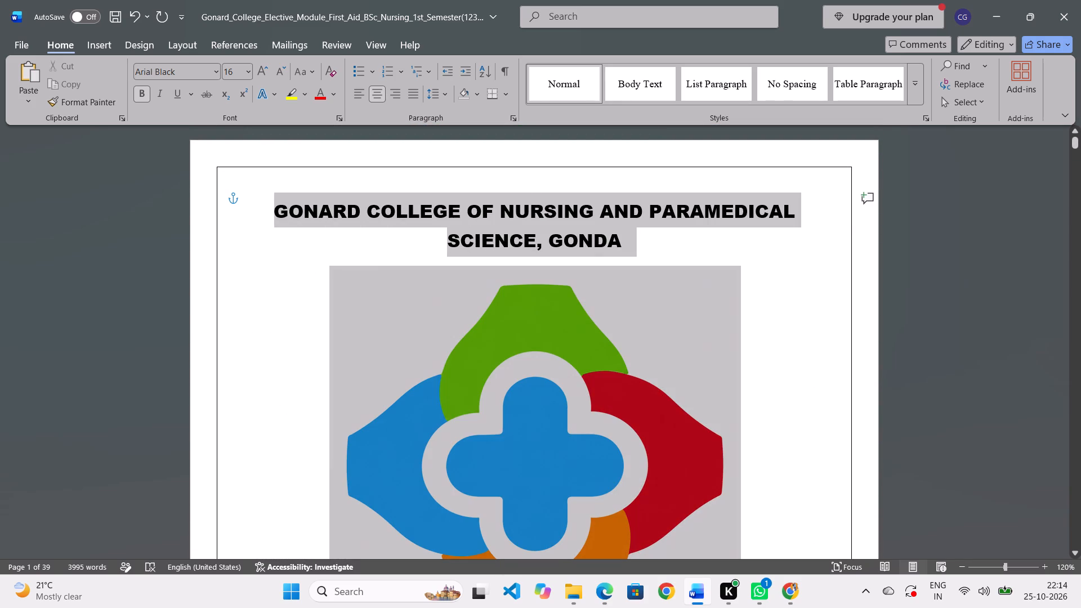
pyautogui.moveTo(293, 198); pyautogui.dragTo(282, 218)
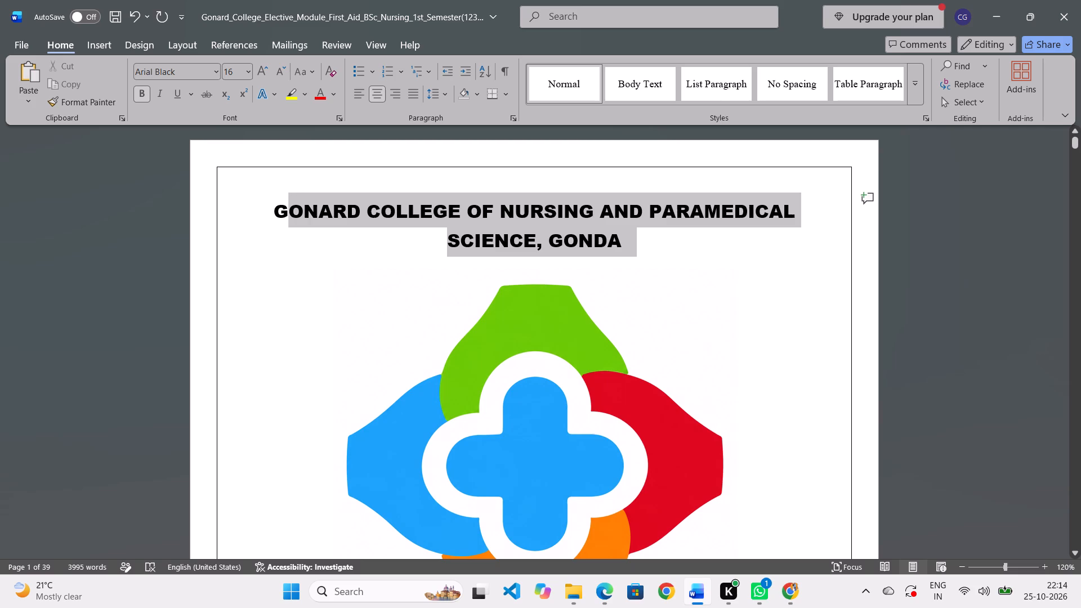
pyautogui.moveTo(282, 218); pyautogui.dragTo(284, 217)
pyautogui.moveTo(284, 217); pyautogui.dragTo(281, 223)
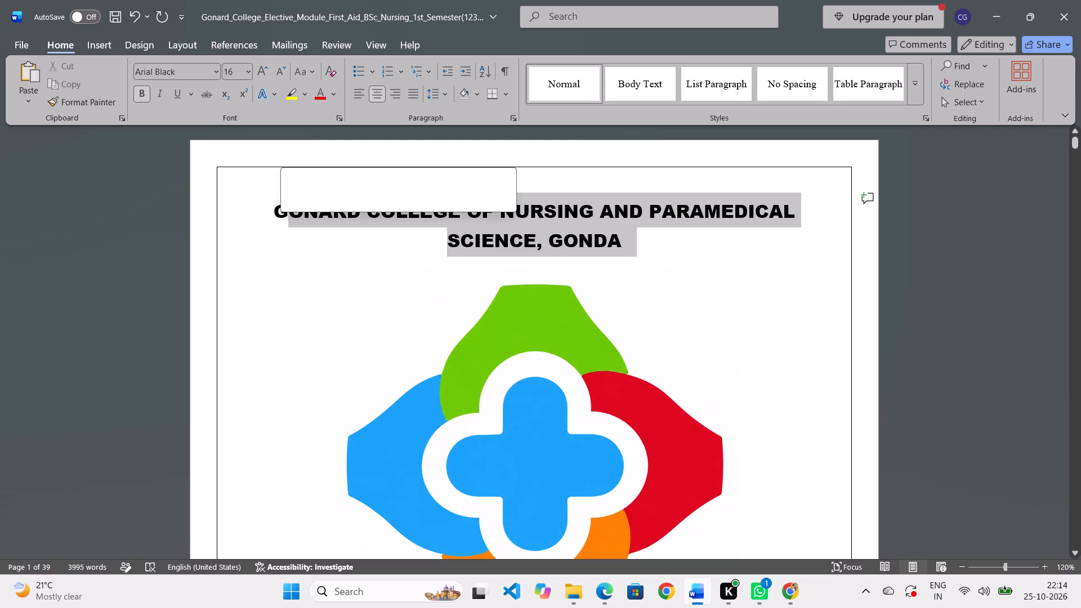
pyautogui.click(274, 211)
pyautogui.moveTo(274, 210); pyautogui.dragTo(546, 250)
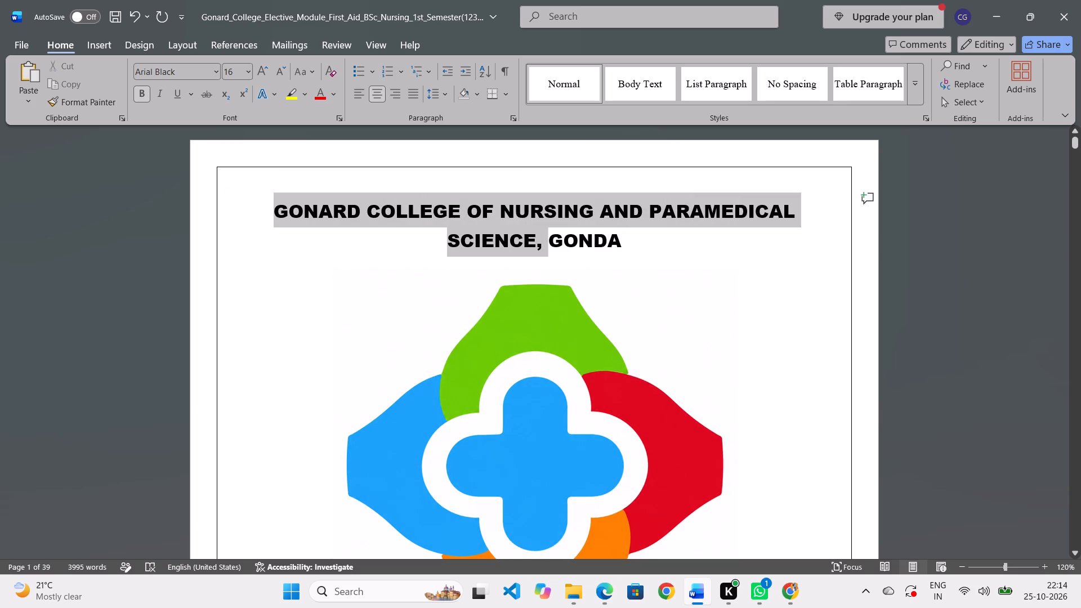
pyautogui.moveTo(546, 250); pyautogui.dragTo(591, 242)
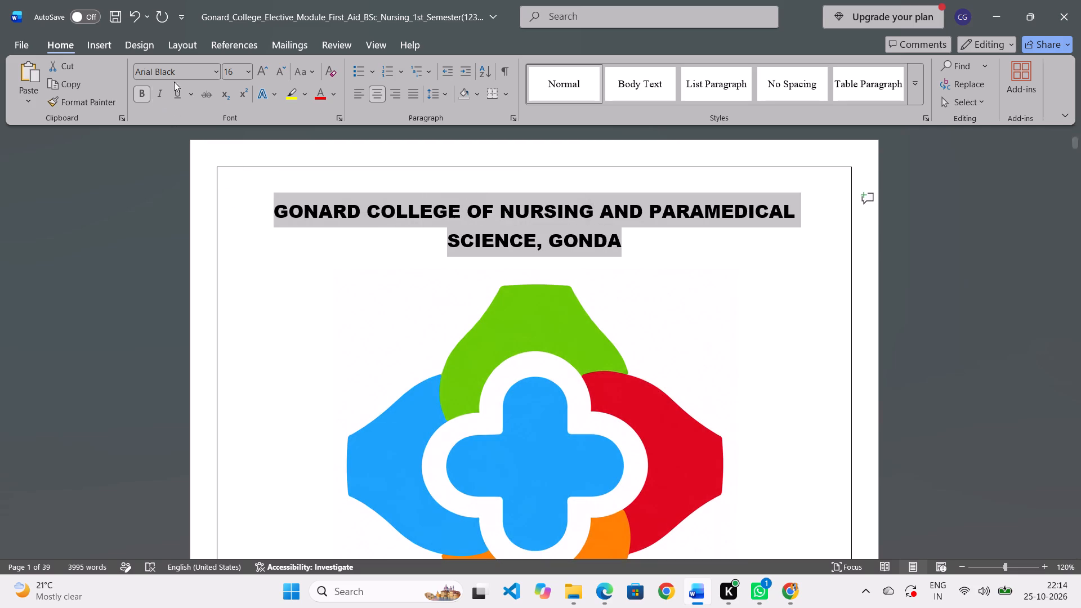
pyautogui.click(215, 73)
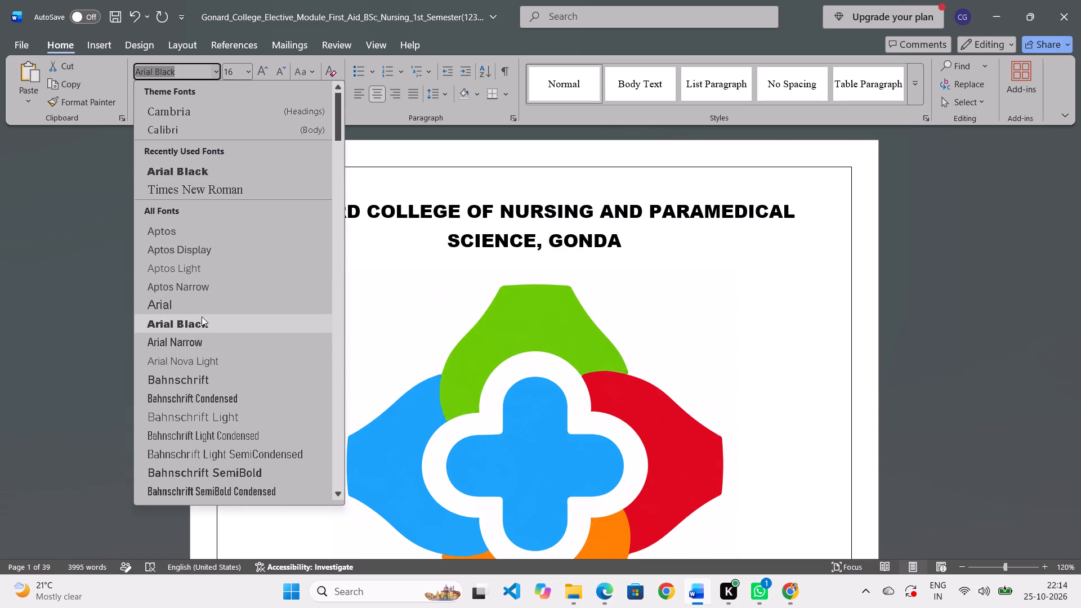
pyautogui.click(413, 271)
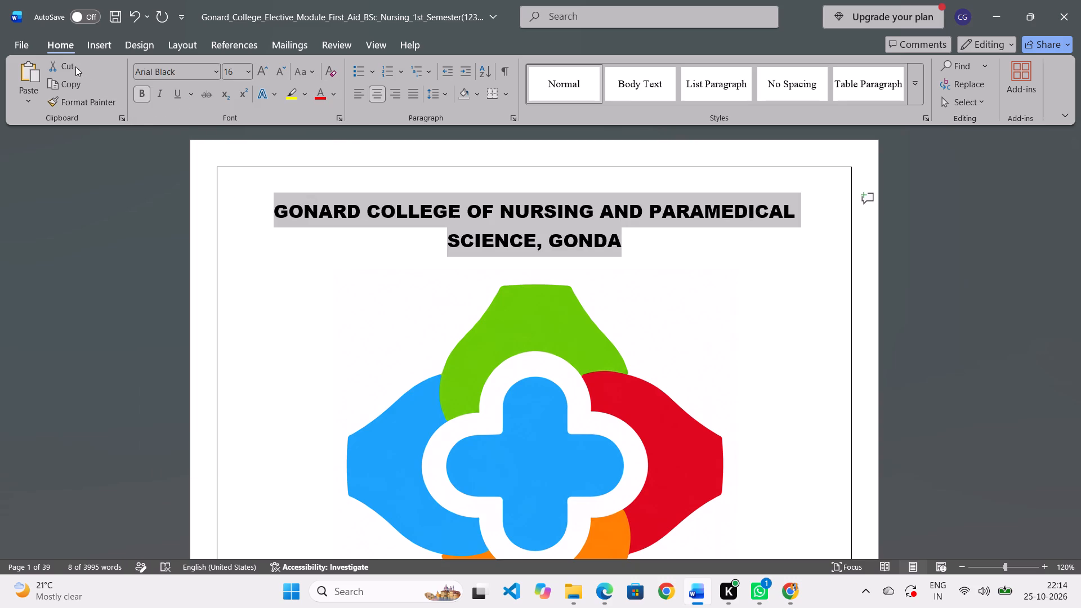
# Export the document as a PDF to the Sunaina folder, named with the student's full name followed by 123.
pyautogui.click(23, 46)
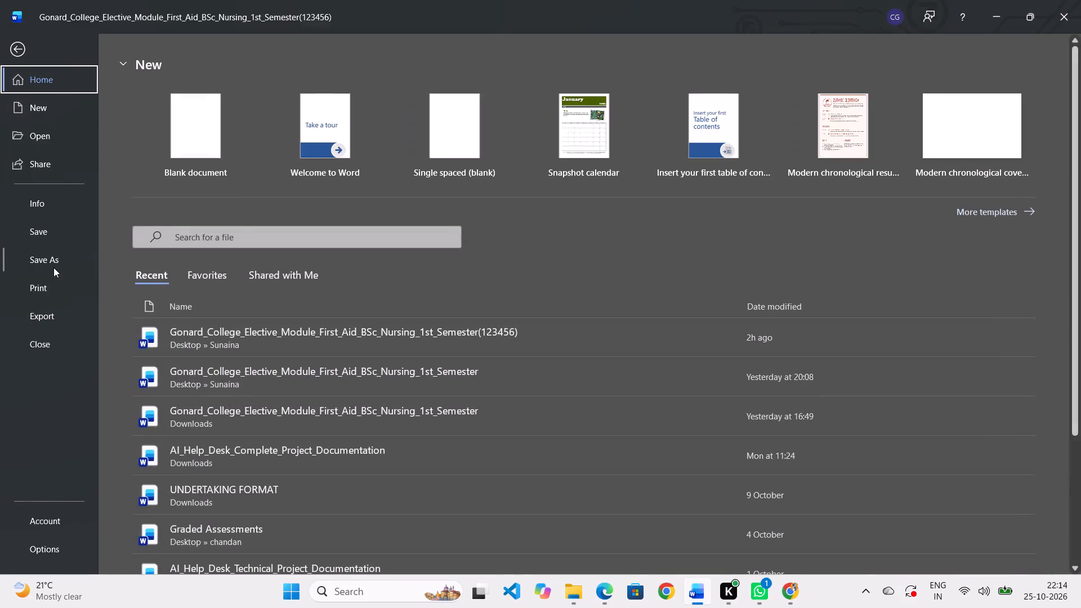
pyautogui.click(53, 267)
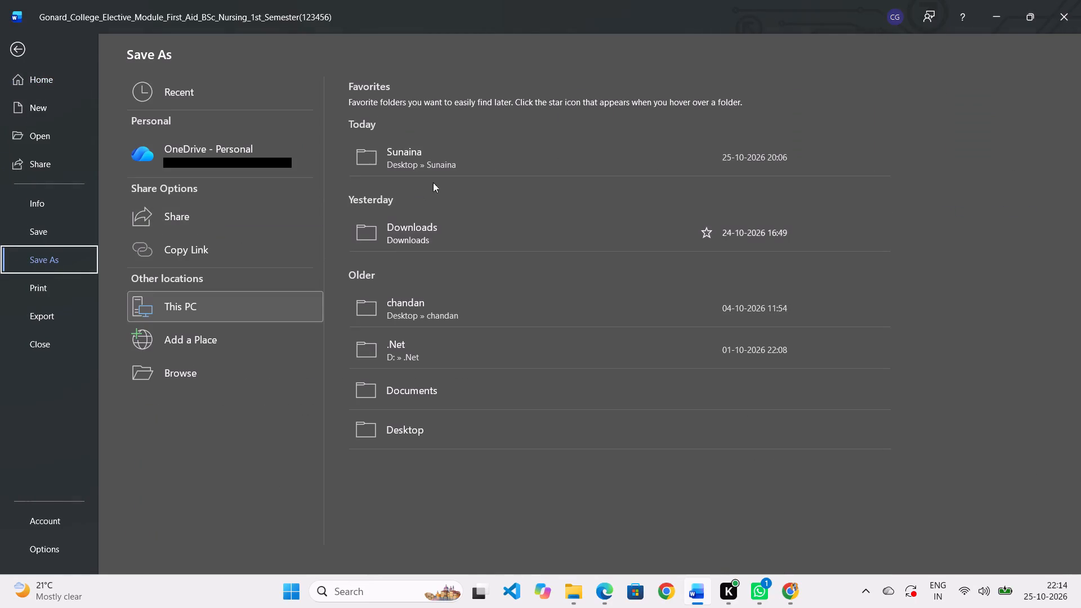
pyautogui.click(444, 159)
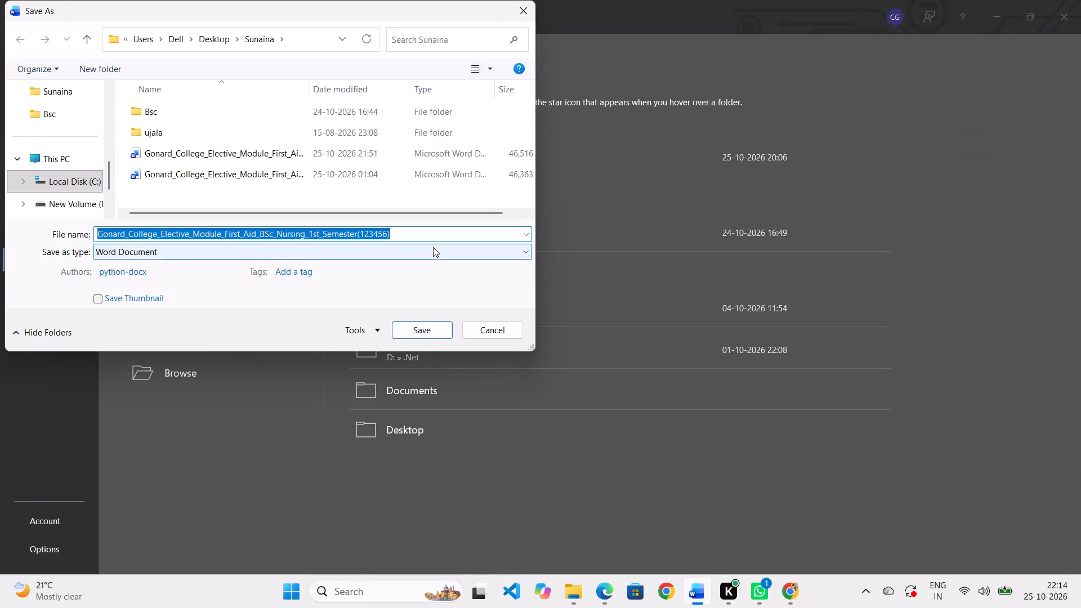
pyautogui.press('BackSpace')
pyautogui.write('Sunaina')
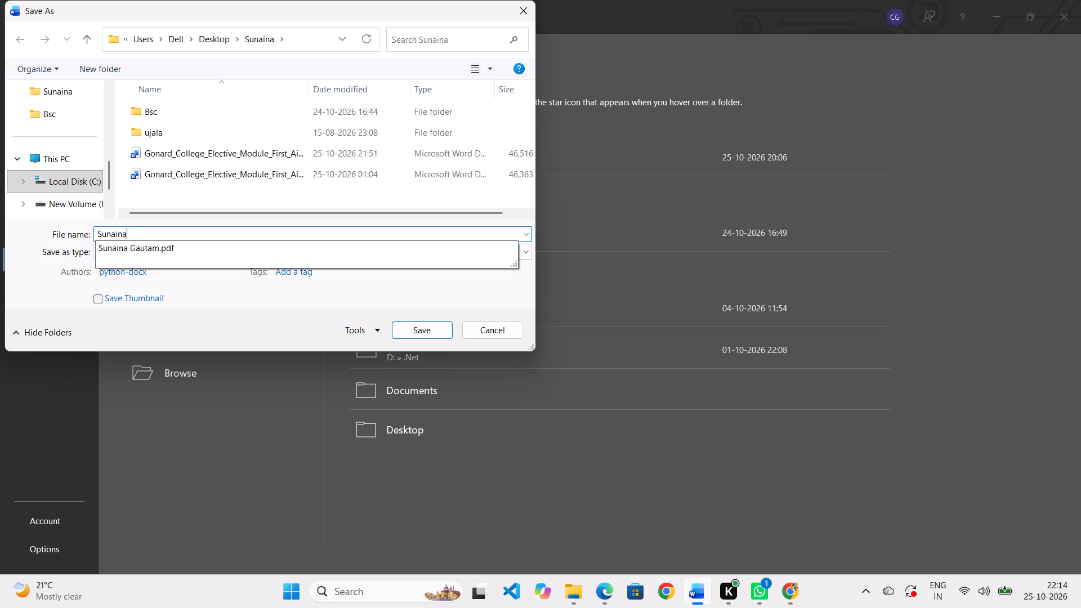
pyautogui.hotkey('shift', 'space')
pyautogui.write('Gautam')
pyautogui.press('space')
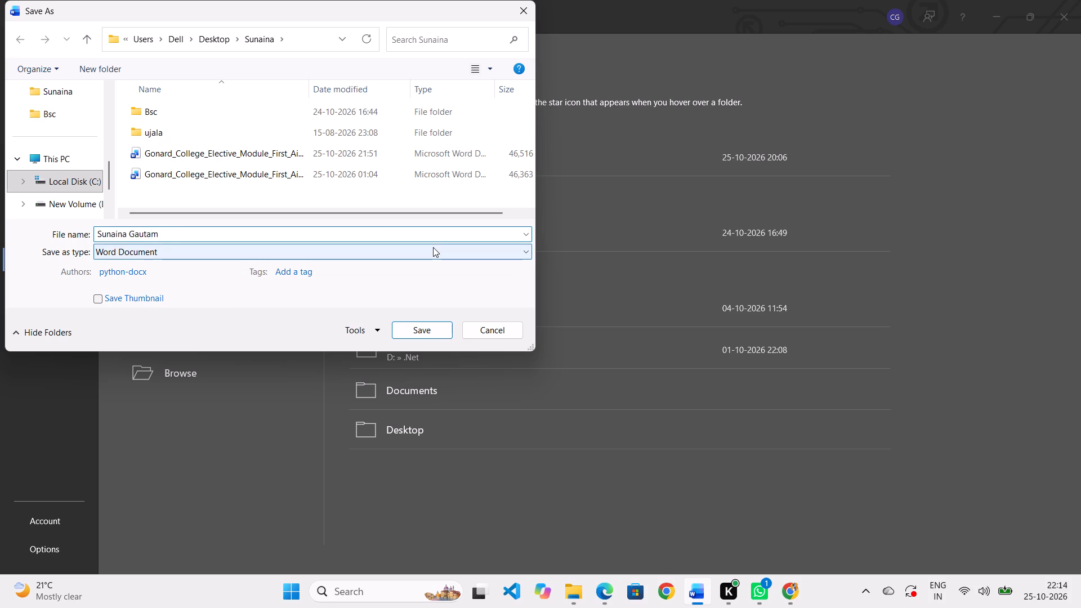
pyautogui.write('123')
pyautogui.click(251, 252)
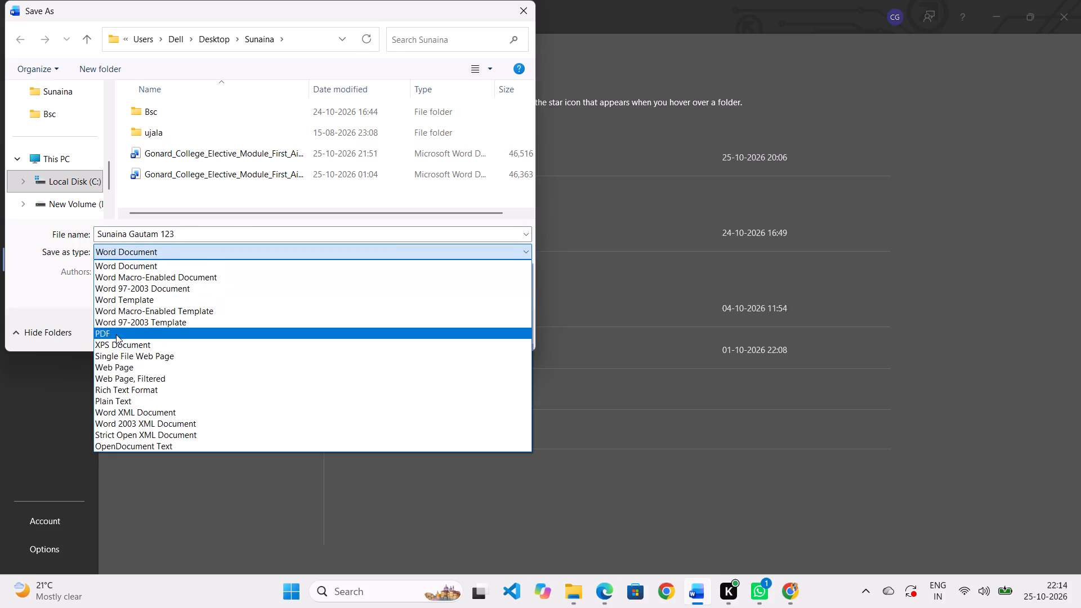
pyautogui.click(116, 334)
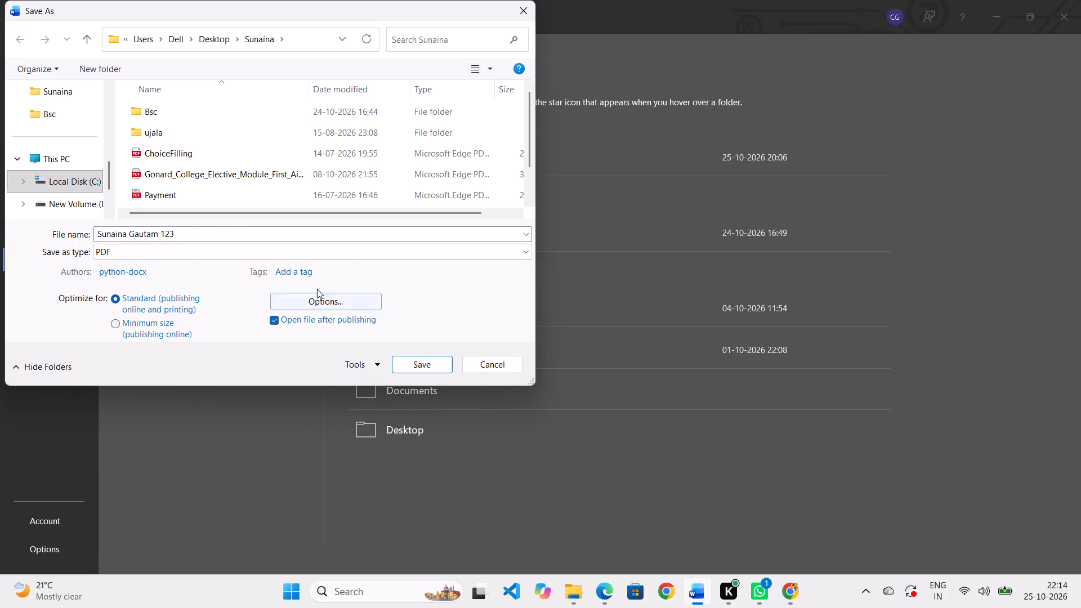
pyautogui.click(417, 365)
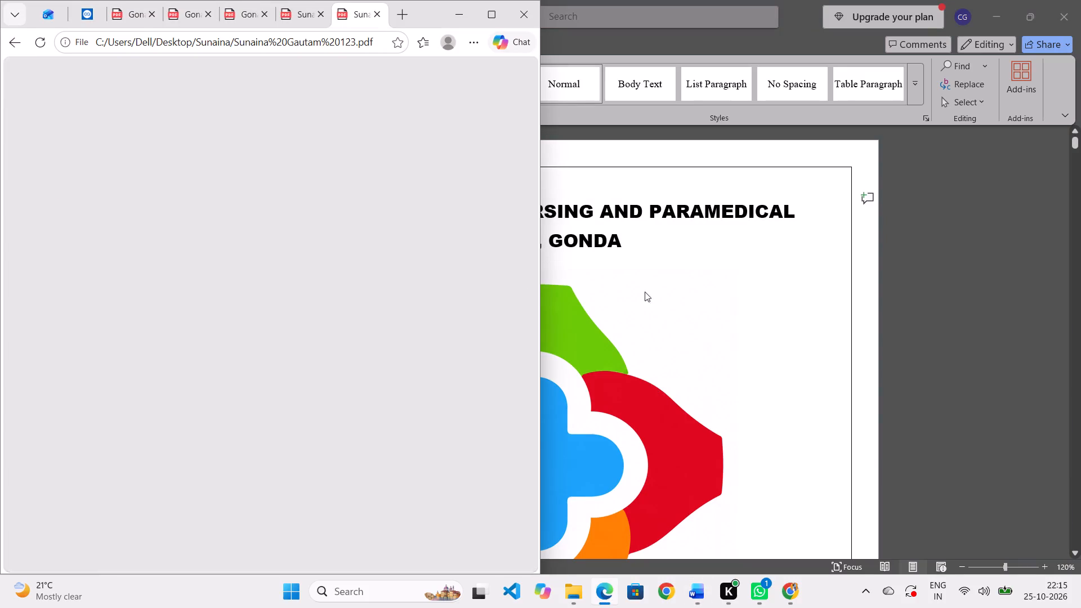
# Examine the exported PDF's cover page, from the college heading and emblem to the submission details, and the start of the CERTIFICATE page.
pyautogui.scroll(-5, 337, 292)
pyautogui.scroll(6, 335, 292)
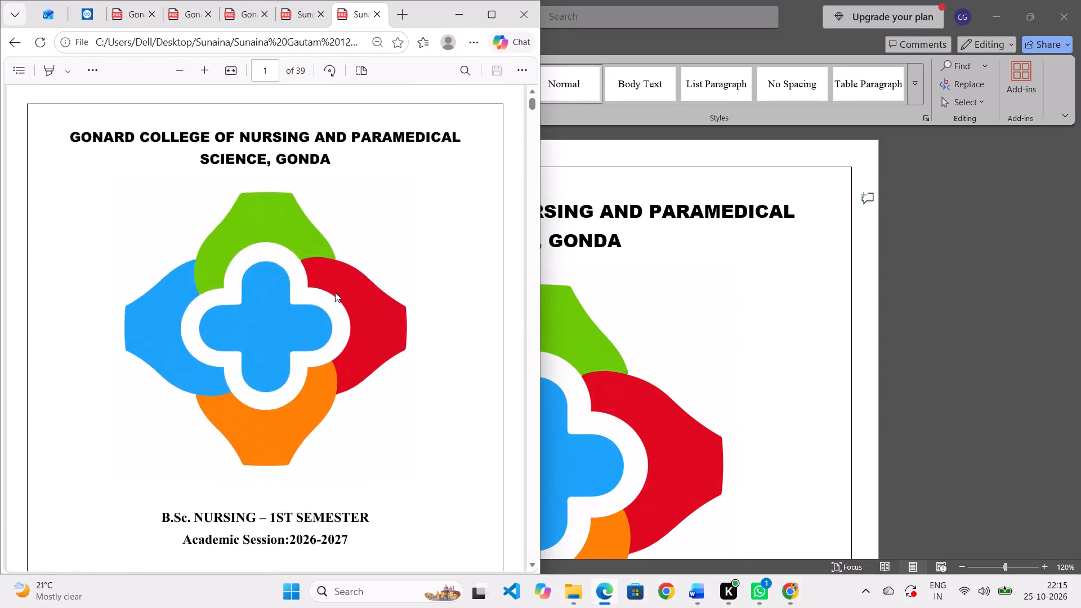
pyautogui.scroll(-14, 335, 292)
pyautogui.scroll(11, 335, 292)
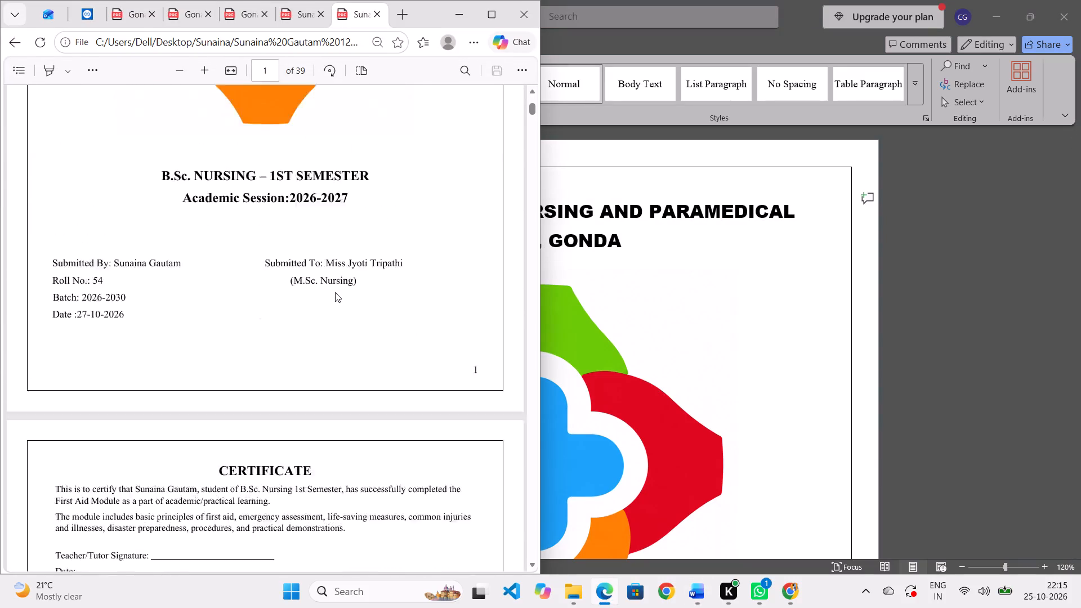
pyautogui.scroll(5, 335, 292)
pyautogui.scroll(-2, 335, 292)
pyautogui.scroll(8, 335, 292)
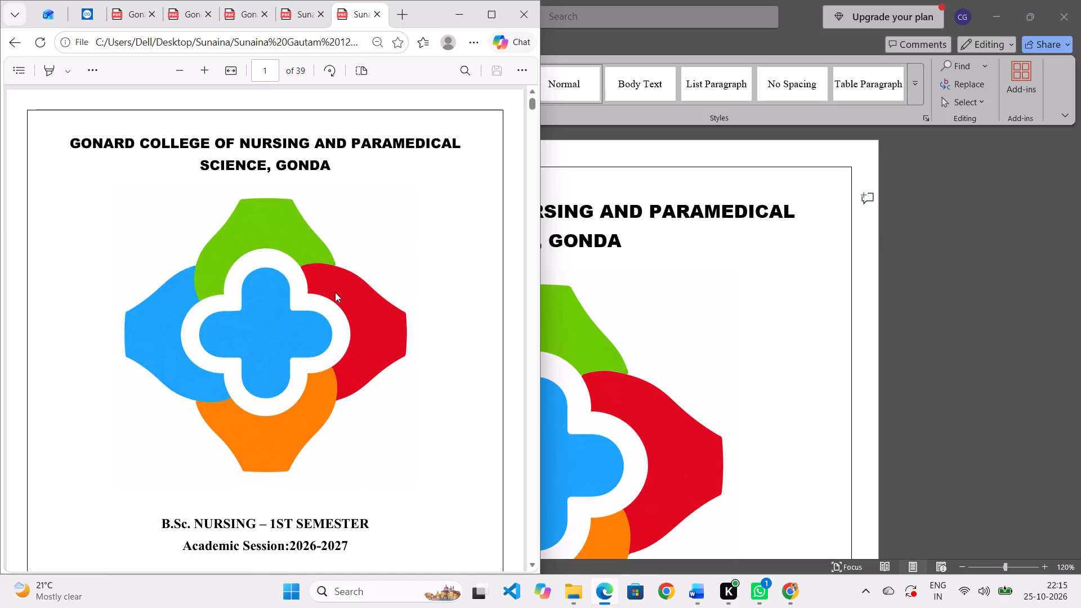
# Back in Word, save a Word Document copy in the Sunaina folder, named with the student's full name, and minimize the window.
pyautogui.click(659, 286)
pyautogui.click(12, 39)
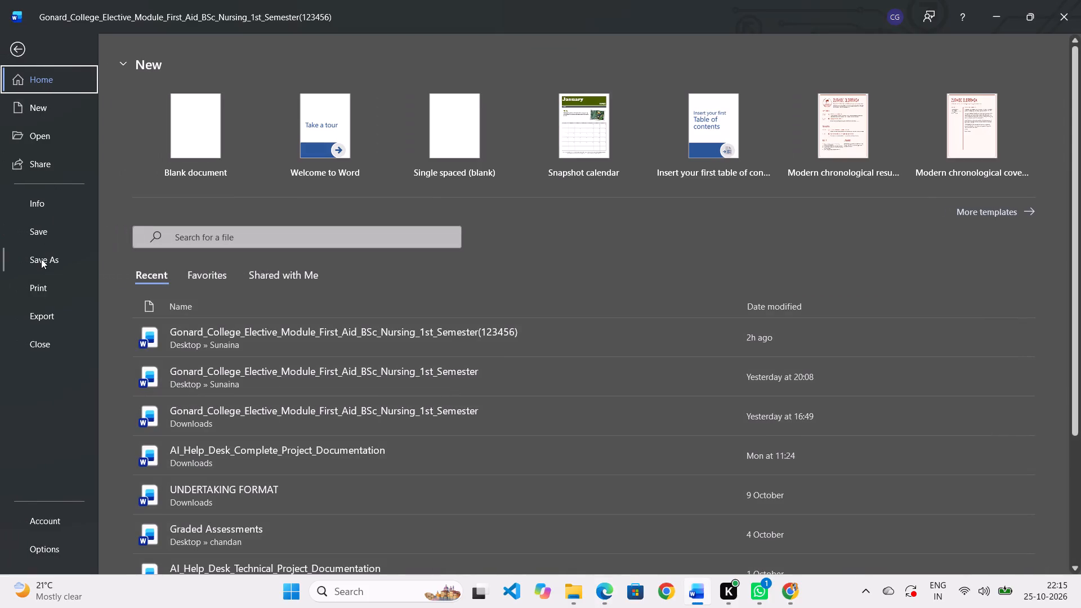
pyautogui.click(43, 254)
pyautogui.click(407, 162)
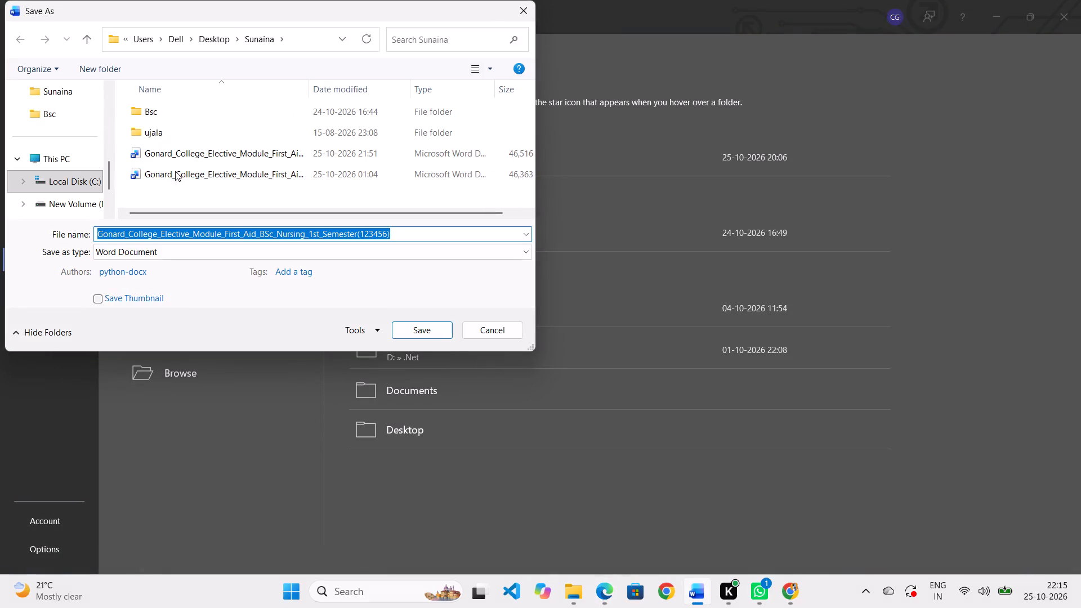
pyautogui.click(425, 232)
pyautogui.press('BackSpace')
pyautogui.press('BackSpace')
pyautogui.press('BackSpace')
pyautogui.press('BackSpace')
pyautogui.press('BackSpace')
pyautogui.press('BackSpace')
pyautogui.press('BackSpace')
pyautogui.press('BackSpace')
pyautogui.press('BackSpace')
pyautogui.press('BackSpace')
pyautogui.press('BackSpace')
pyautogui.press('BackSpace')
pyautogui.press('BackSpace')
pyautogui.press('BackSpace')
pyautogui.press('BackSpace')
pyautogui.press('BackSpace')
pyautogui.press('BackSpace')
pyautogui.press('BackSpace')
pyautogui.press('BackSpace')
pyautogui.press('BackSpace')
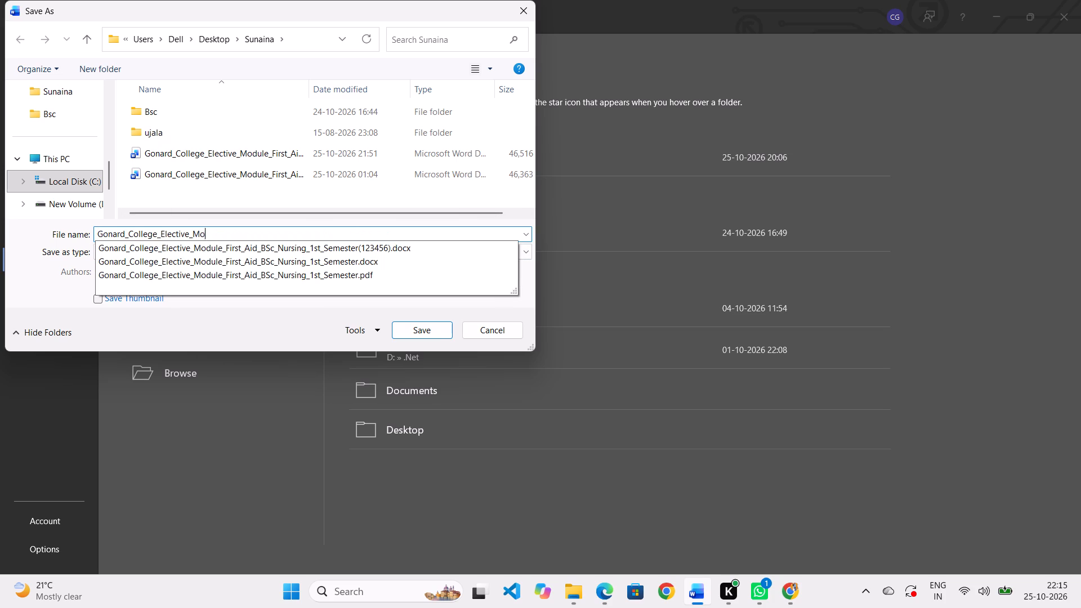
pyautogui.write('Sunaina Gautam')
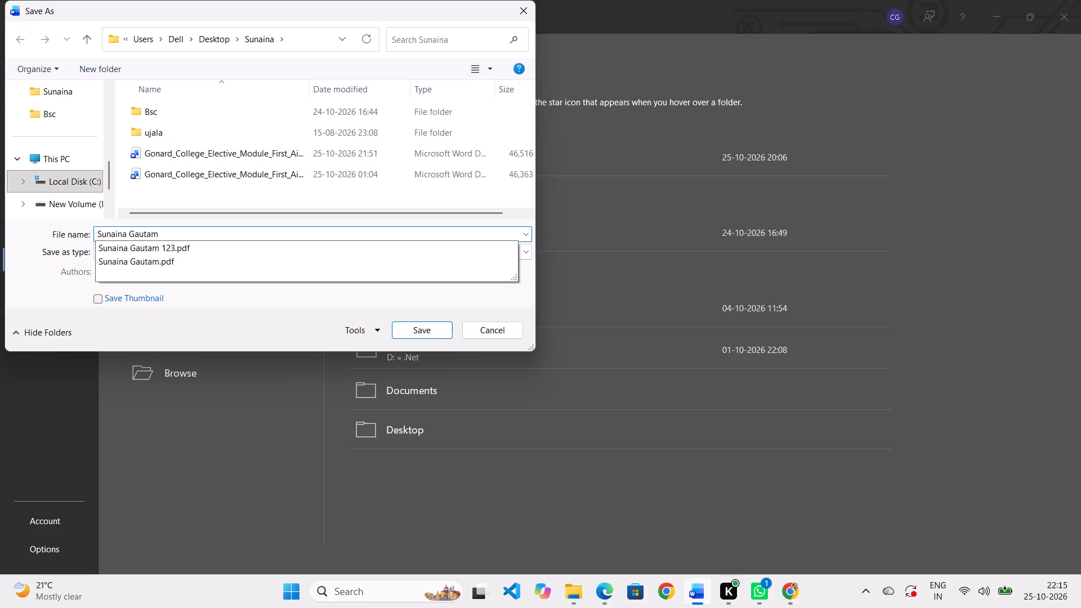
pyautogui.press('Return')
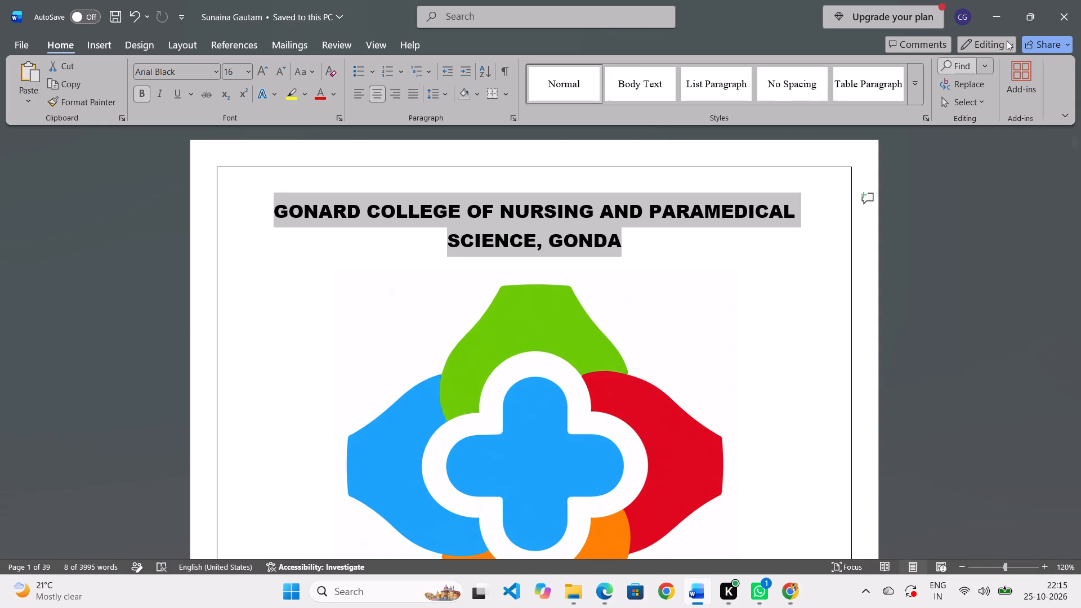
pyautogui.click(997, 16)
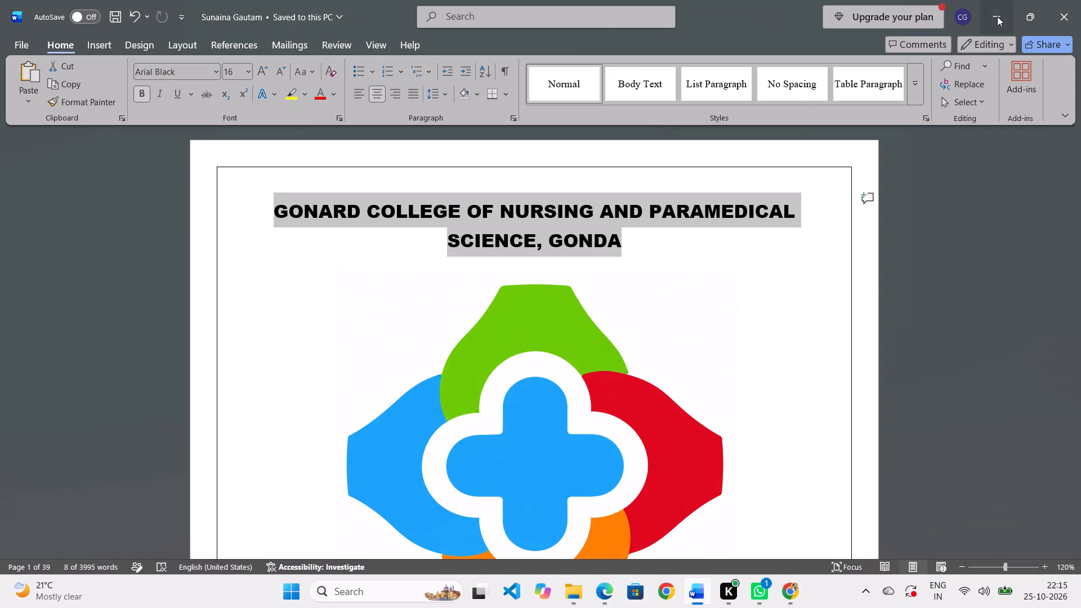
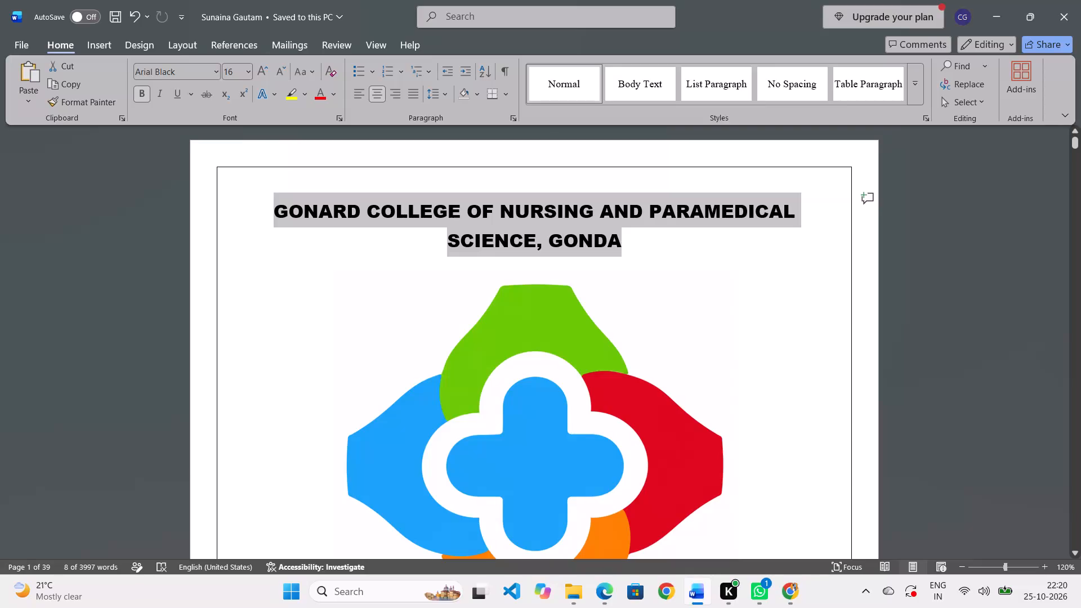
# Undo the cover-page edits, from the heading's font change back through the emblem replacement, to the version with the Learn, Serve, Care emblem.
pyautogui.scroll(-2, 586, 289)
pyautogui.click(565, 348)
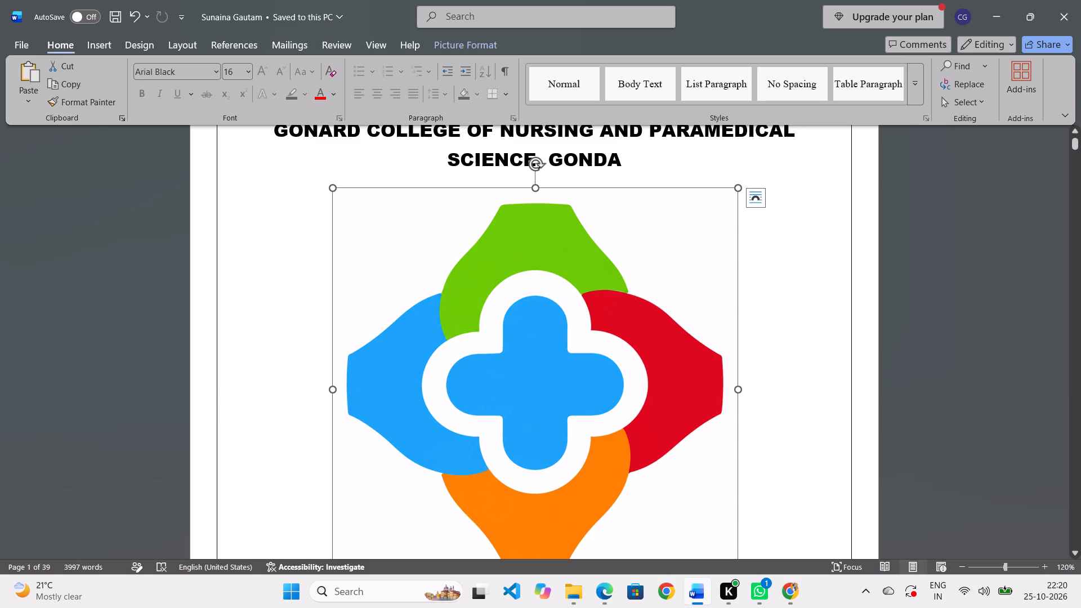
pyautogui.hotkey('ctrl', 'z')
pyautogui.hotkey('ctrl', 'z')
pyautogui.hotkey('ctrl', 'z')
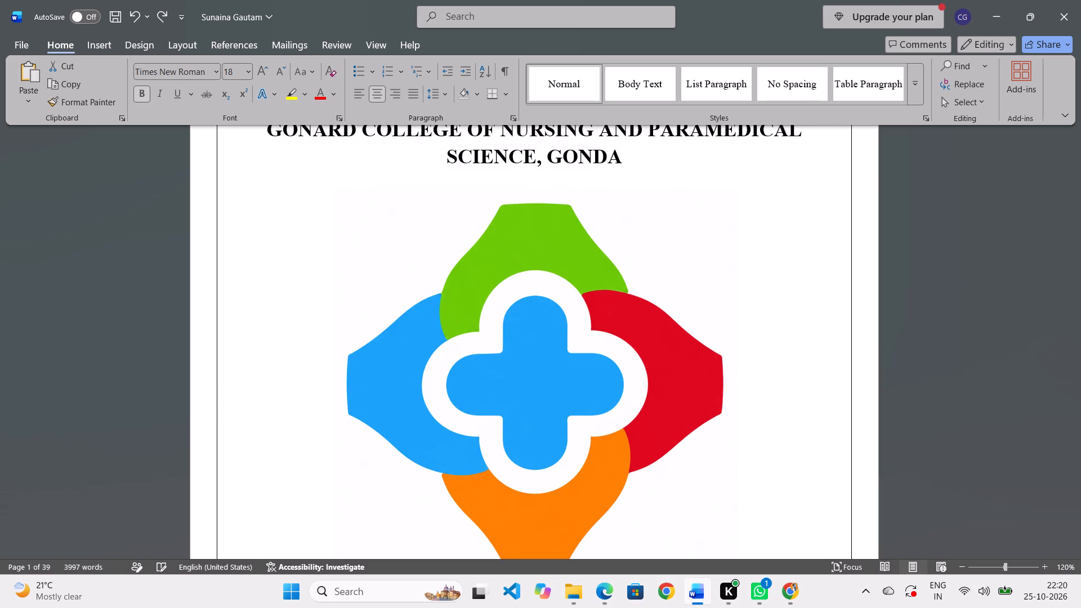
pyautogui.hotkey('ctrl', 'z')
pyautogui.hotkey('ctrl', 'z')
pyautogui.hotkey('ctrl', 'z')
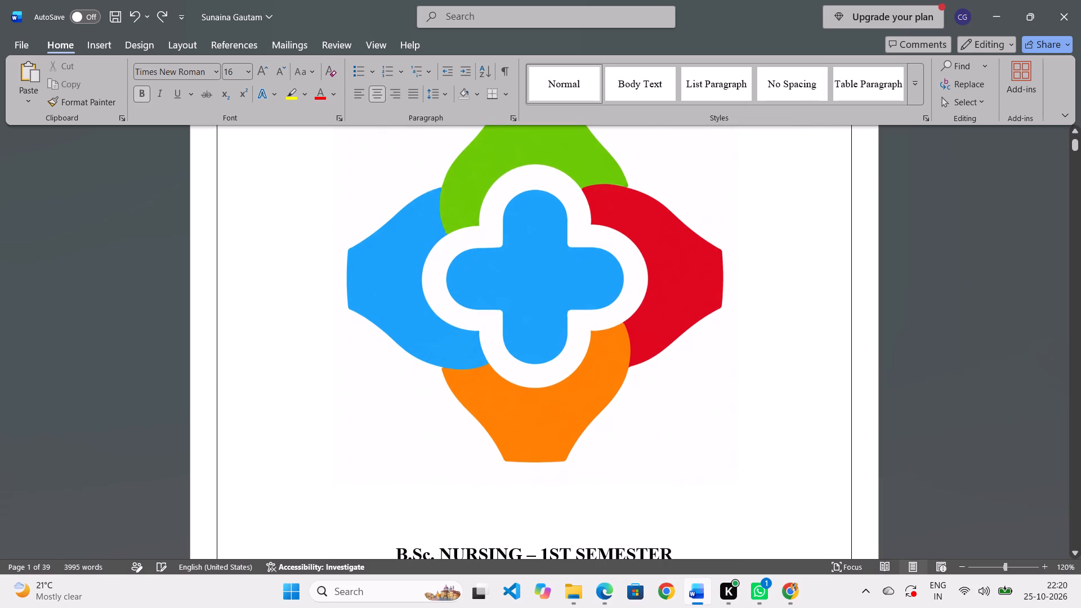
pyautogui.hotkey('ctrl', 'z')
pyautogui.hotkey('ctrl', 'z')
pyautogui.hotkey('ctrl', 'z')
pyautogui.hotkey('ctrl', 'z')
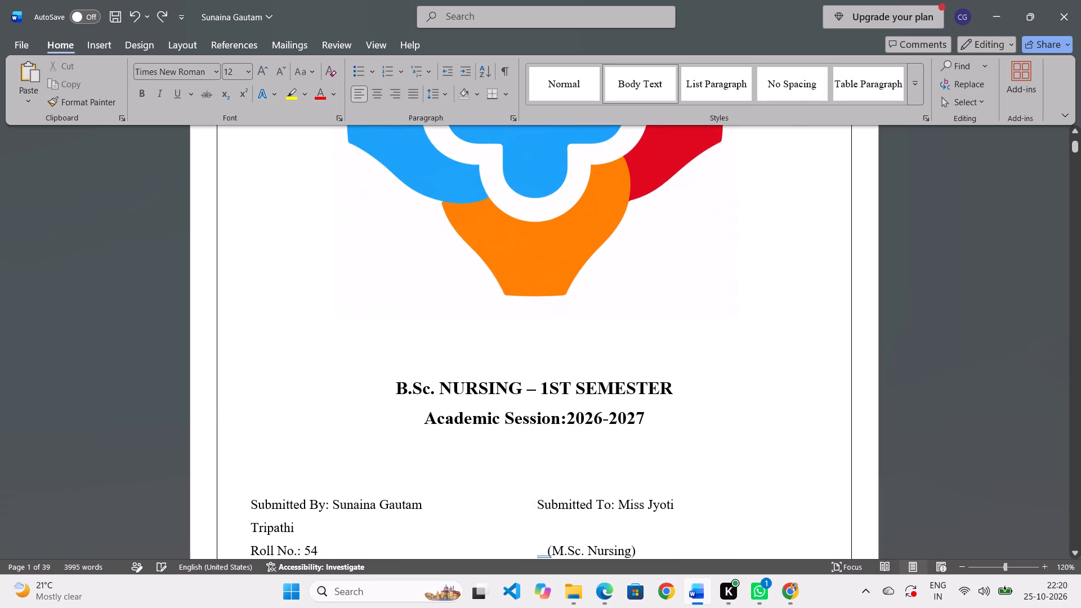
pyautogui.hotkey('ctrl', 'z')
pyautogui.hotkey('ctrl', 'z')
pyautogui.hotkey('ctrl', 'z')
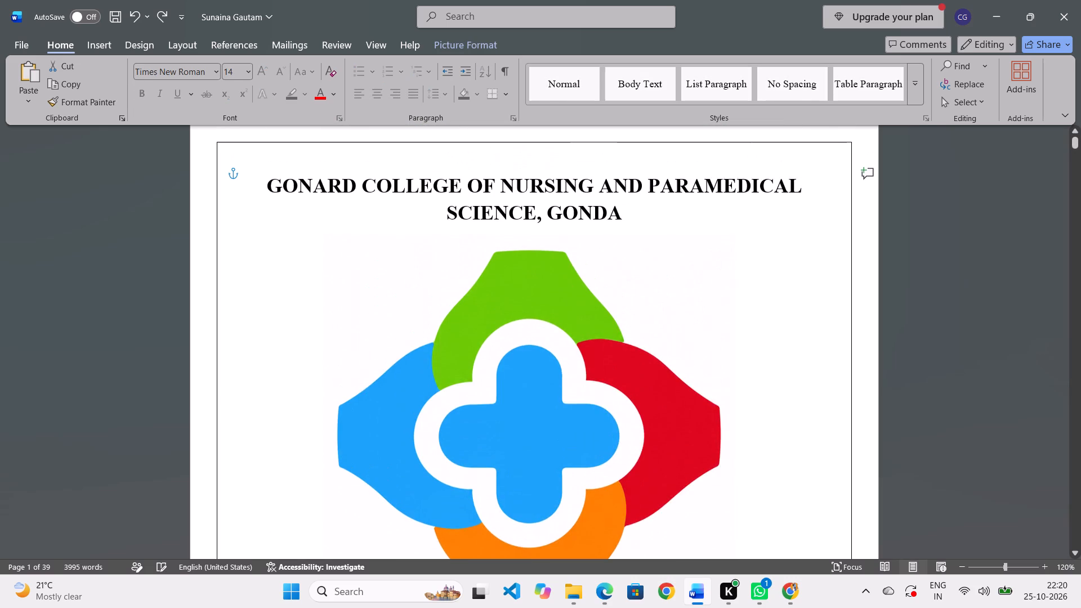
pyautogui.hotkey('ctrl', 'z')
pyautogui.hotkey('ctrl', 'z')
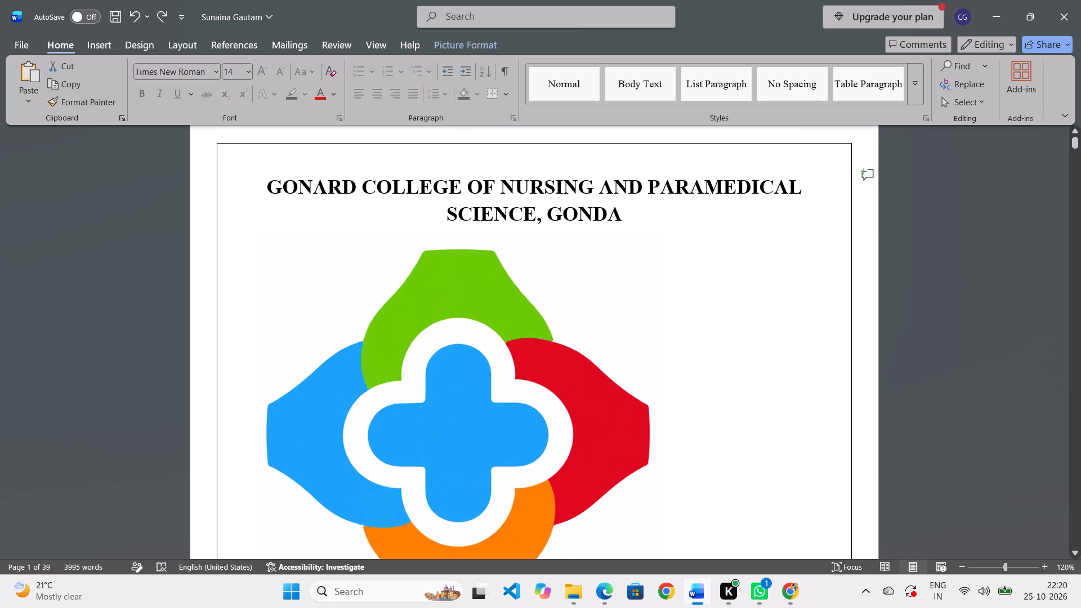
pyautogui.hotkey('ctrl', 'z')
pyautogui.hotkey('ctrl', 'z')
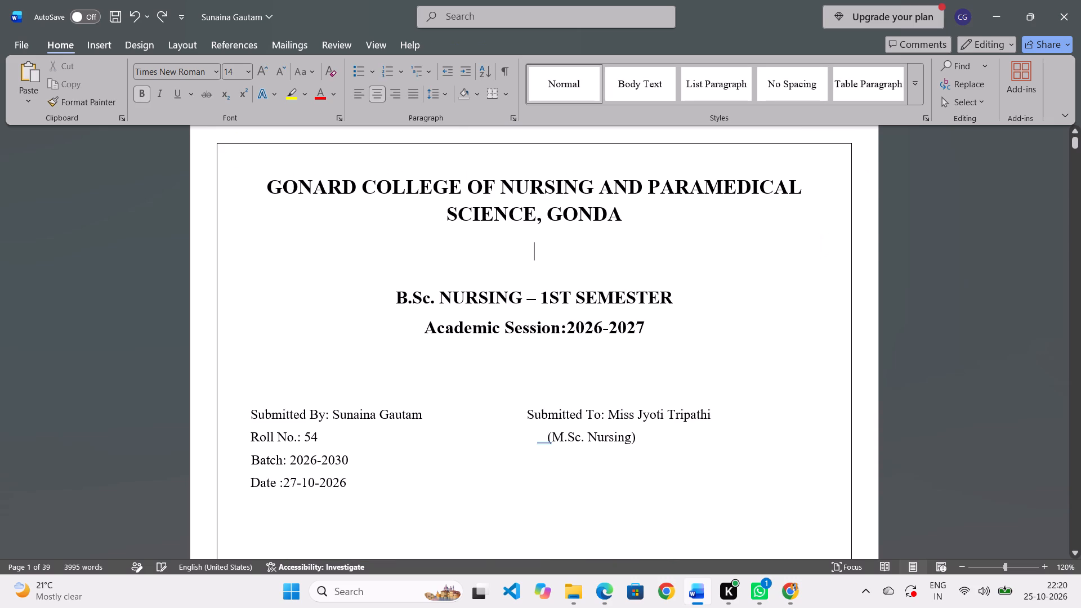
pyautogui.hotkey('ctrl', 'z')
pyautogui.scroll(1, 564, 359)
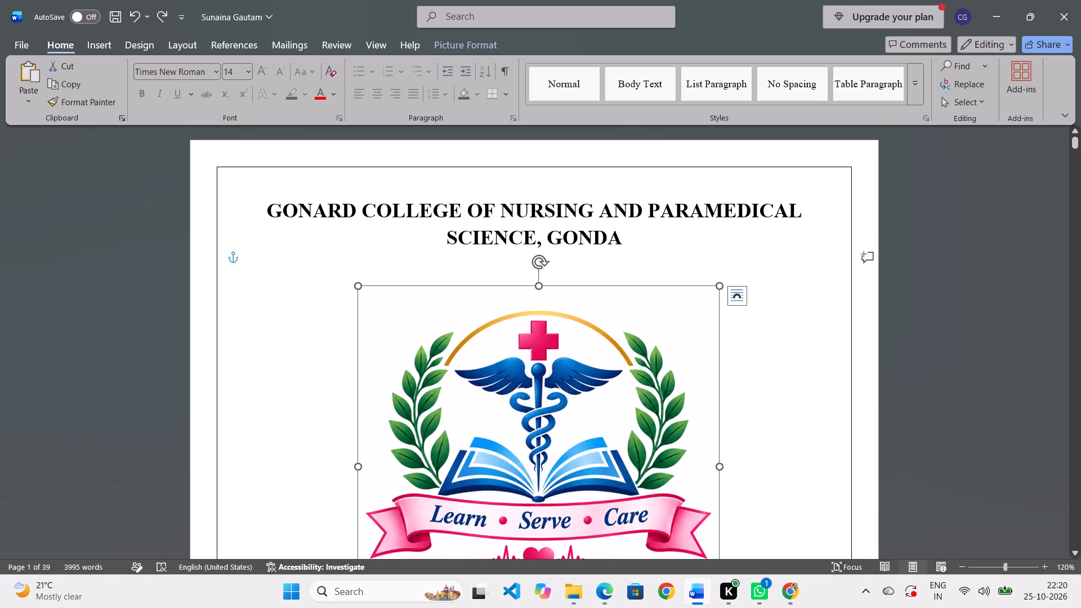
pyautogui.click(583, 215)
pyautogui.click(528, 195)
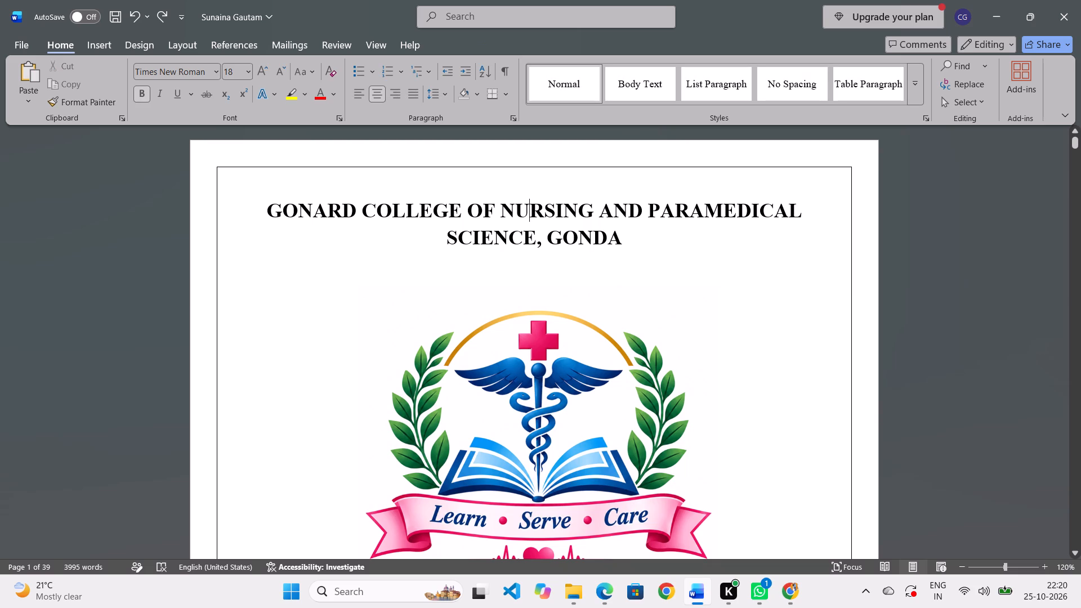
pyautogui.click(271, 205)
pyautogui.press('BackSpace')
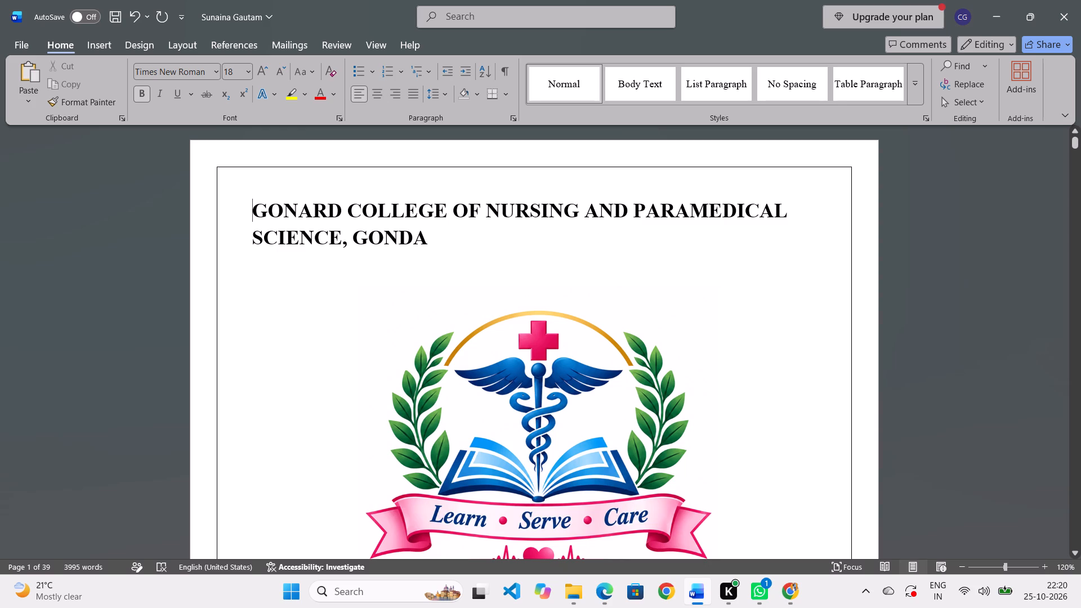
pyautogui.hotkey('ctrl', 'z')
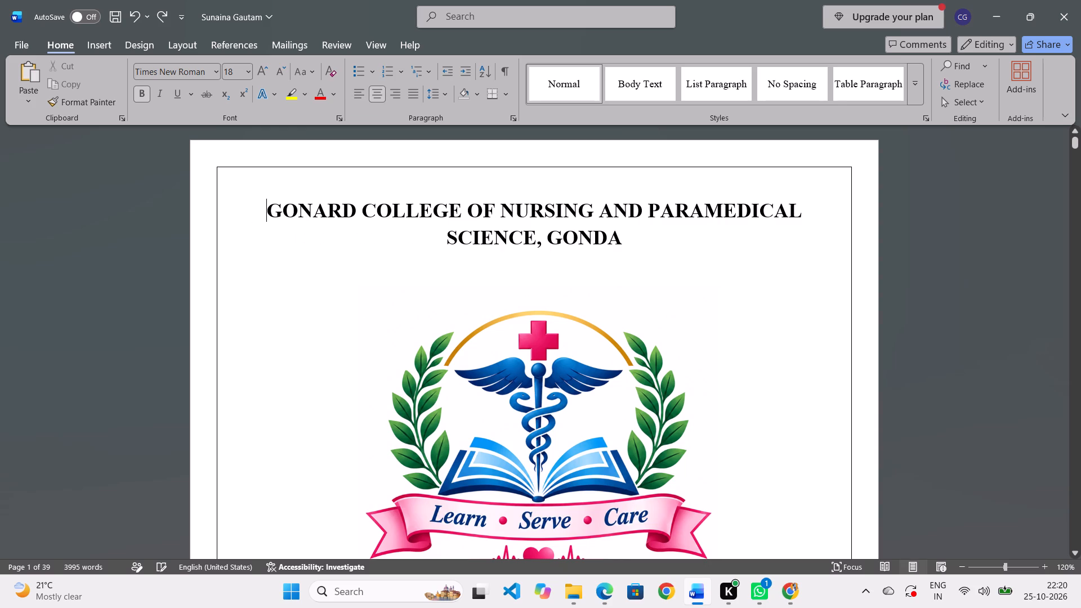
# Insert the Colorful Interlocking Medical Emblem picture from the Downloads folder at the end of the cover page's college heading.
pyautogui.click(680, 247)
pyautogui.scroll(-3, 497, 329)
pyautogui.scroll(8, 497, 329)
pyautogui.scroll(-3, 497, 329)
pyautogui.scroll(9, 497, 329)
pyautogui.click(110, 44)
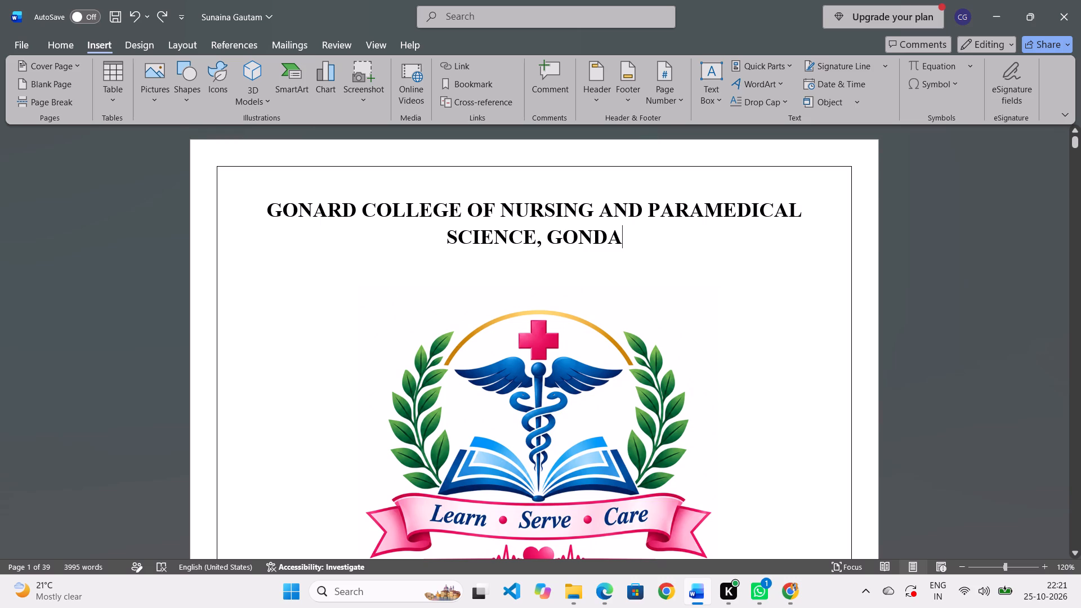
pyautogui.click(160, 105)
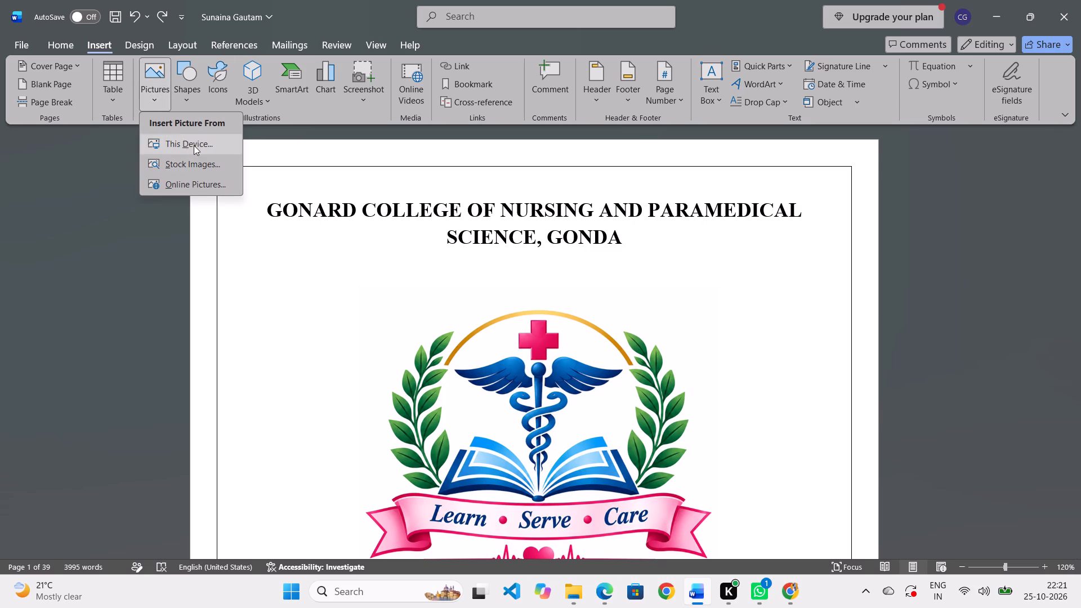
pyautogui.click(194, 145)
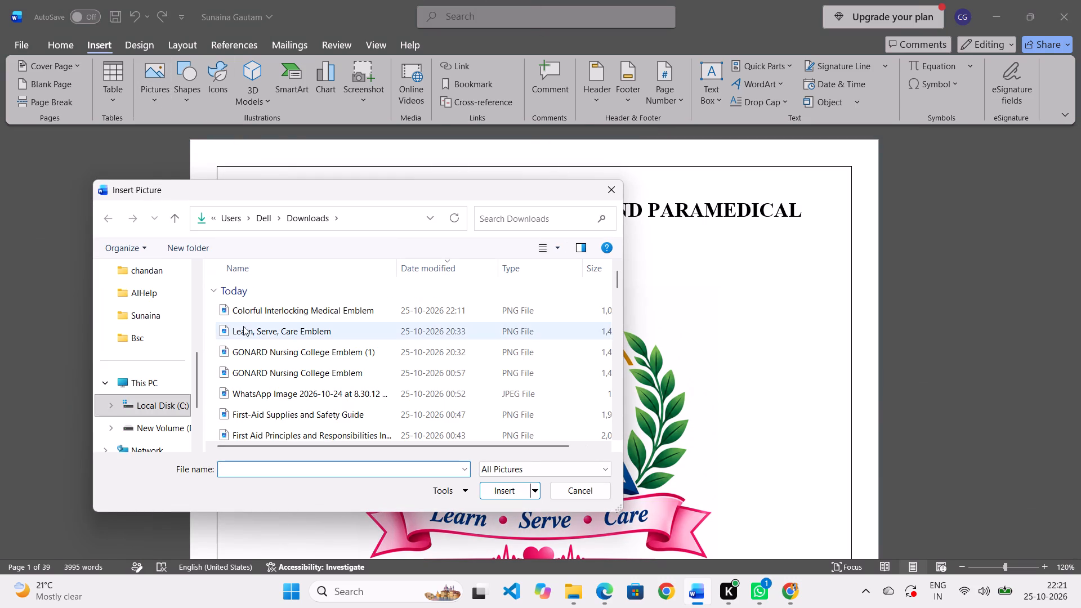
pyautogui.click(251, 315)
pyautogui.click(494, 490)
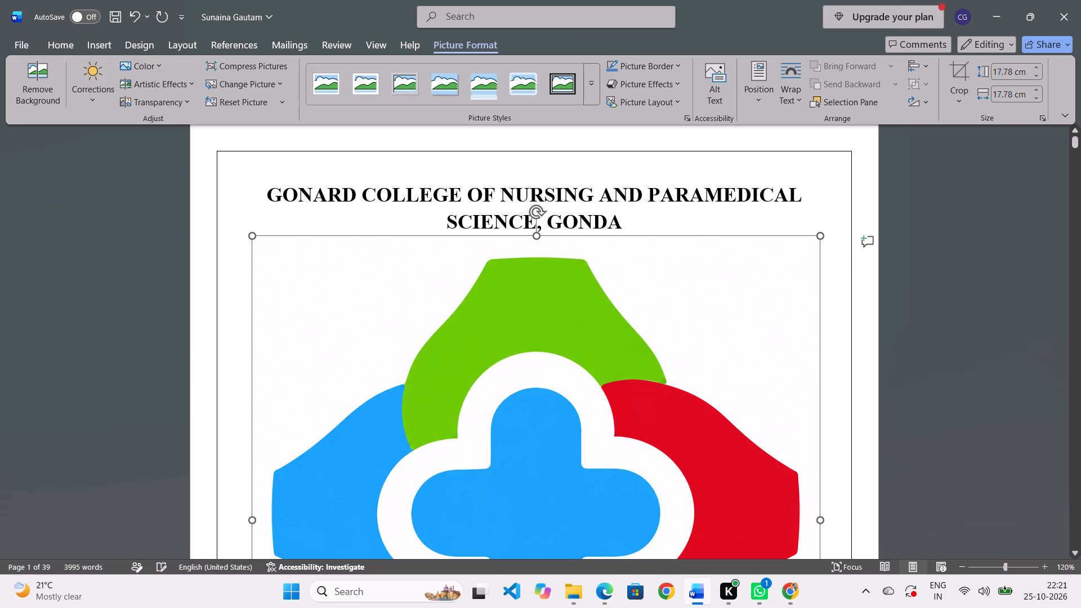
# Set the inserted interlocking emblem's text wrapping to In Front of Text.
pyautogui.click(839, 248)
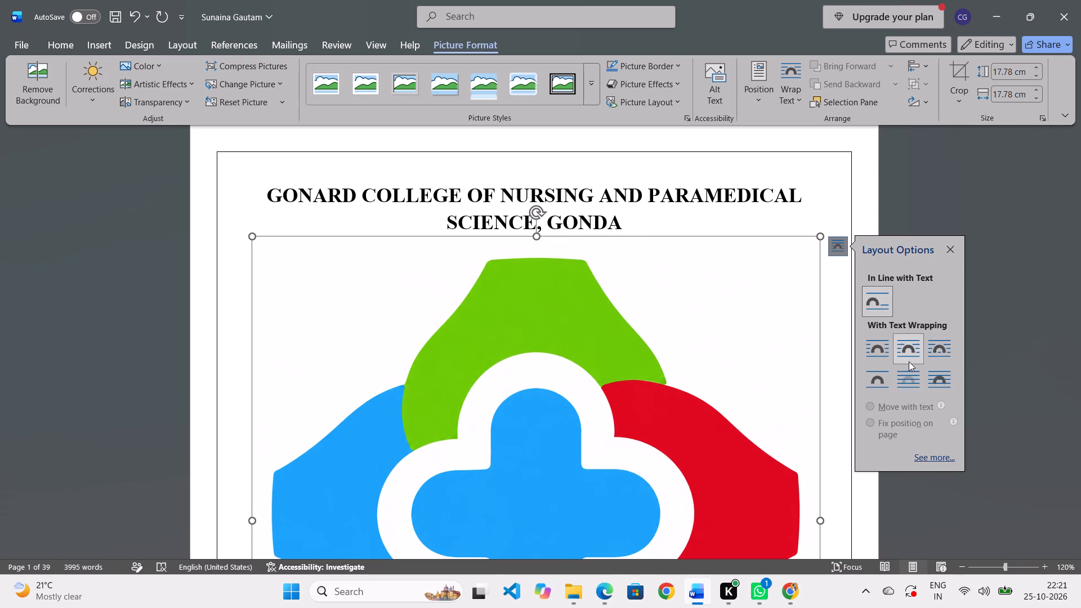
pyautogui.click(946, 384)
# Shrink the interlocking emblem proportionally to a small logo of about 2.75 cm by 2.75 cm.
pyautogui.scroll(-1, 650, 317)
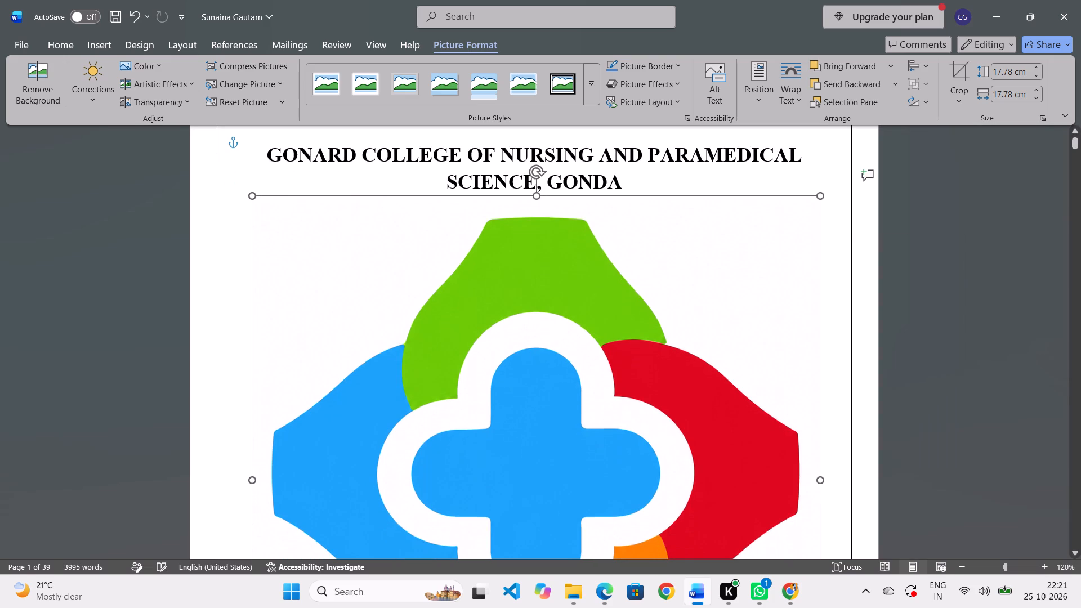
pyautogui.moveTo(818, 195); pyautogui.dragTo(692, 280)
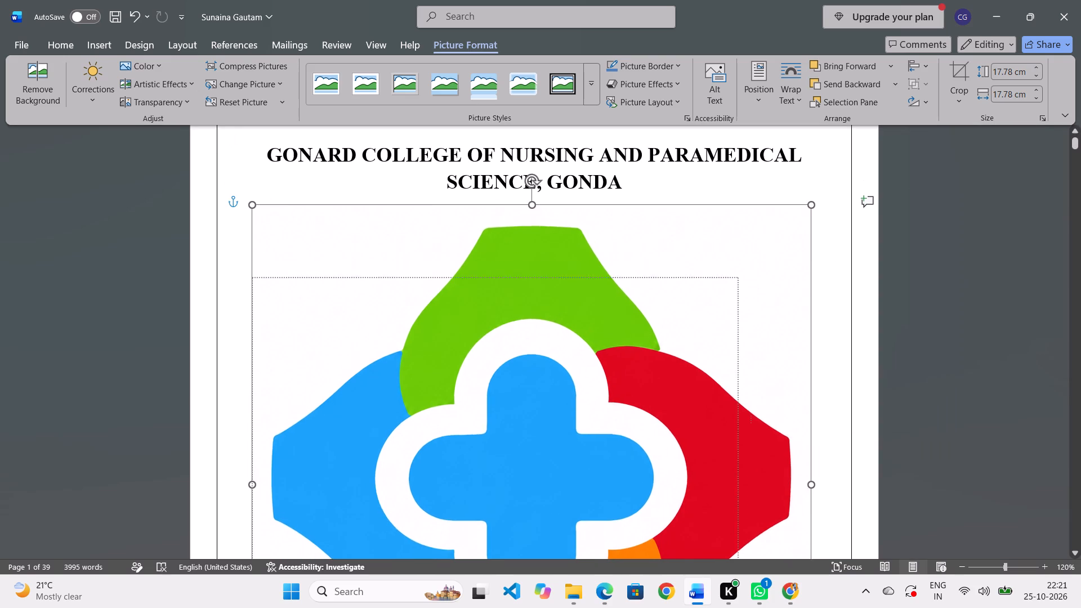
pyautogui.moveTo(692, 280); pyautogui.dragTo(600, 386)
pyautogui.scroll(-1, 601, 344)
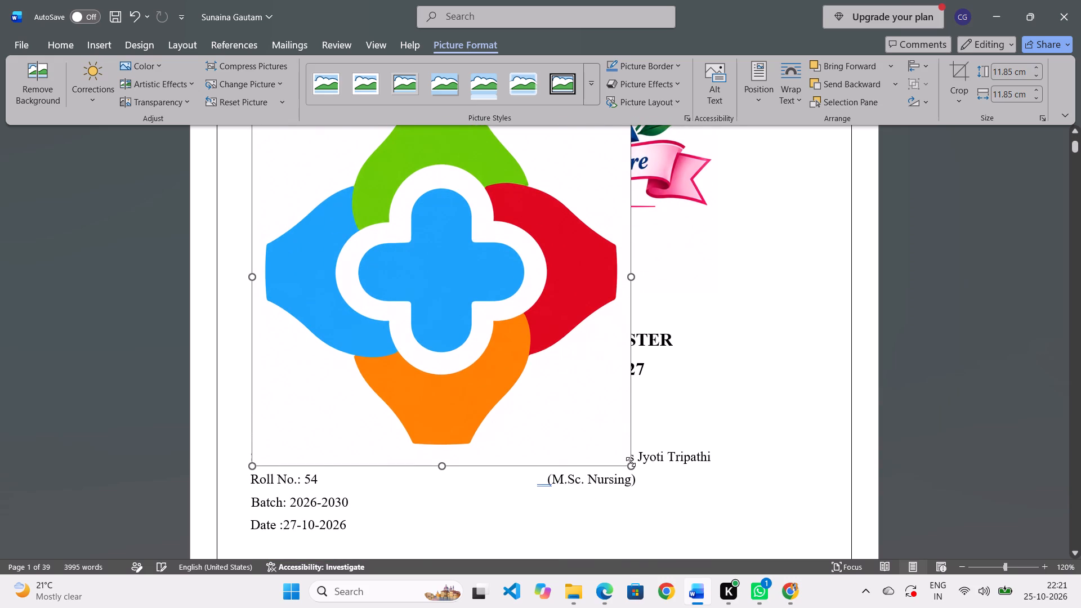
pyautogui.moveTo(631, 465); pyautogui.dragTo(465, 210)
pyautogui.scroll(4, 483, 249)
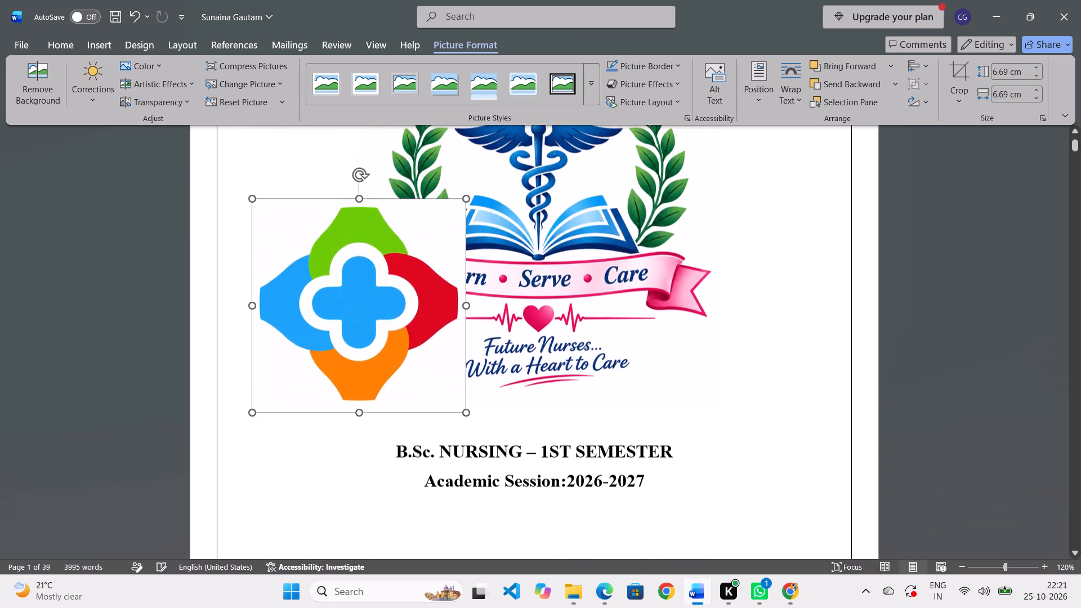
pyautogui.scroll(2, 483, 249)
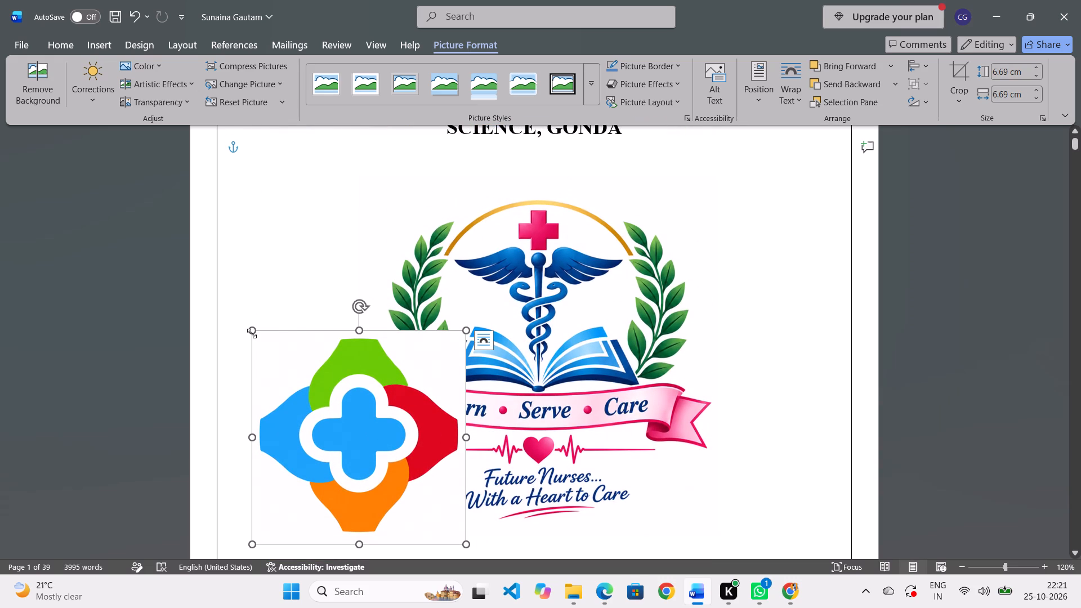
pyautogui.moveTo(252, 333); pyautogui.dragTo(378, 471)
pyautogui.scroll(5, 588, 372)
pyautogui.scroll(-4, 588, 372)
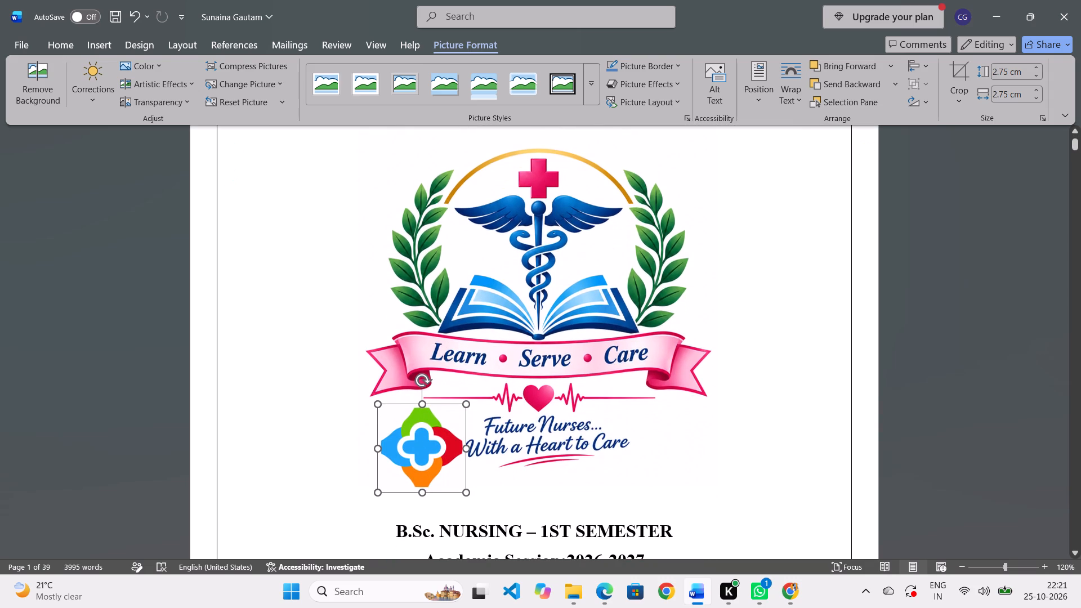
# Move the small logo to the cover page's upper-right corner, inside the border and just below the end of the heading's first line.
pyautogui.moveTo(441, 447); pyautogui.dragTo(792, 248)
pyautogui.scroll(7, 792, 248)
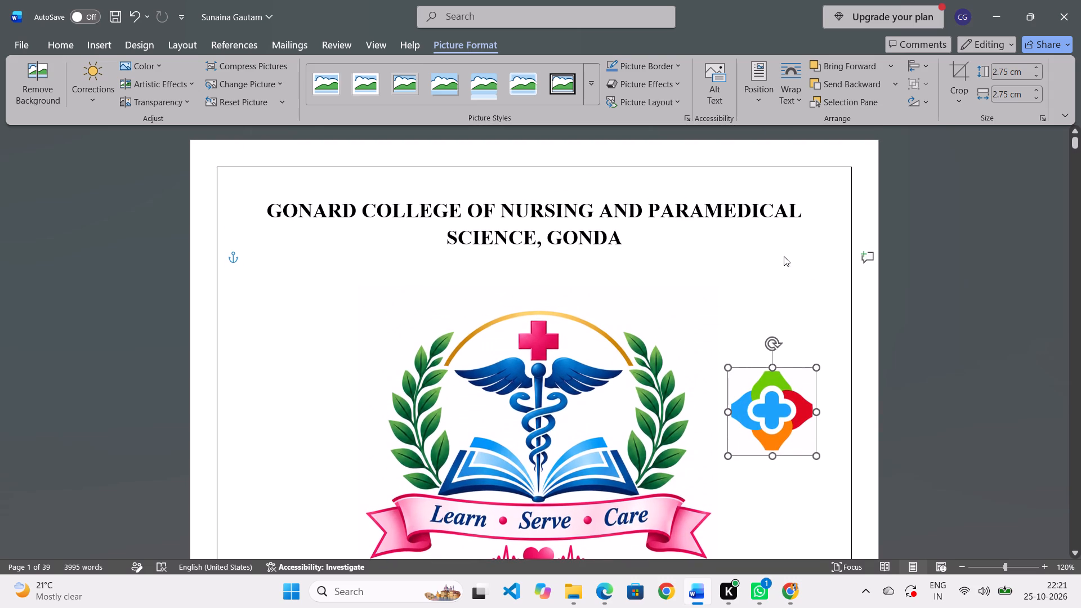
pyautogui.moveTo(783, 397); pyautogui.dragTo(811, 239)
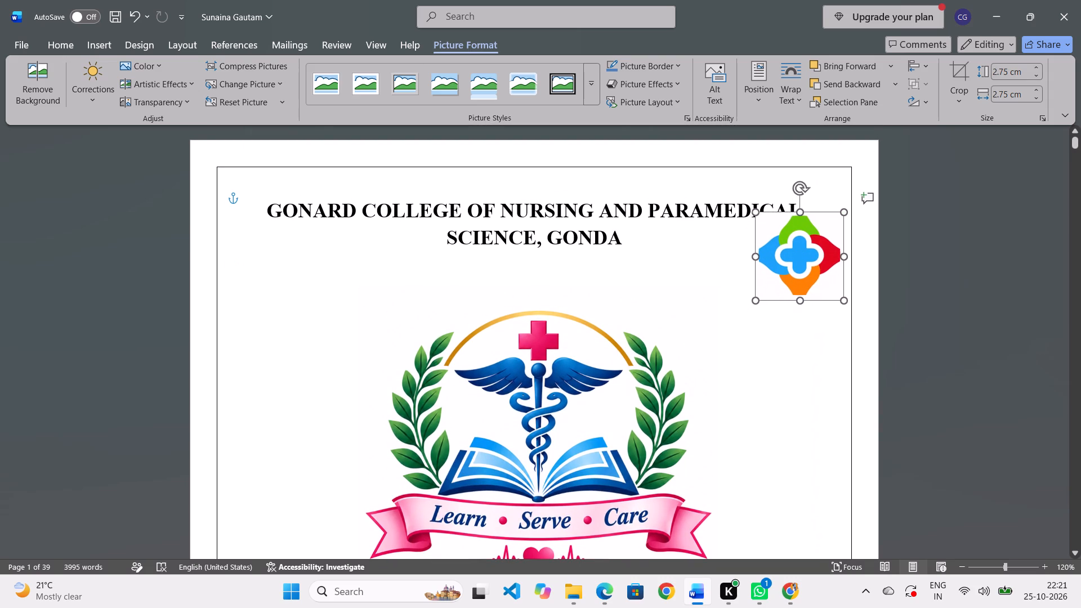
pyautogui.moveTo(811, 239); pyautogui.dragTo(814, 202)
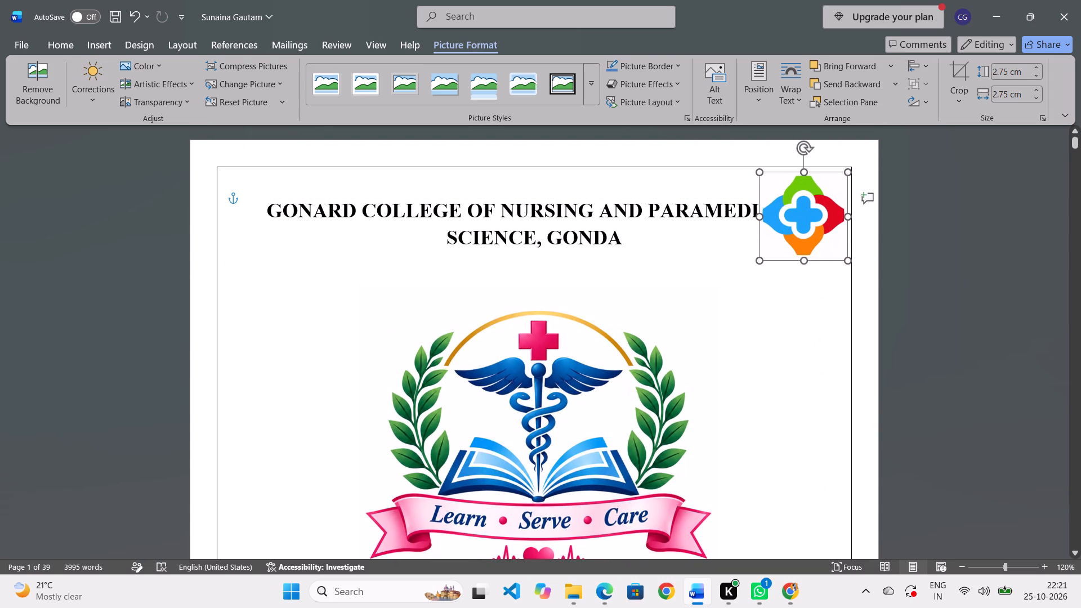
pyautogui.moveTo(814, 202); pyautogui.dragTo(816, 198)
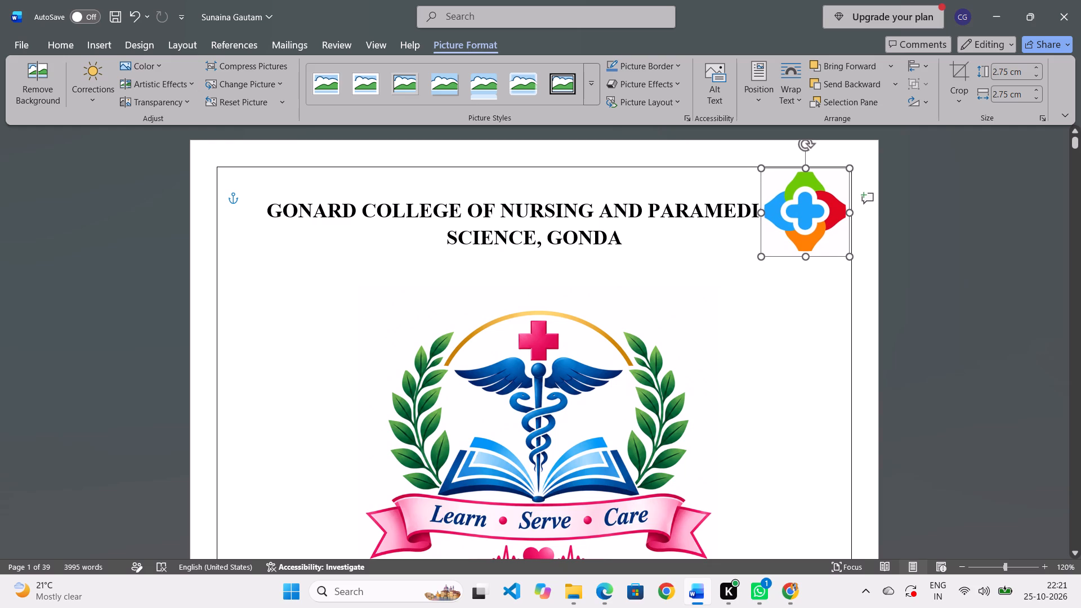
pyautogui.click(657, 231)
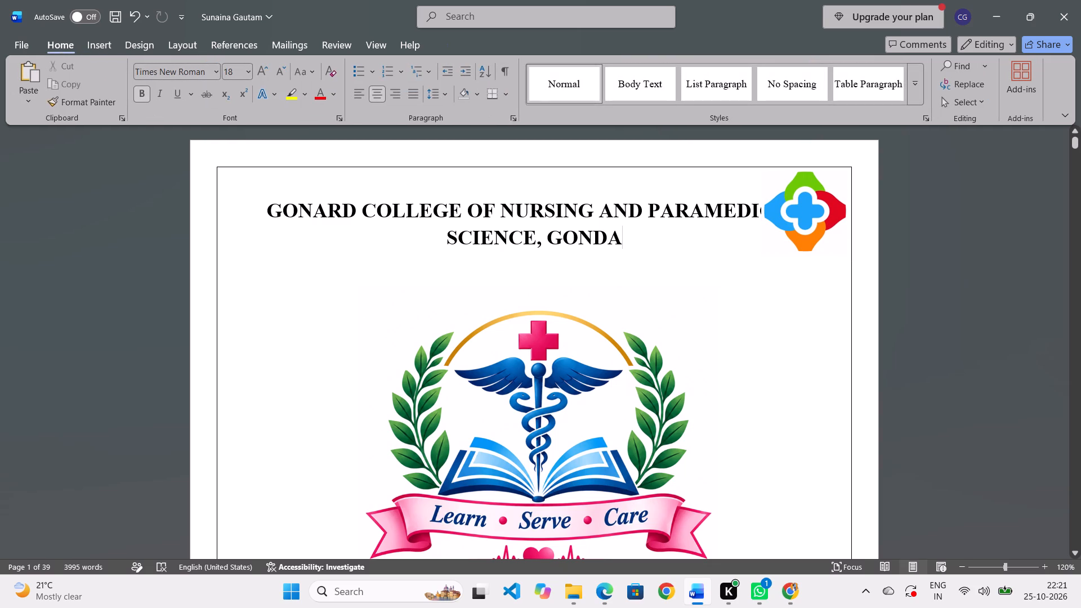
pyautogui.click(273, 208)
pyautogui.moveTo(801, 222); pyautogui.dragTo(820, 286)
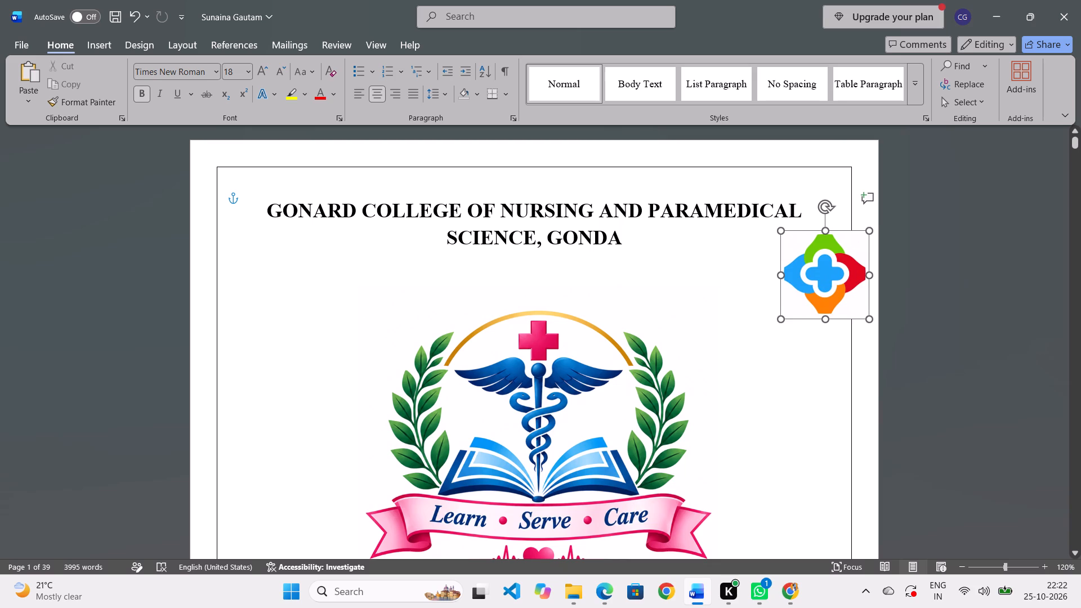
pyautogui.moveTo(820, 286); pyautogui.dragTo(800, 282)
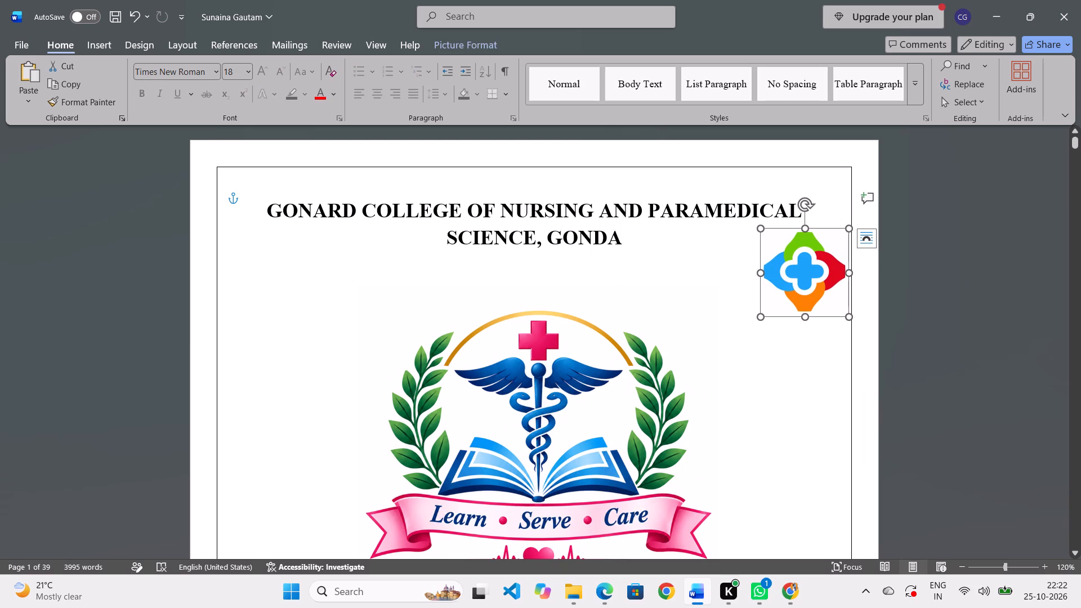
# Move the small logo down clear of the college heading and left-align the two-line heading on the cover page.
pyautogui.click(269, 206)
pyautogui.moveTo(280, 206); pyautogui.dragTo(598, 233)
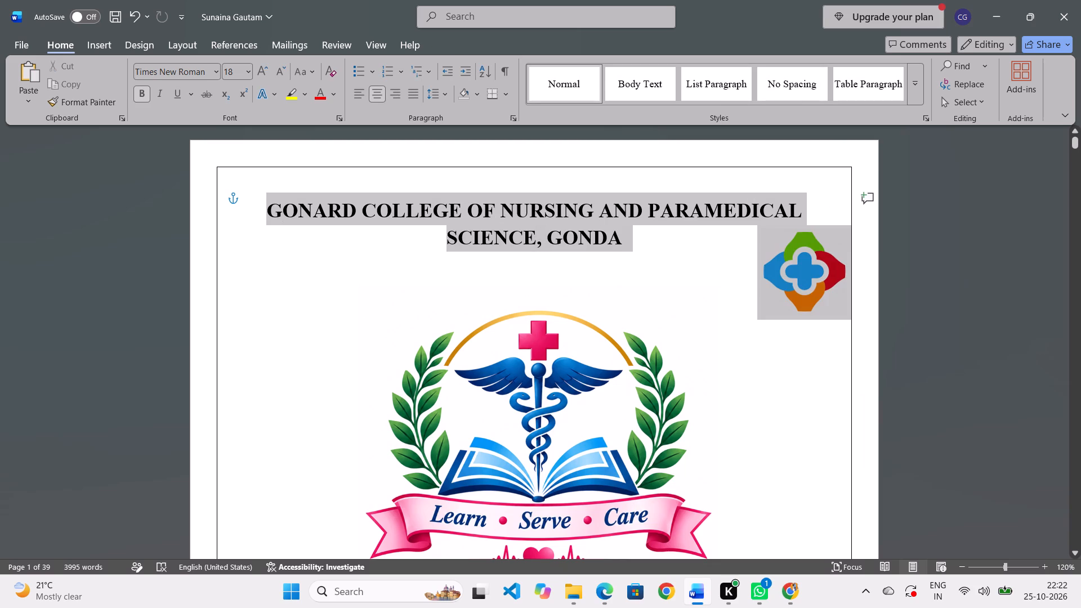
pyautogui.moveTo(598, 233); pyautogui.dragTo(600, 249)
pyautogui.moveTo(600, 249); pyautogui.dragTo(611, 221)
pyautogui.click(620, 248)
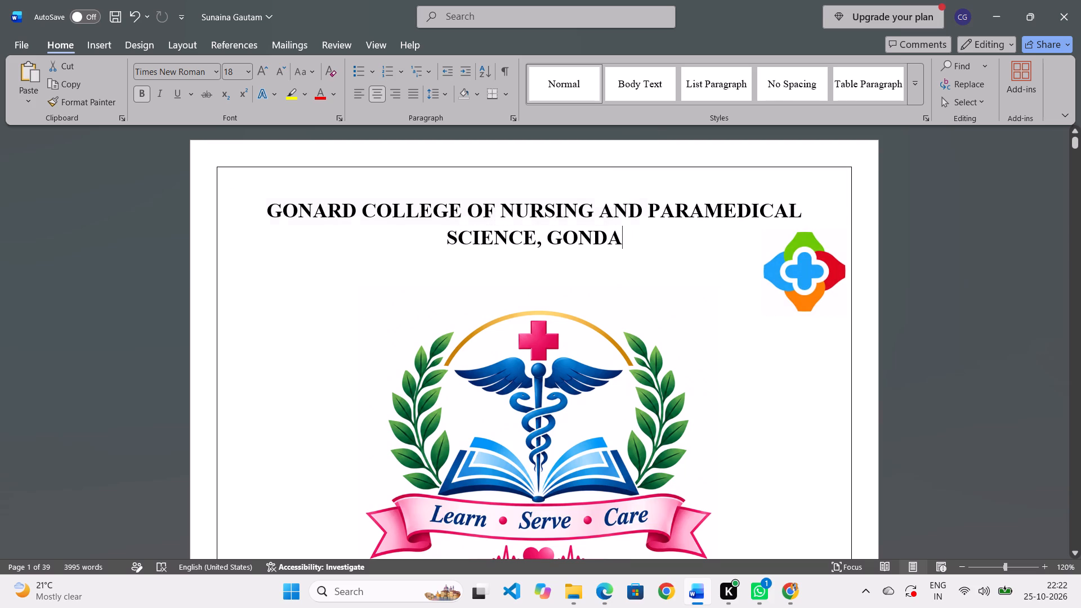
pyautogui.moveTo(621, 245); pyautogui.dragTo(277, 208)
pyautogui.click(610, 236)
pyautogui.moveTo(797, 271); pyautogui.dragTo(790, 359)
pyautogui.click(631, 241)
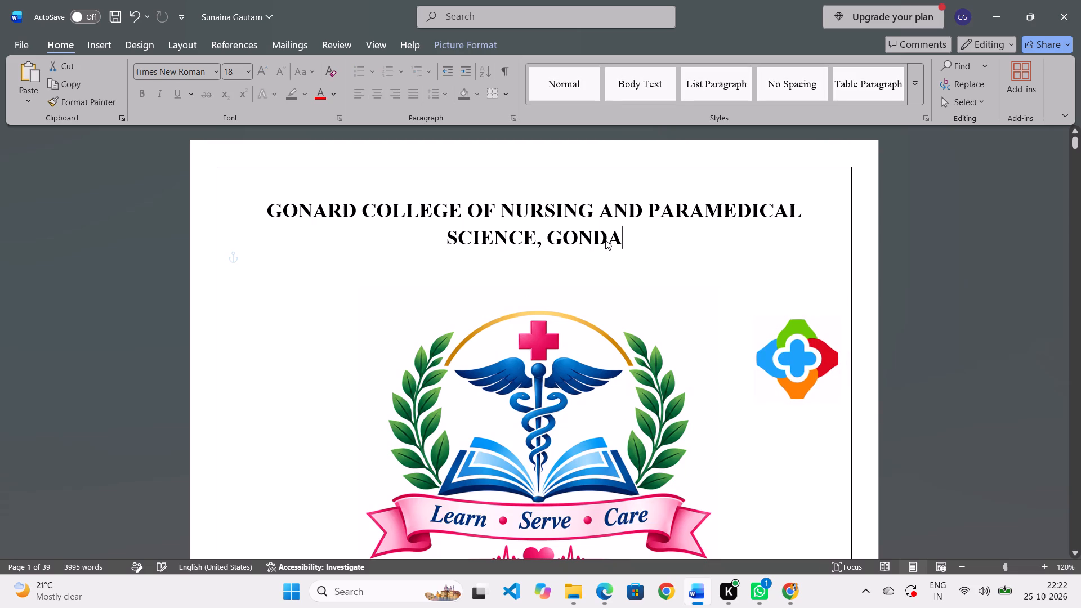
pyautogui.moveTo(624, 238); pyautogui.dragTo(318, 215)
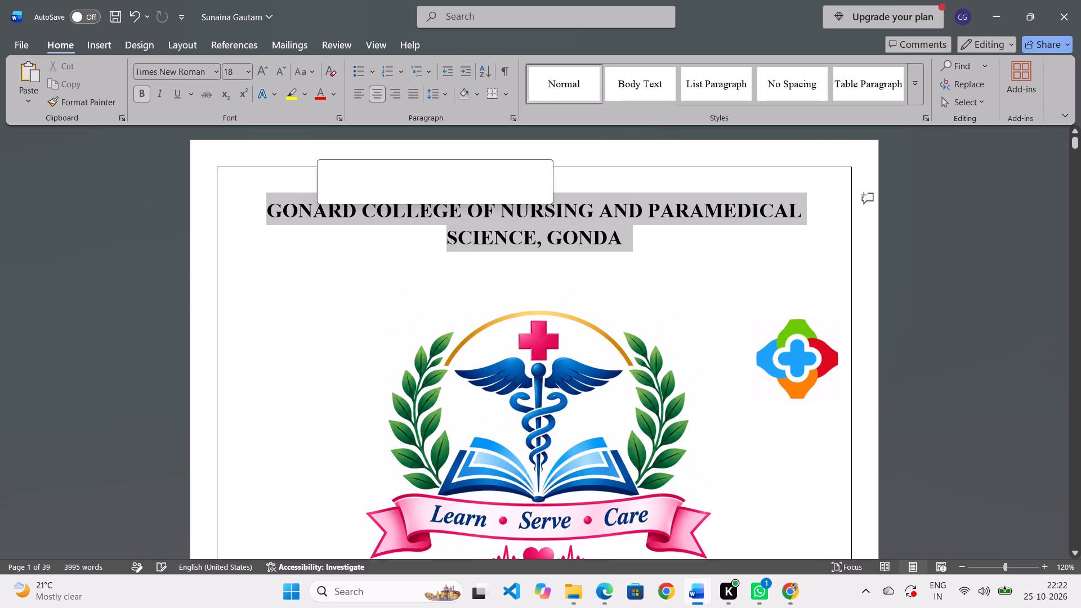
pyautogui.click(356, 93)
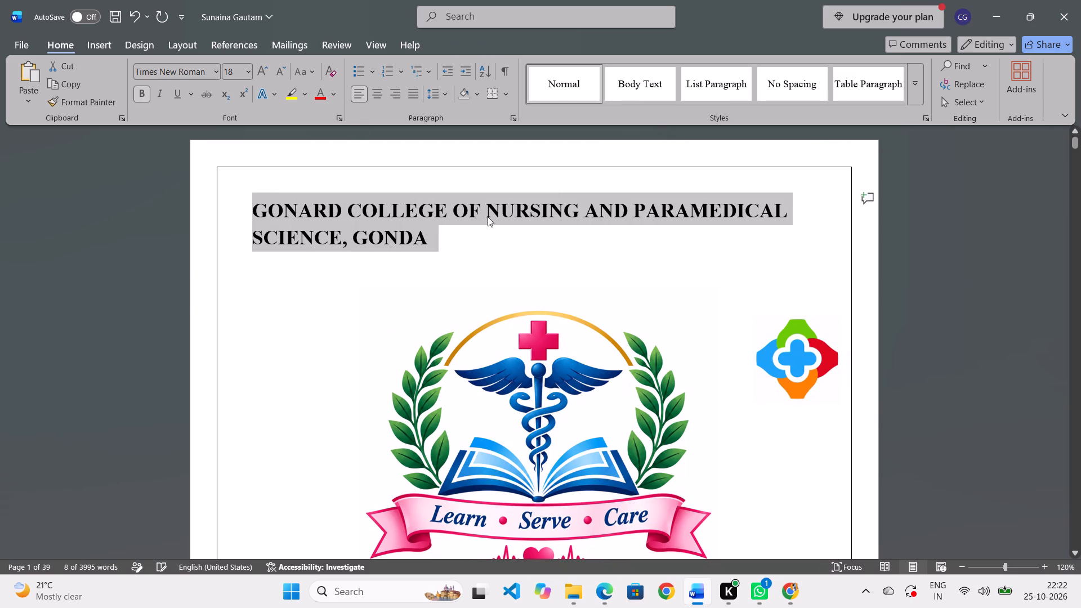
pyautogui.click(699, 291)
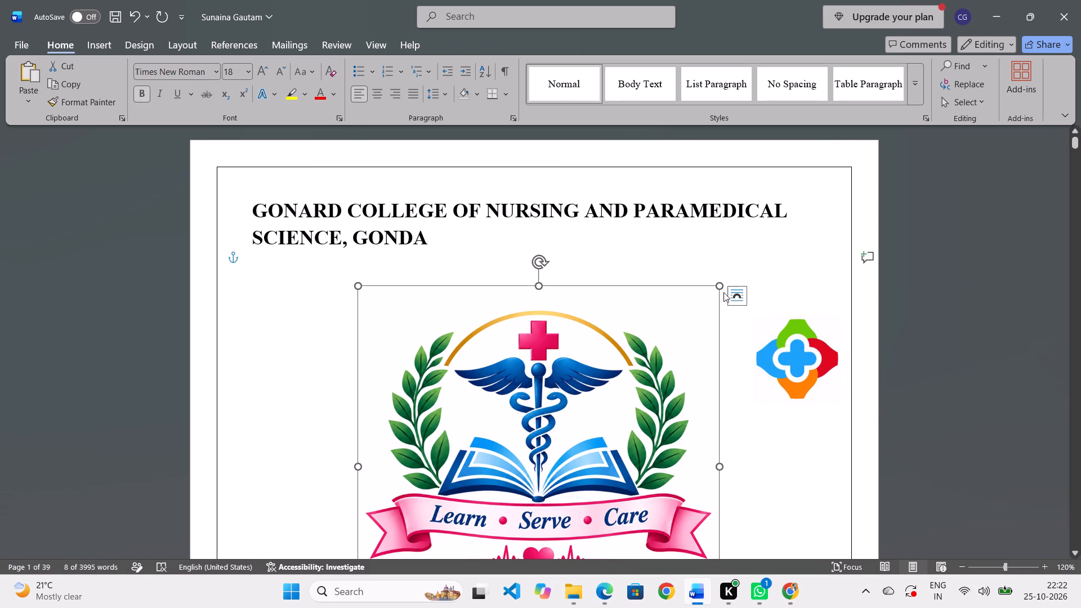
# Move the small logo up into the cover page's upper-right corner, just inside the border and level with the college heading.
pyautogui.click(805, 360)
pyautogui.moveTo(805, 360); pyautogui.dragTo(814, 252)
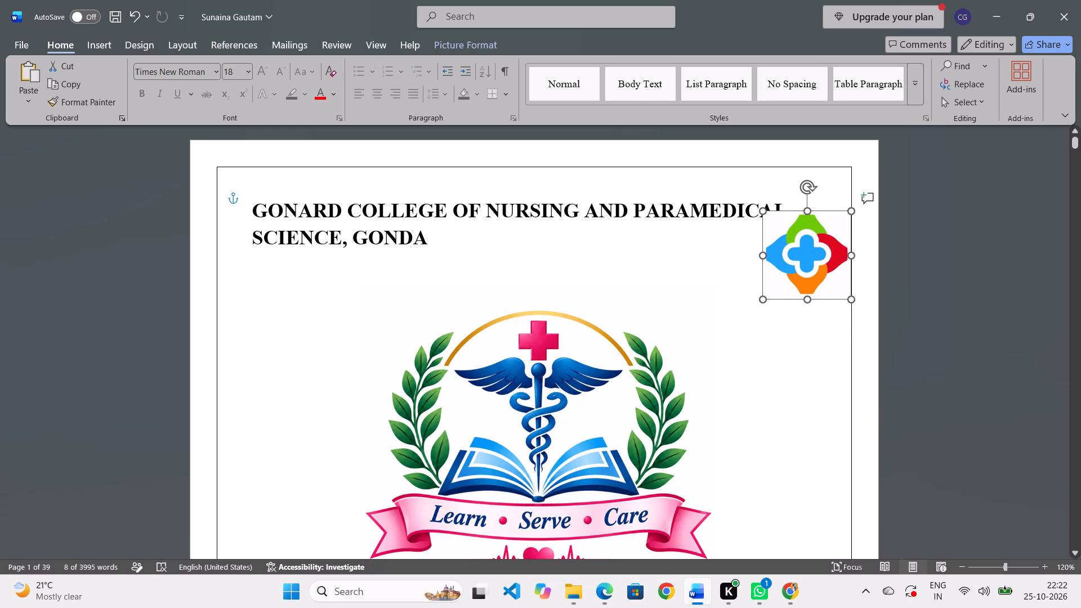
pyautogui.moveTo(814, 252); pyautogui.dragTo(811, 218)
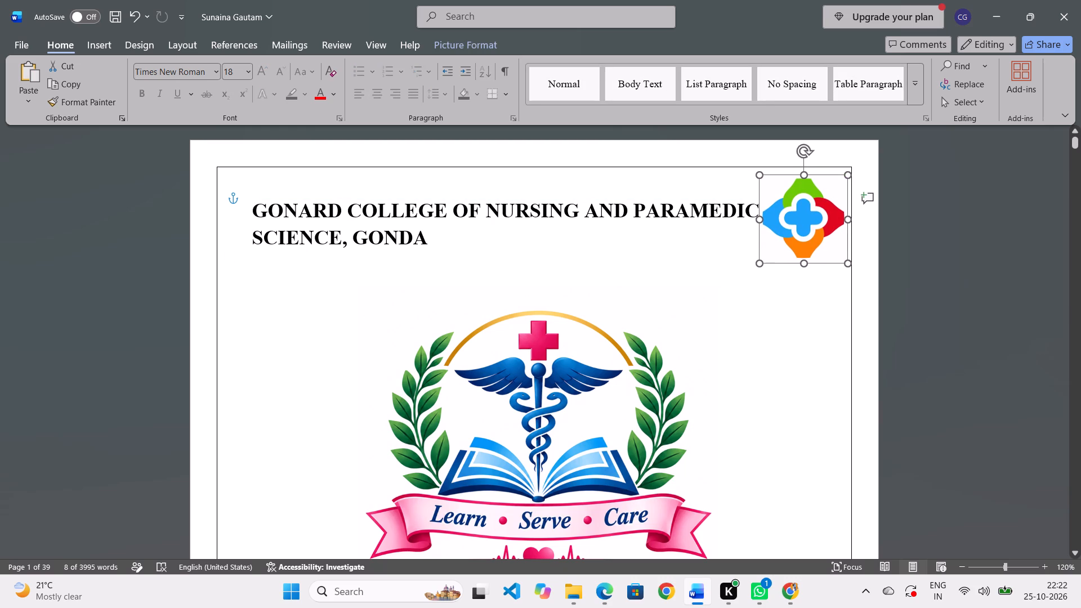
pyautogui.moveTo(811, 218); pyautogui.dragTo(813, 215)
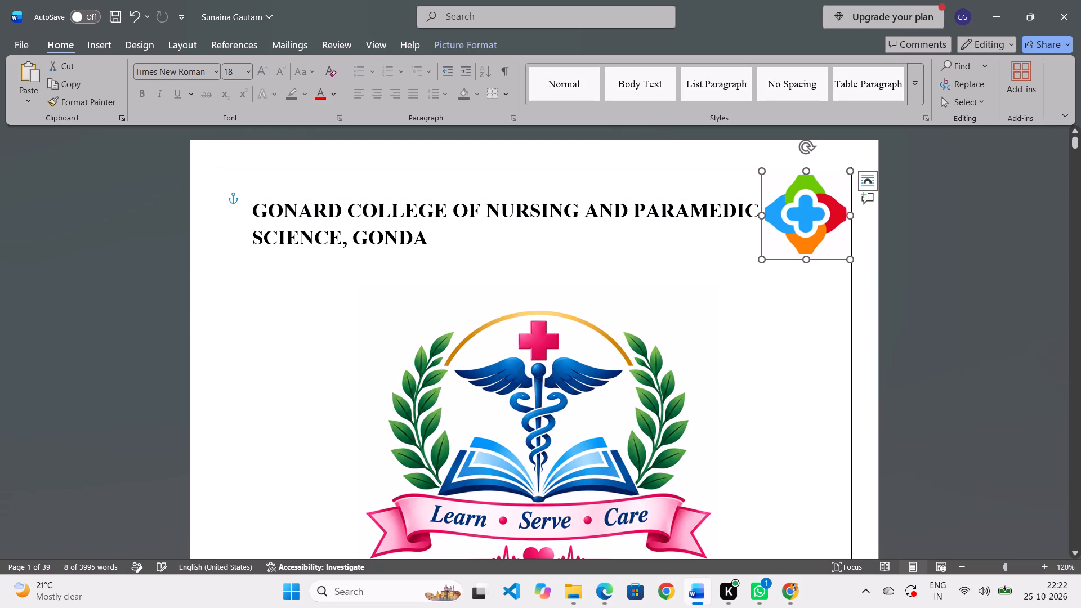
# Set the college heading's font size to 20.
pyautogui.click(432, 238)
pyautogui.moveTo(432, 238); pyautogui.dragTo(430, 238)
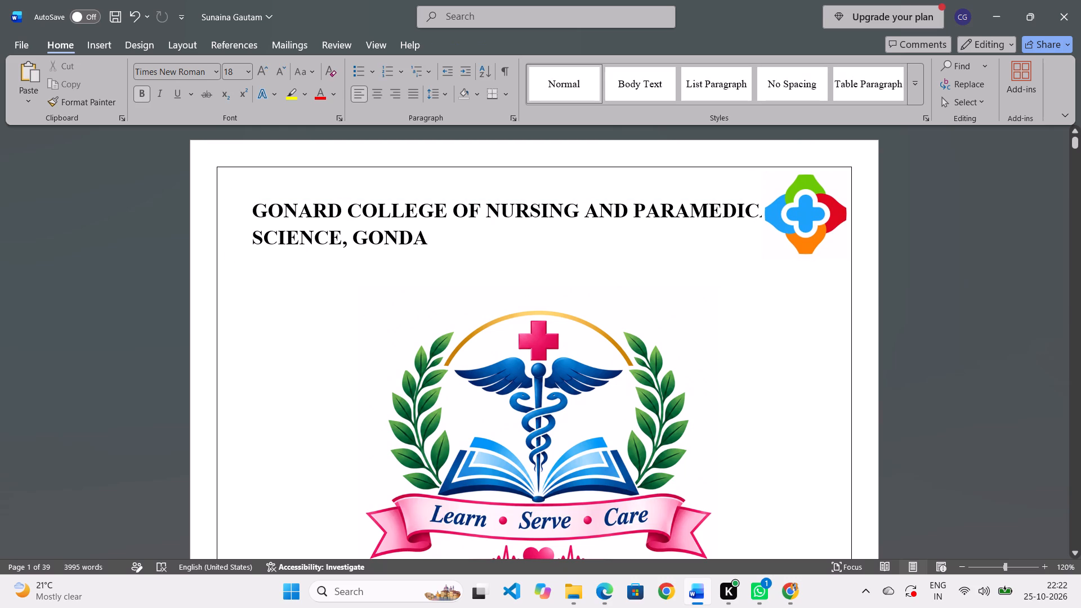
pyautogui.moveTo(430, 238); pyautogui.dragTo(269, 202)
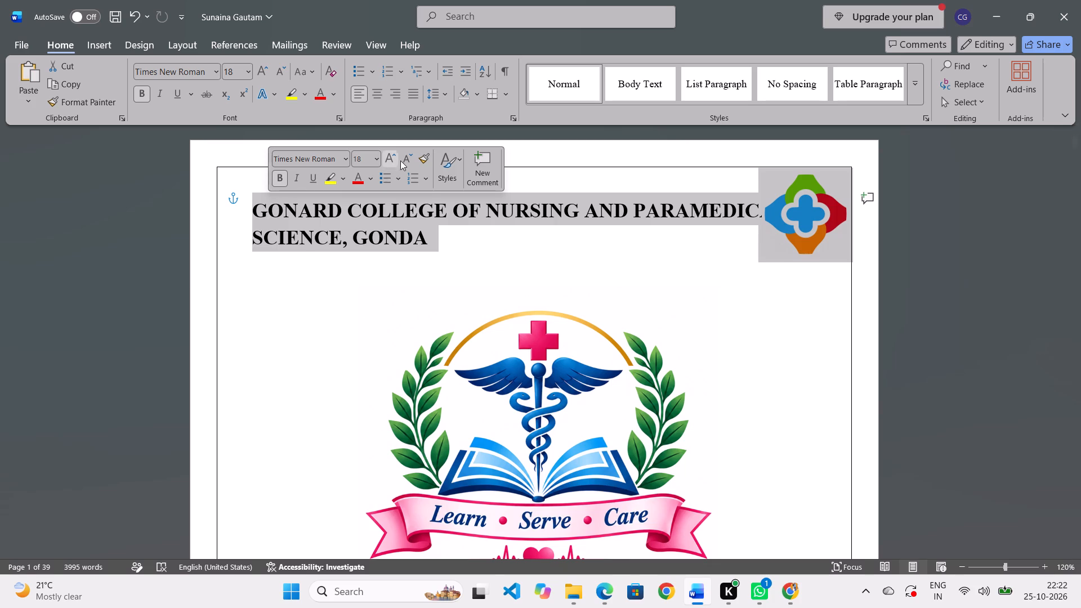
pyautogui.click(375, 163)
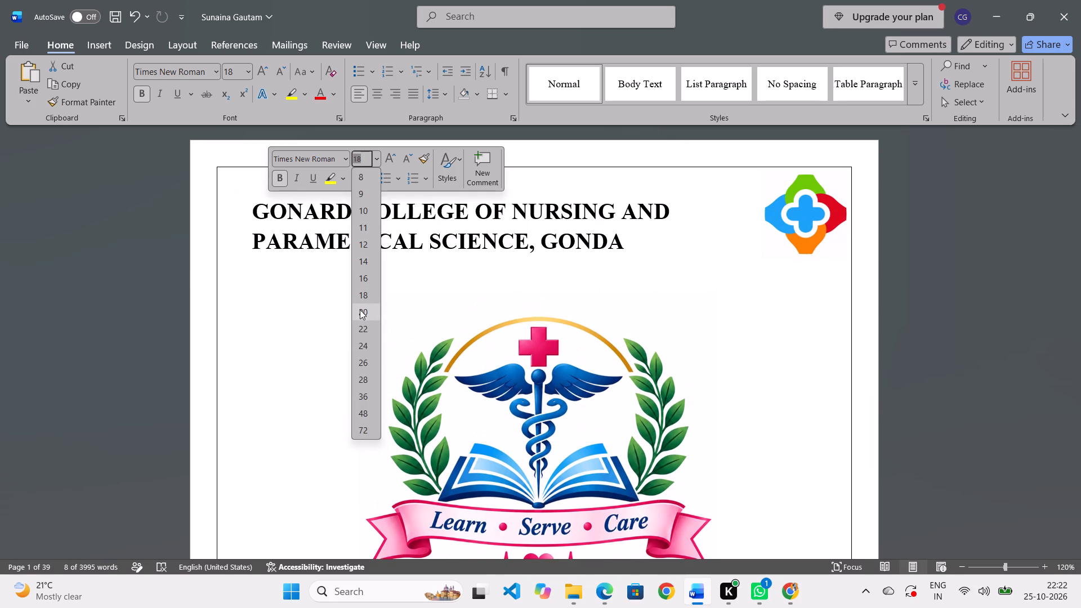
pyautogui.click(360, 310)
pyautogui.click(419, 281)
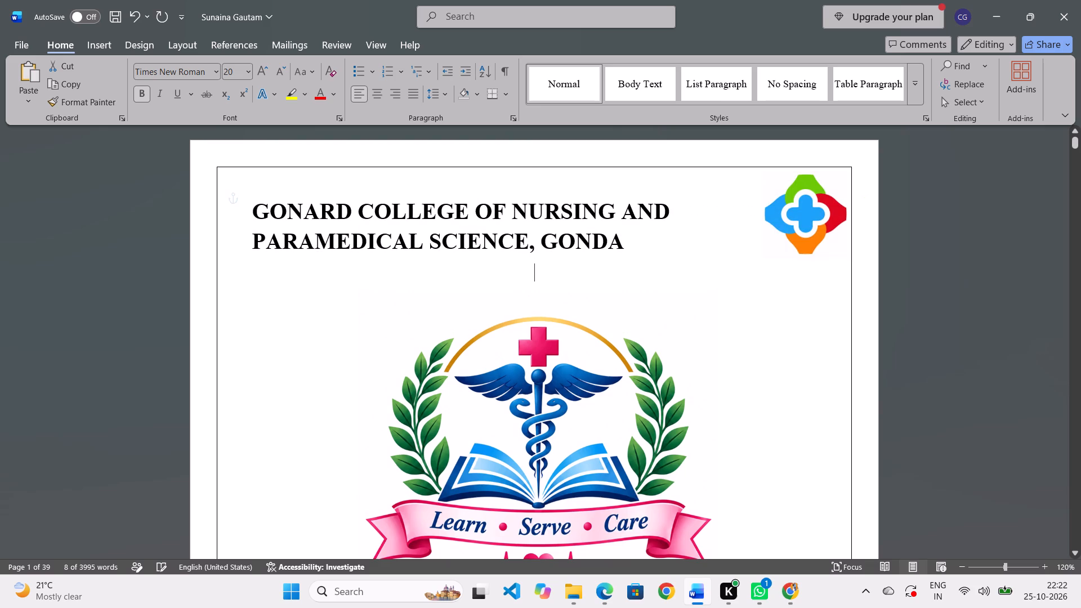
pyautogui.click(379, 215)
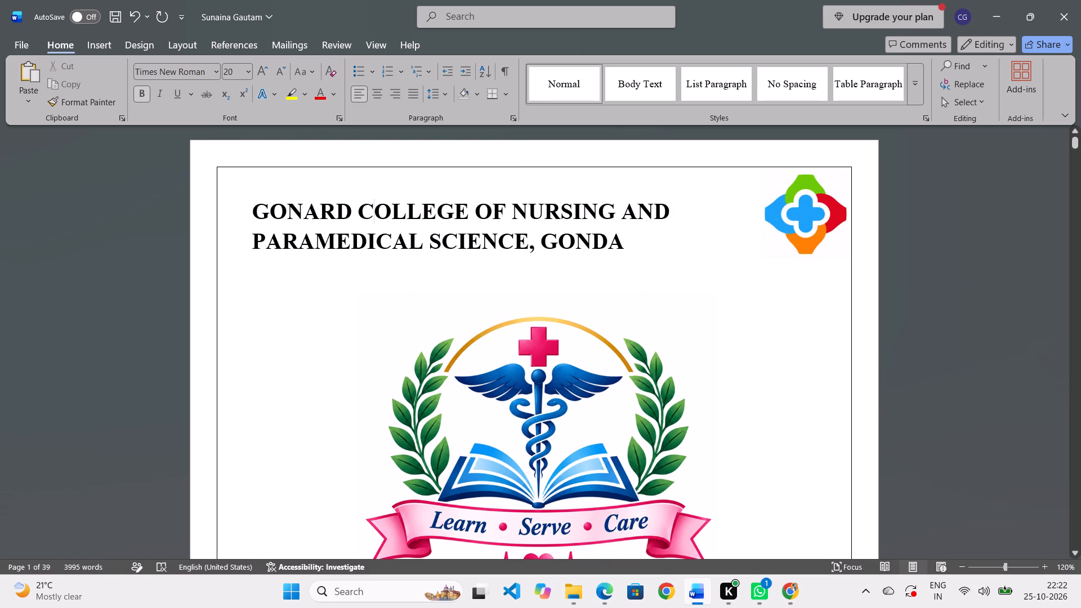
# Review the cover page's layout from the college heading and emblem down to the submission details.
pyautogui.scroll(-3, 294, 212)
pyautogui.scroll(2, 294, 212)
pyautogui.click(491, 348)
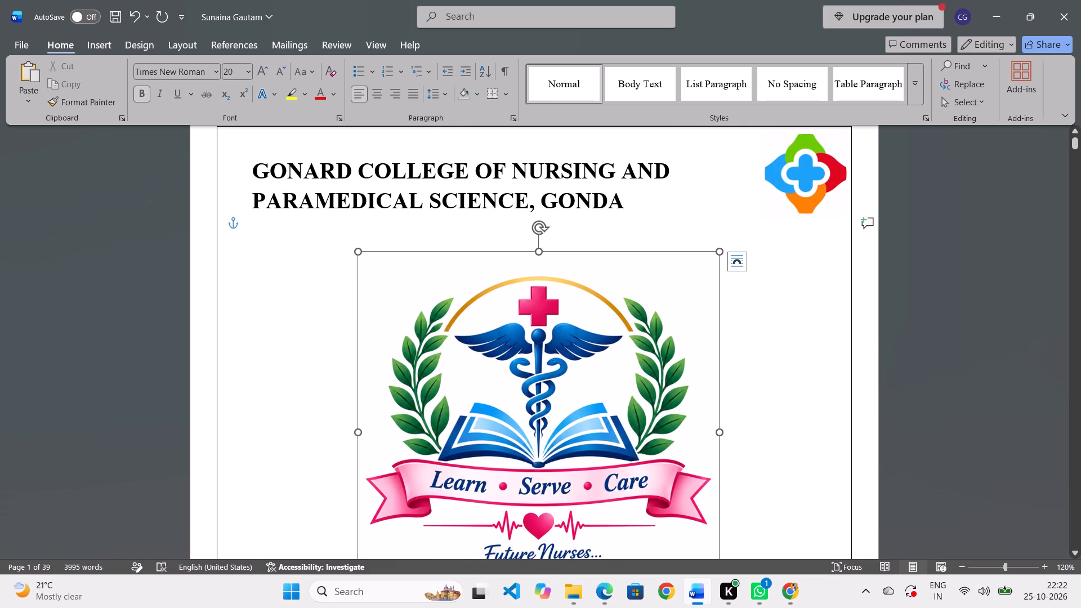
pyautogui.scroll(-5, 547, 395)
pyautogui.scroll(1, 547, 395)
pyautogui.scroll(-4, 547, 395)
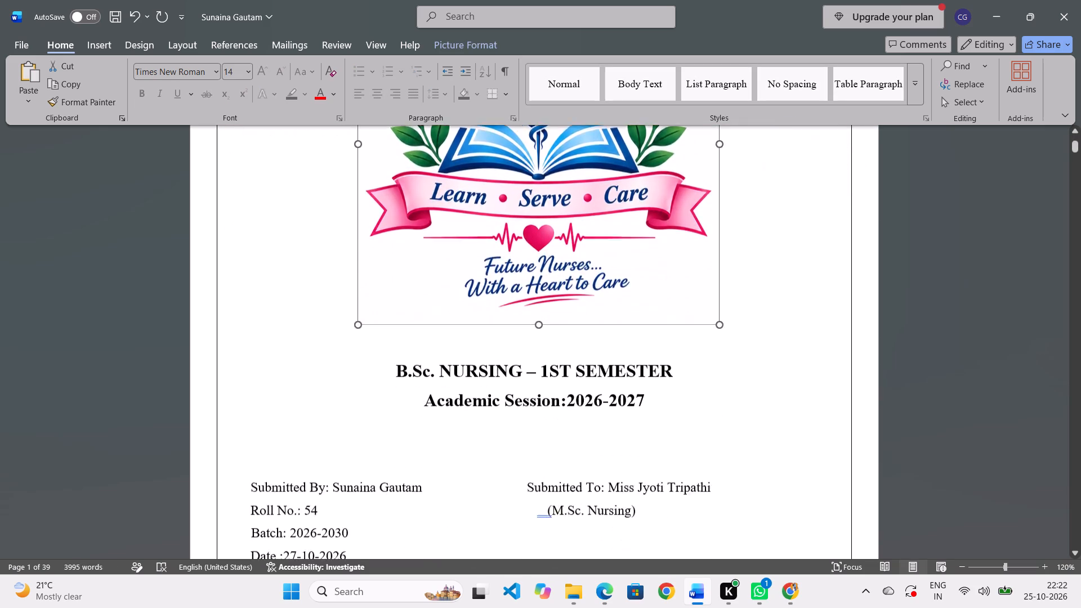
pyautogui.scroll(-9, 547, 395)
pyautogui.scroll(8, 548, 394)
pyautogui.scroll(-1, 548, 394)
pyautogui.scroll(5, 548, 394)
pyautogui.scroll(-1, 548, 394)
pyautogui.scroll(2, 548, 394)
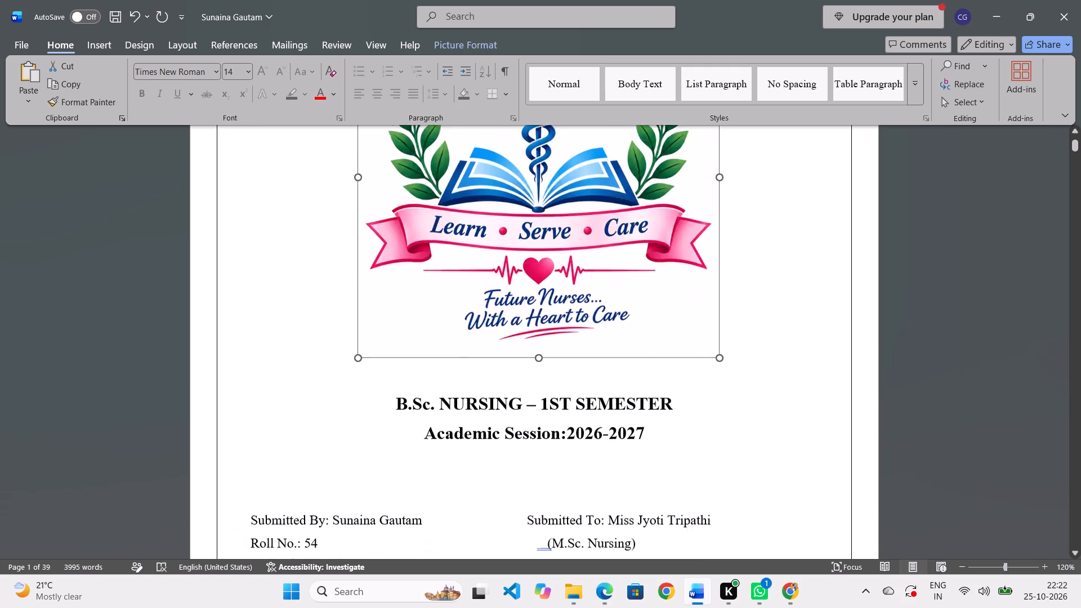
pyautogui.scroll(12, 548, 394)
pyautogui.click(796, 396)
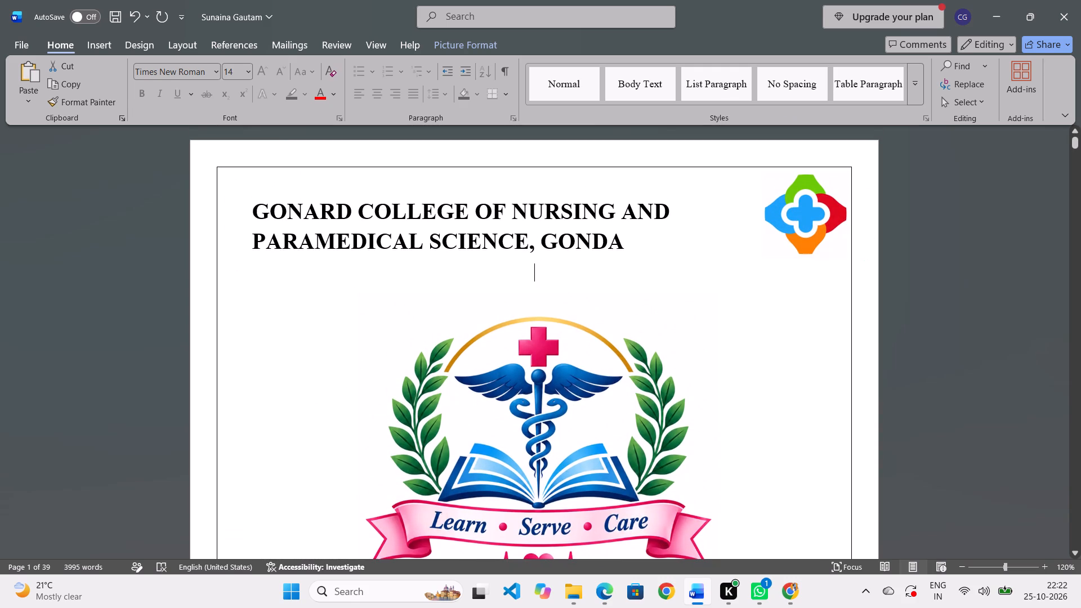
pyautogui.scroll(-6, 779, 346)
pyautogui.scroll(5, 779, 346)
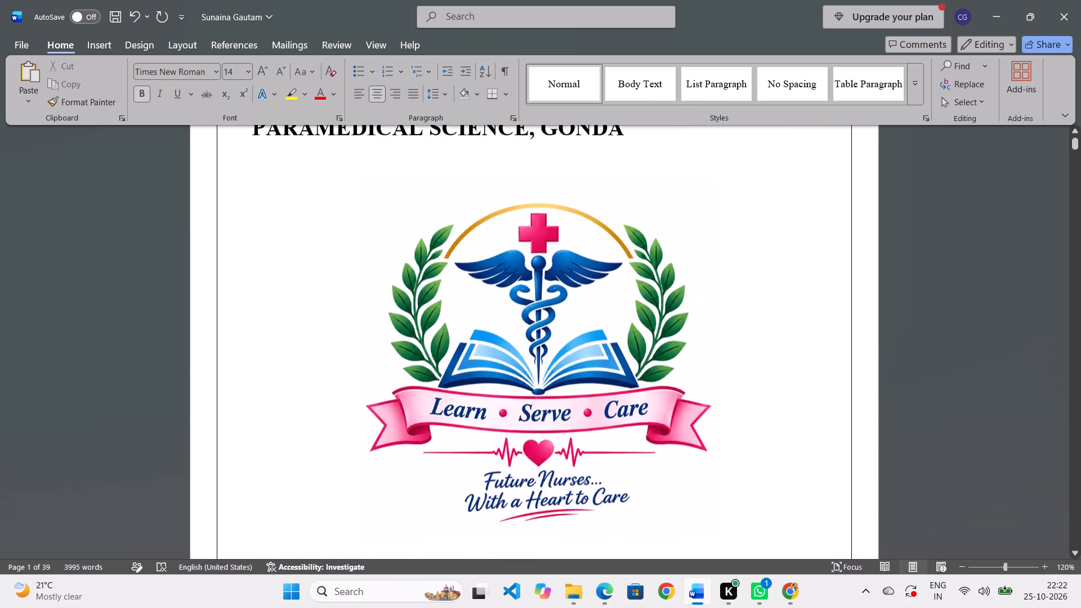
pyautogui.scroll(3, 779, 346)
pyautogui.scroll(-16, 779, 346)
pyautogui.scroll(6, 779, 347)
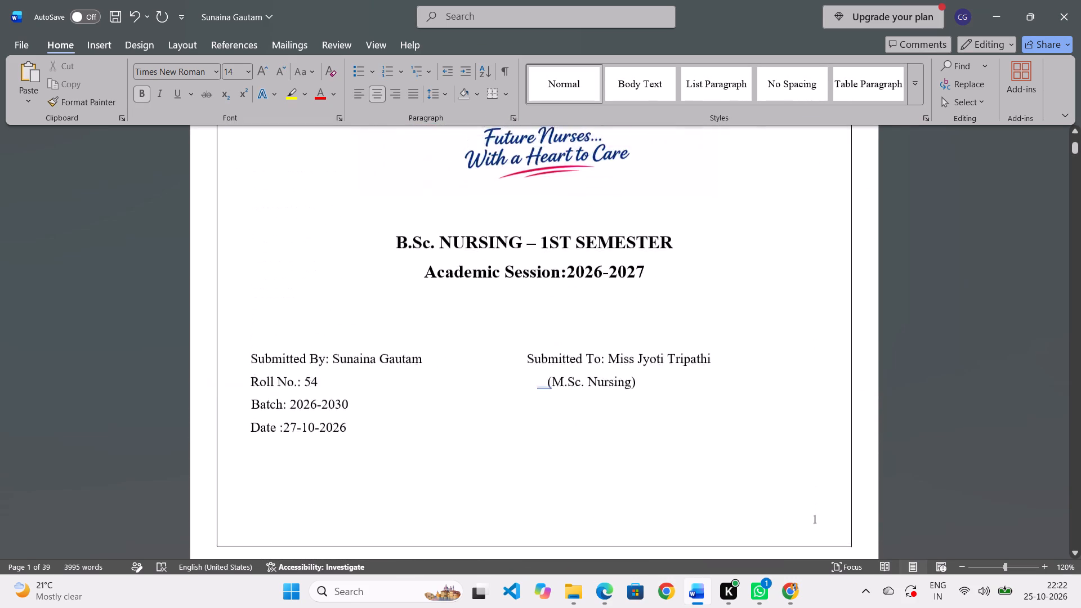
# Examine the cover, certificate and acknowledgement pages side by side at 60% zoom.
pyautogui.keyDown('ctrl'); pyautogui.scroll(-5, 779, 347); pyautogui.keyUp('ctrl')
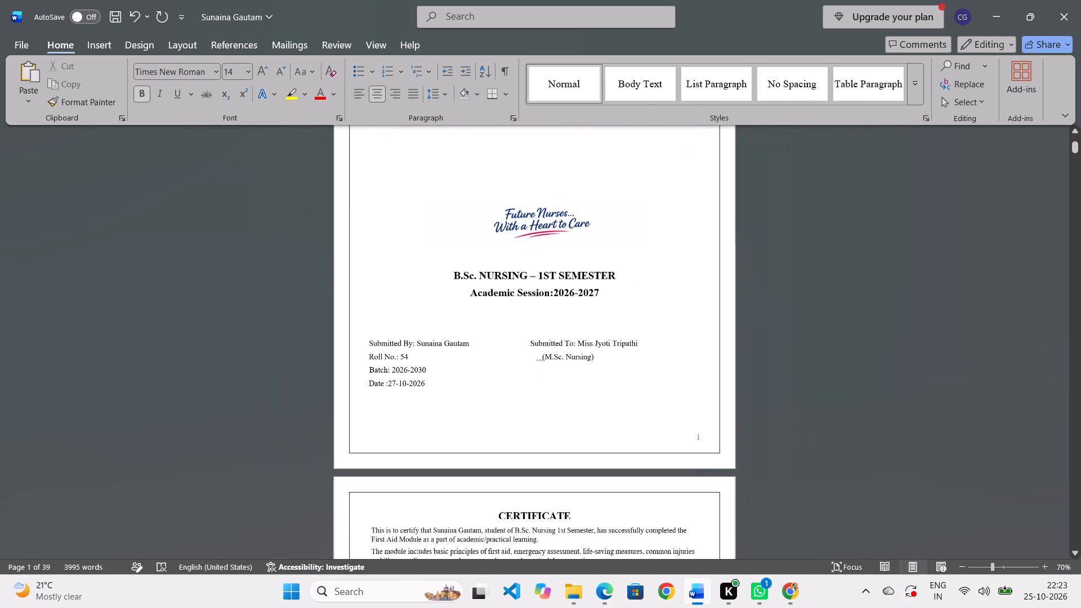
pyautogui.scroll(4, 779, 347)
pyautogui.scroll(-1, 779, 347)
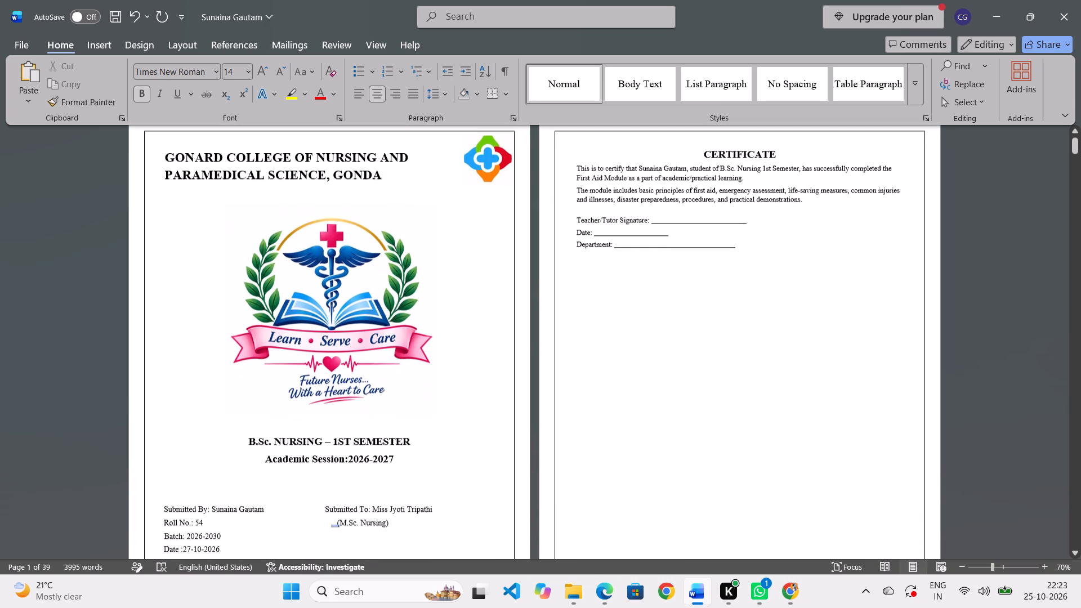
pyautogui.scroll(-1, 779, 347)
pyautogui.keyDown('ctrl'); pyautogui.scroll(-1, 779, 347); pyautogui.keyUp('ctrl')
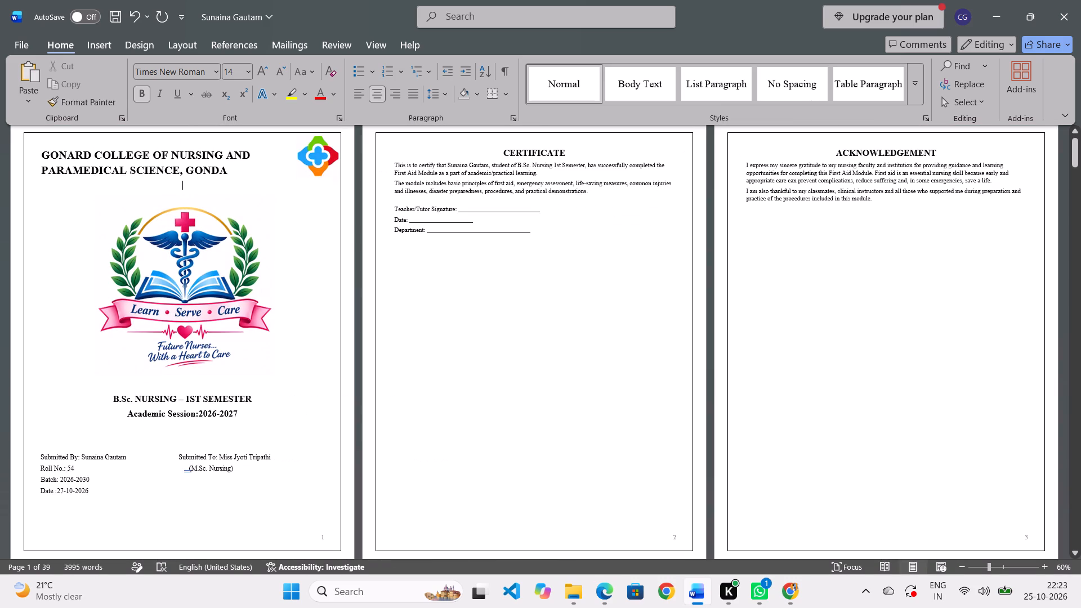
pyautogui.hscroll(1, 779, 347)
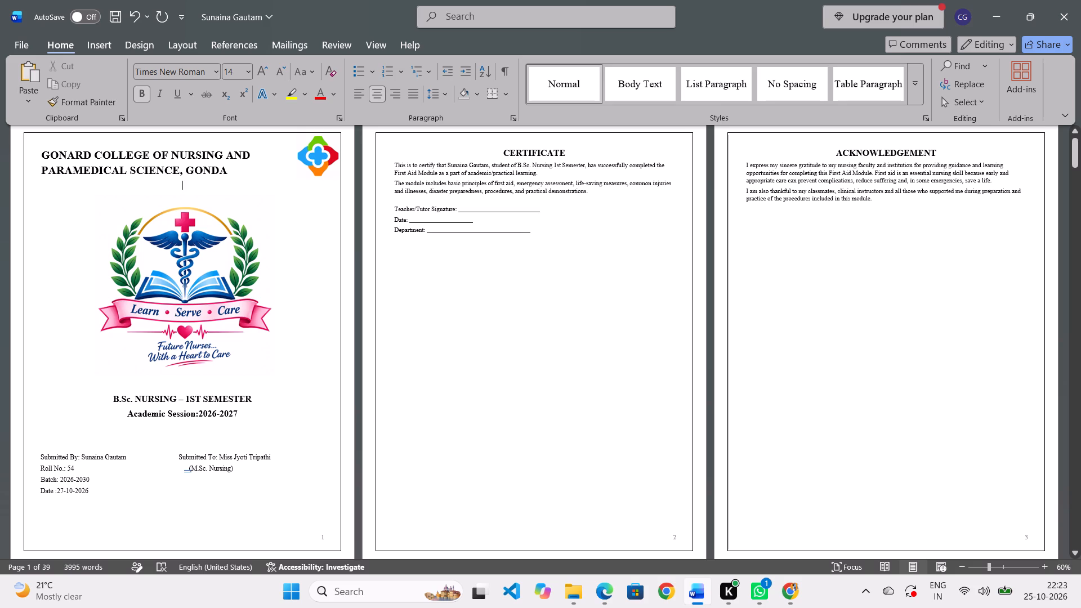
pyautogui.scroll(-1, 323, 415)
pyautogui.scroll(1, 323, 415)
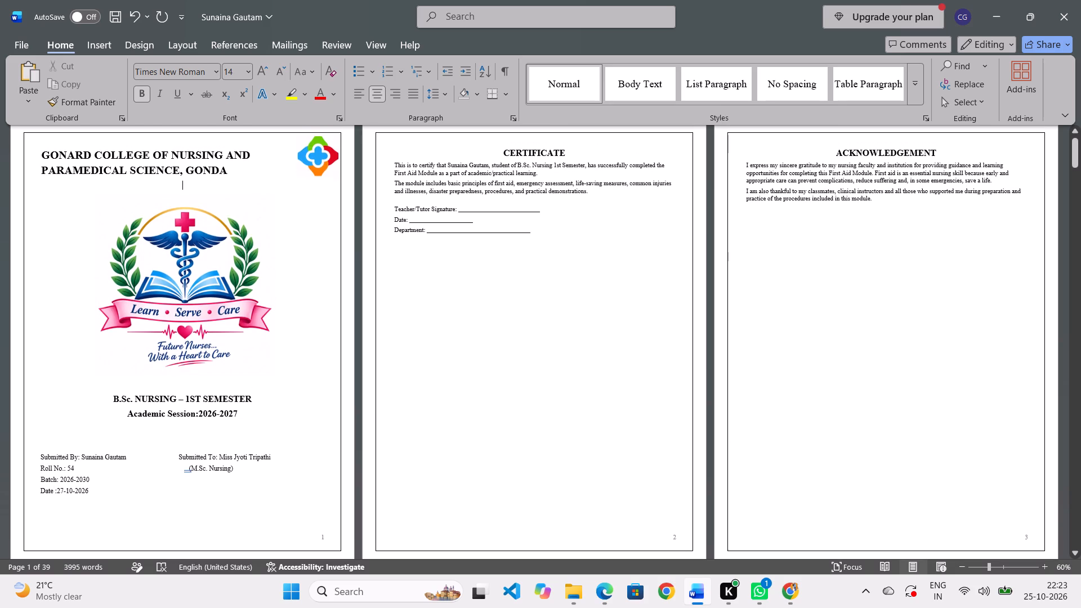
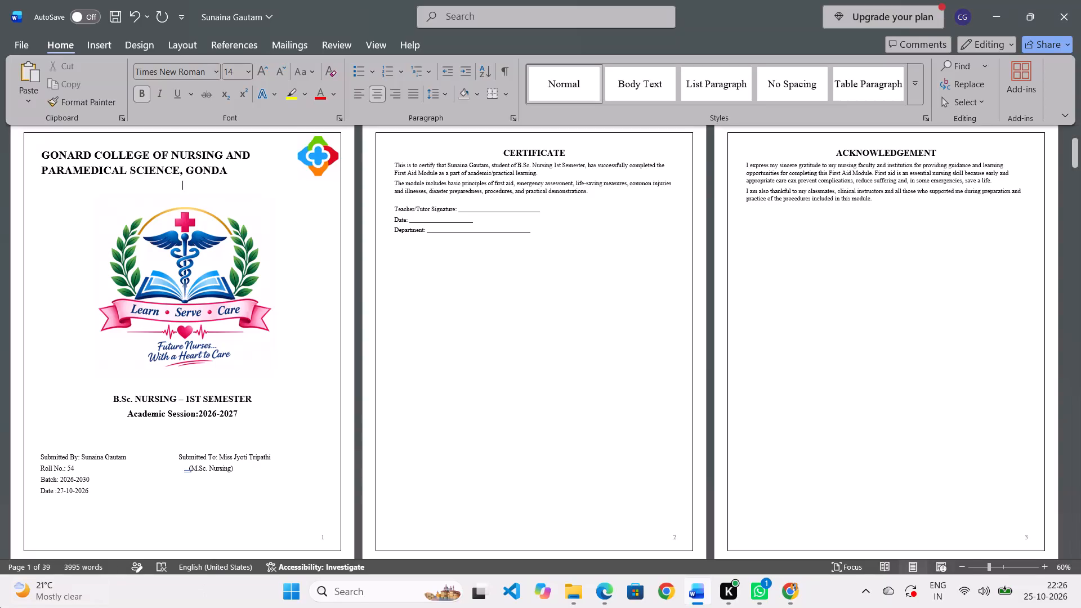
# Save the reworked first-aid module document in its current Word file.
pyautogui.click(20, 45)
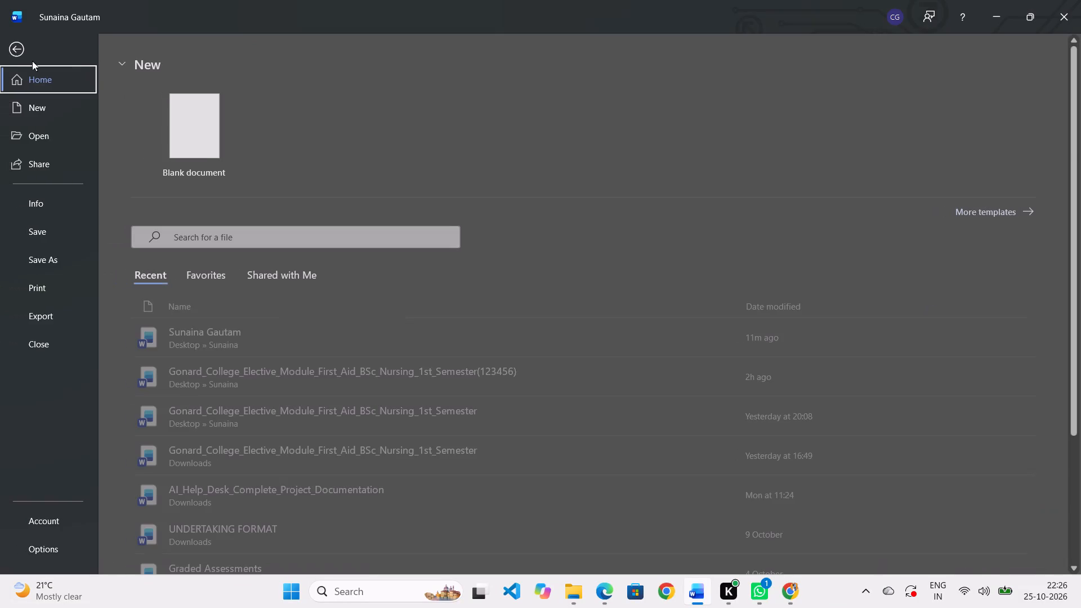
pyautogui.click(47, 239)
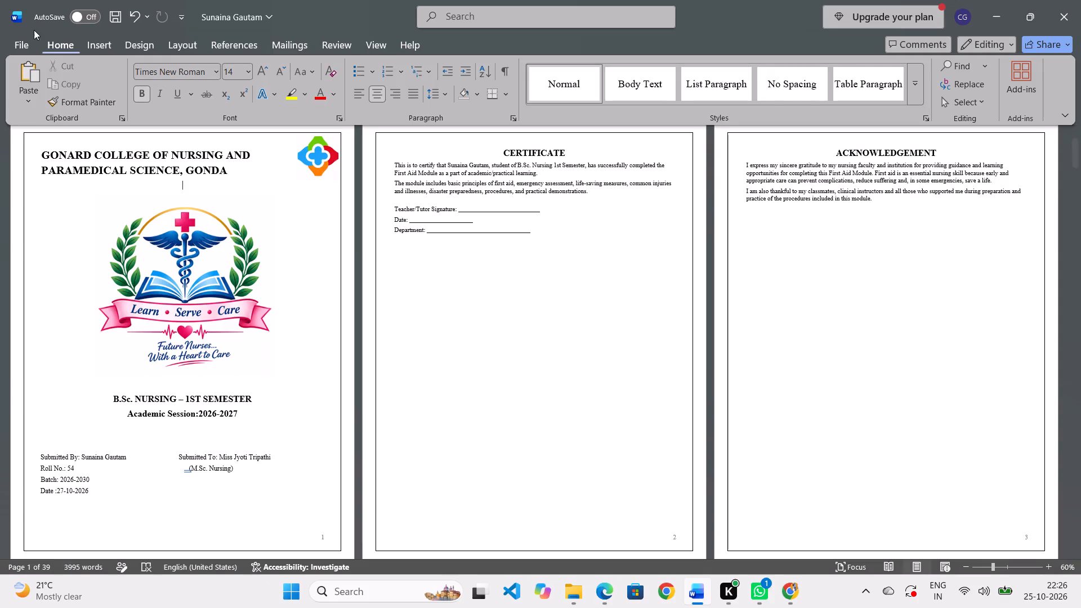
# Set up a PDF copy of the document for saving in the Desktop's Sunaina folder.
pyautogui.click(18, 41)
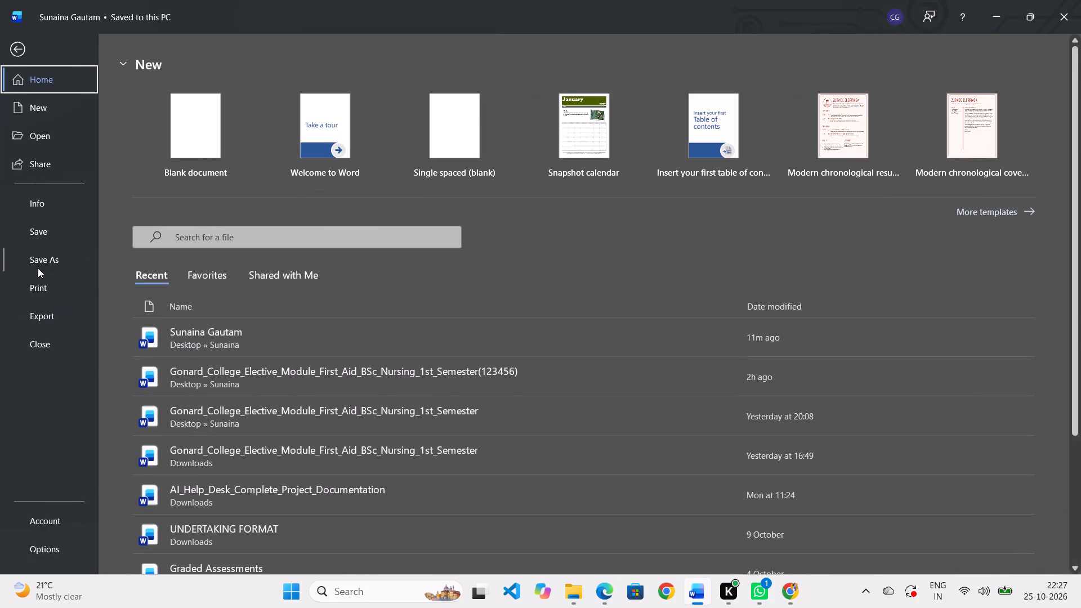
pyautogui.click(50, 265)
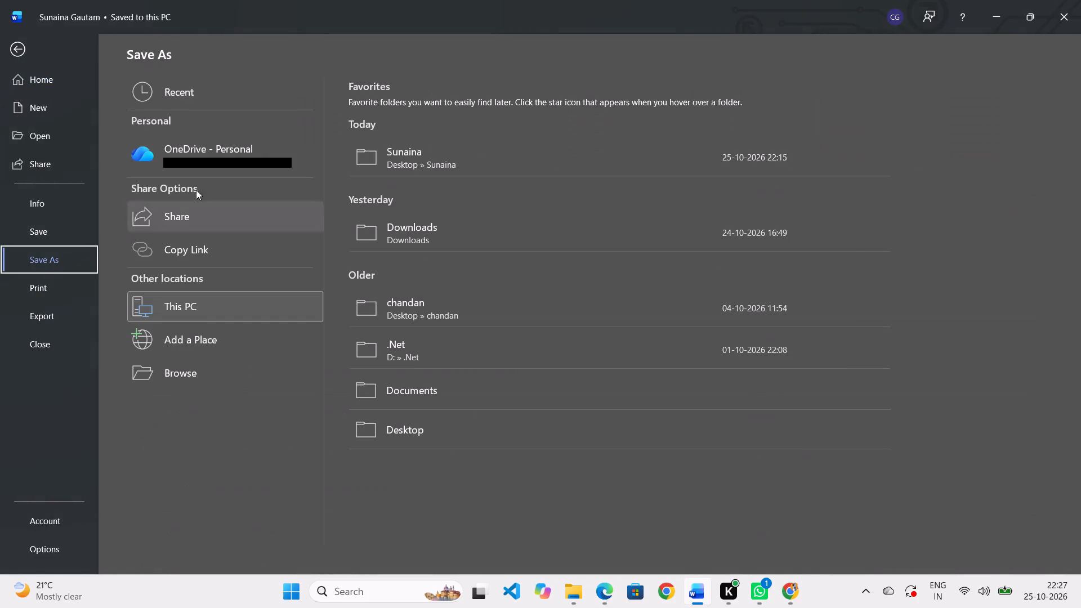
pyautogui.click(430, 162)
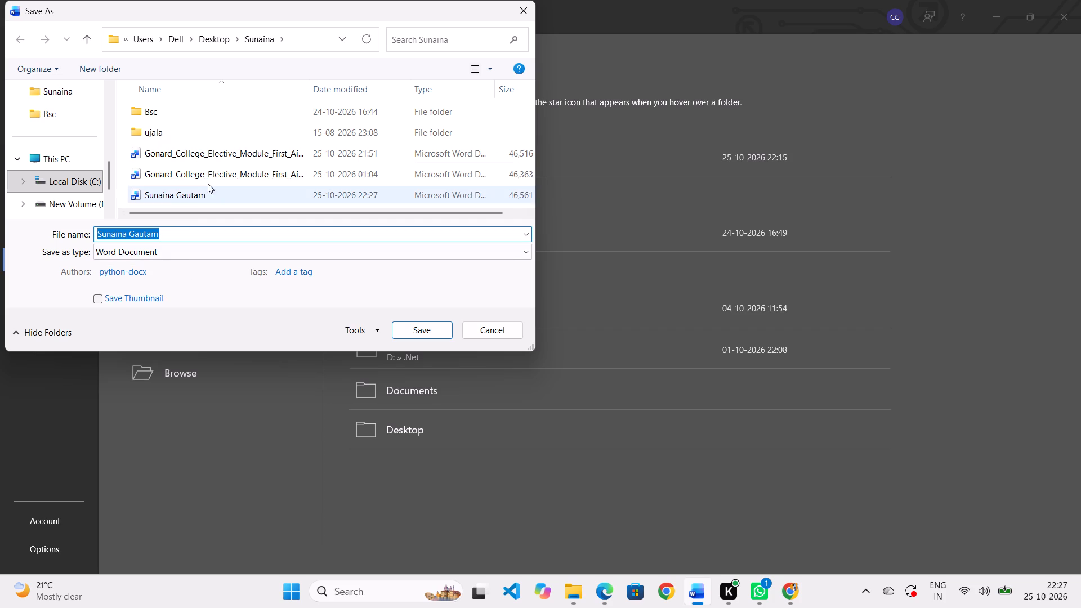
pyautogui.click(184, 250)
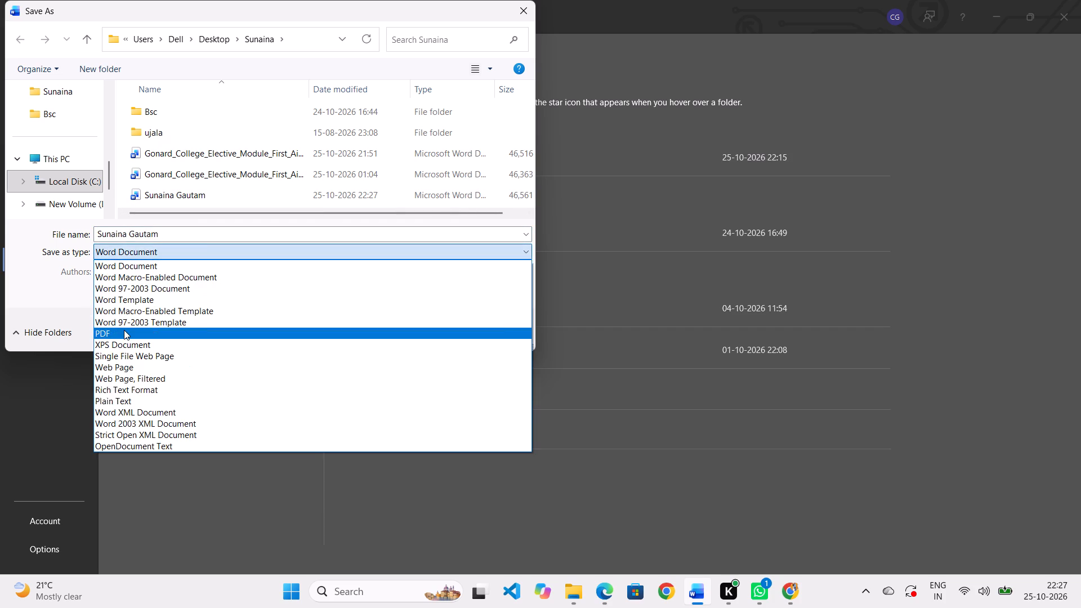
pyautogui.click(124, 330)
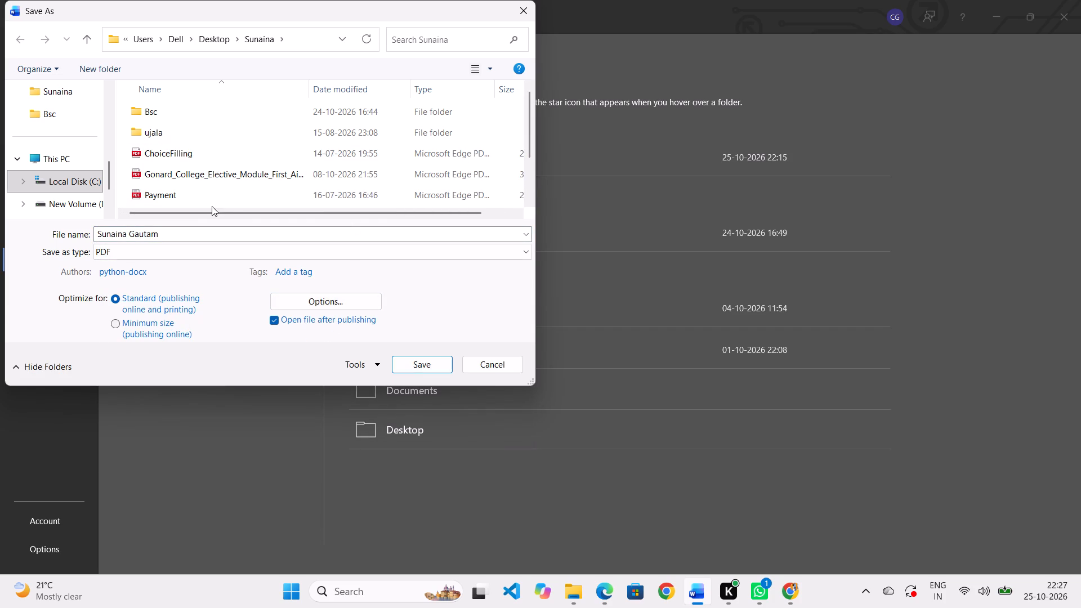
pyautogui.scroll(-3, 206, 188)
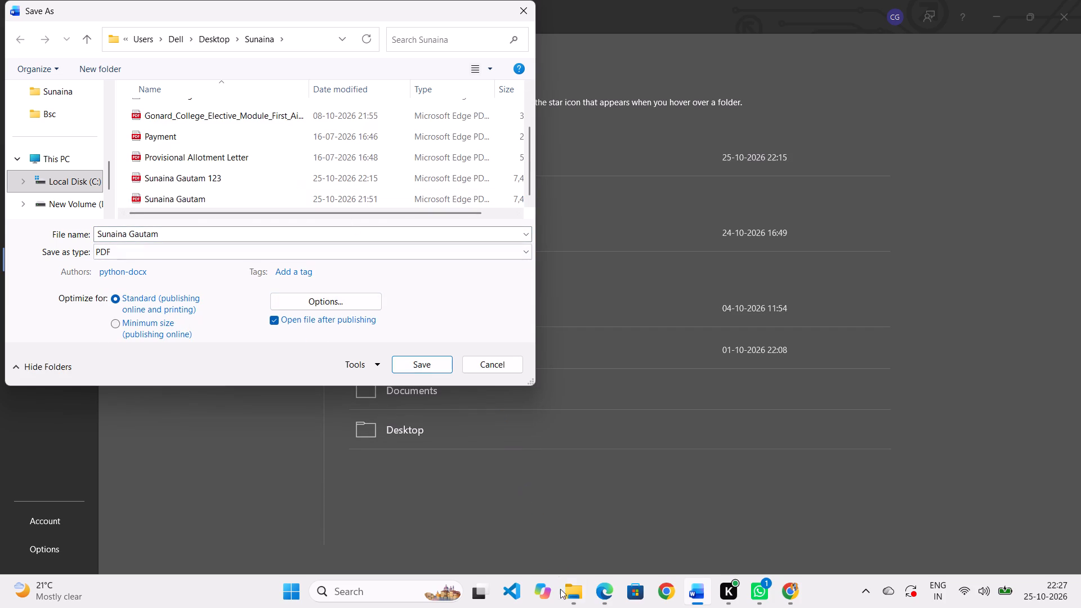
# In File Explorer, delete the PDF whose name ends in 123 from the Sunaina folder.
pyautogui.click(566, 596)
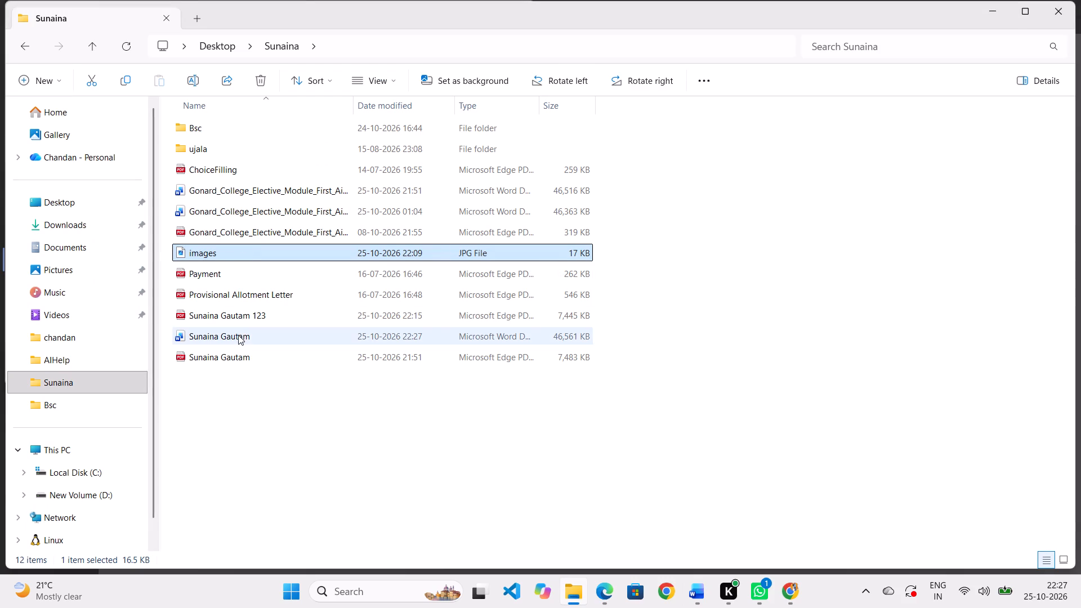
pyautogui.click(244, 316)
pyautogui.click(262, 77)
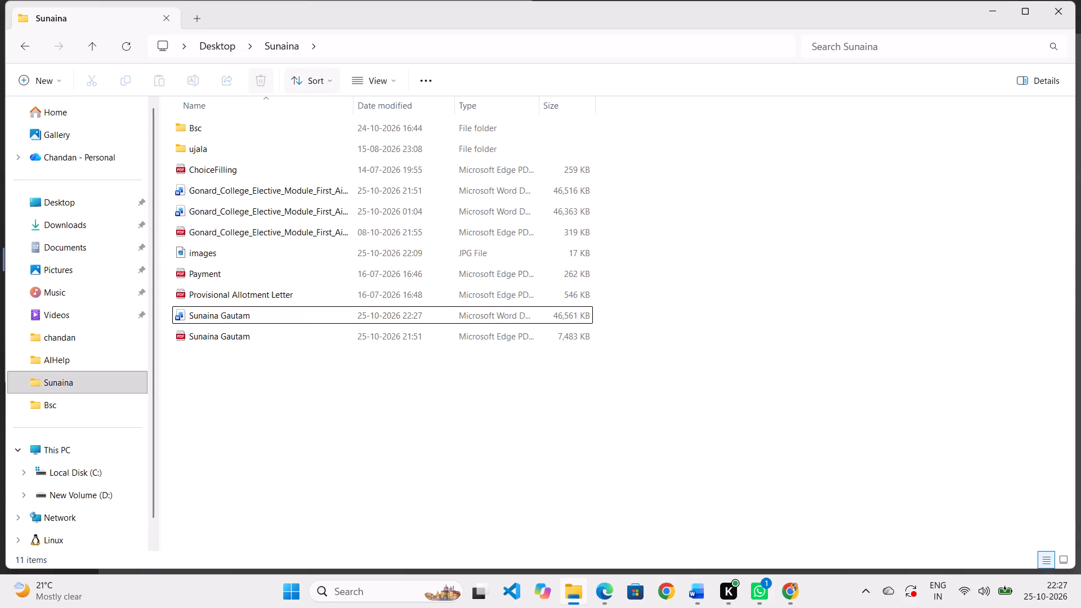
pyautogui.click(991, 12)
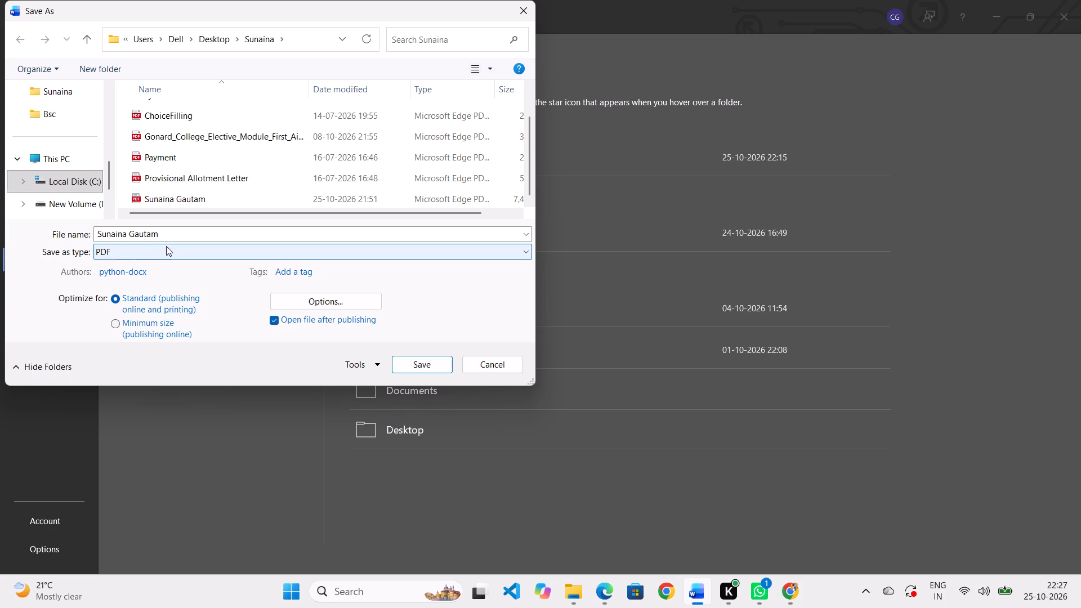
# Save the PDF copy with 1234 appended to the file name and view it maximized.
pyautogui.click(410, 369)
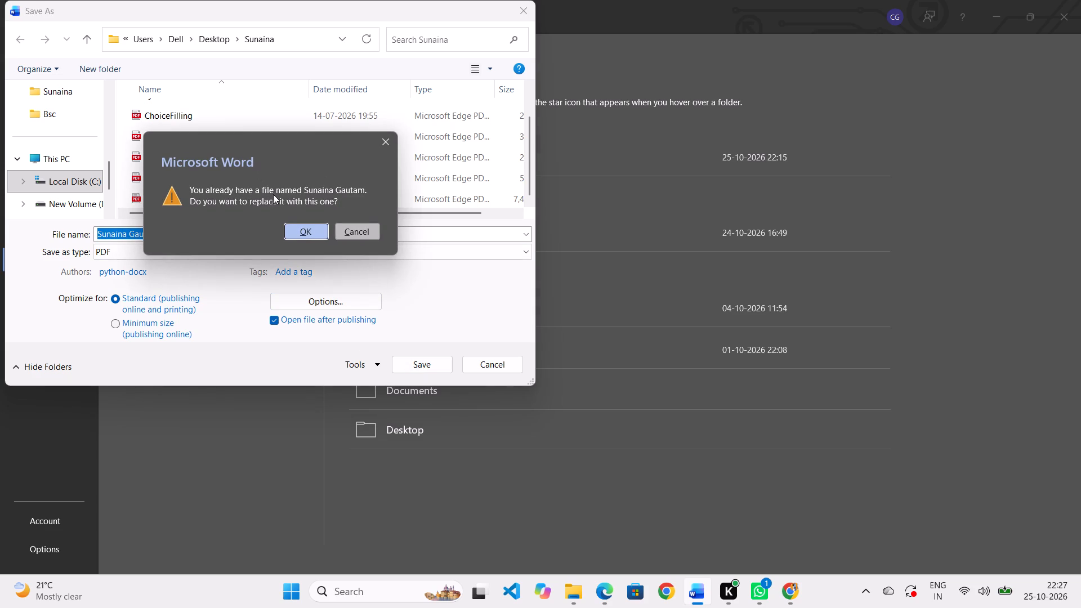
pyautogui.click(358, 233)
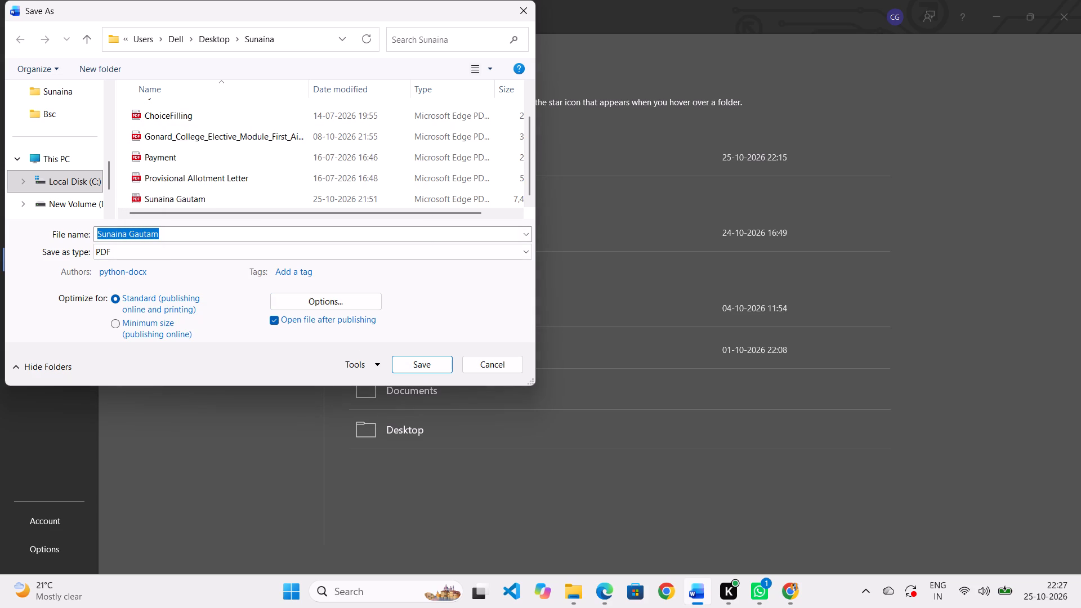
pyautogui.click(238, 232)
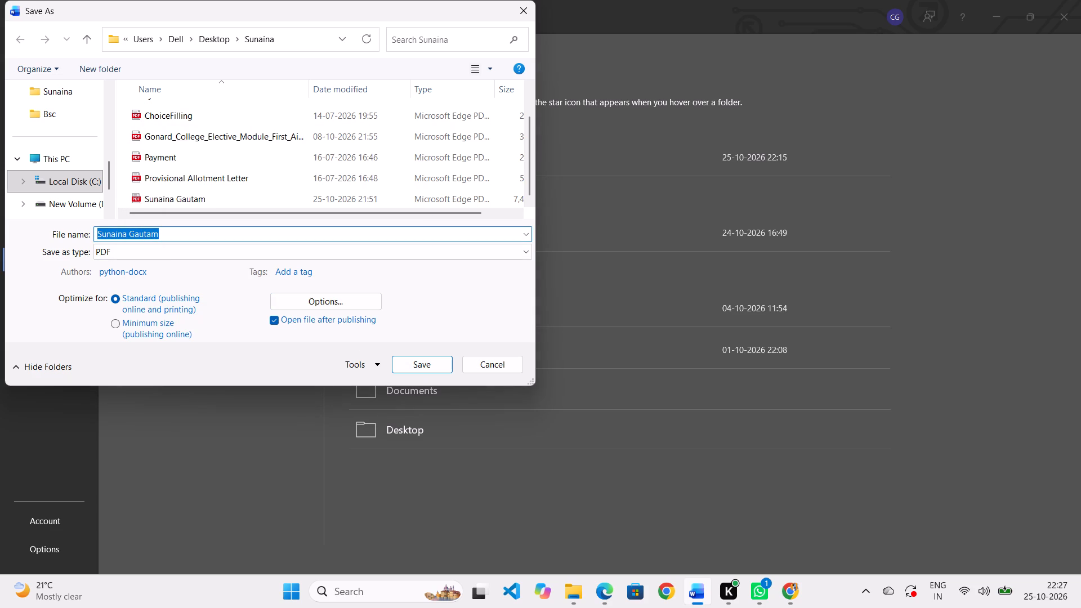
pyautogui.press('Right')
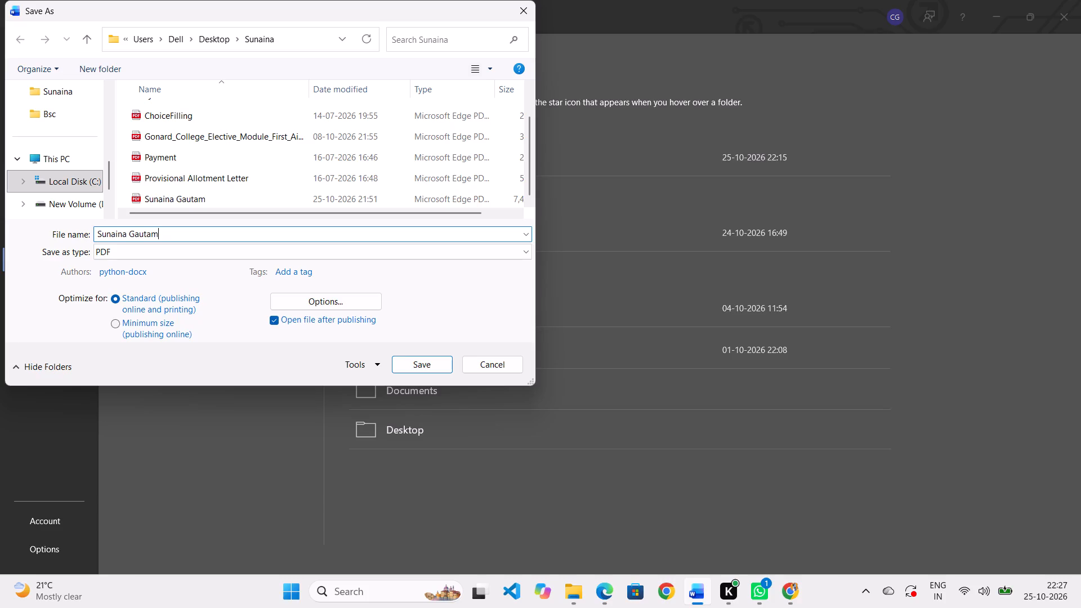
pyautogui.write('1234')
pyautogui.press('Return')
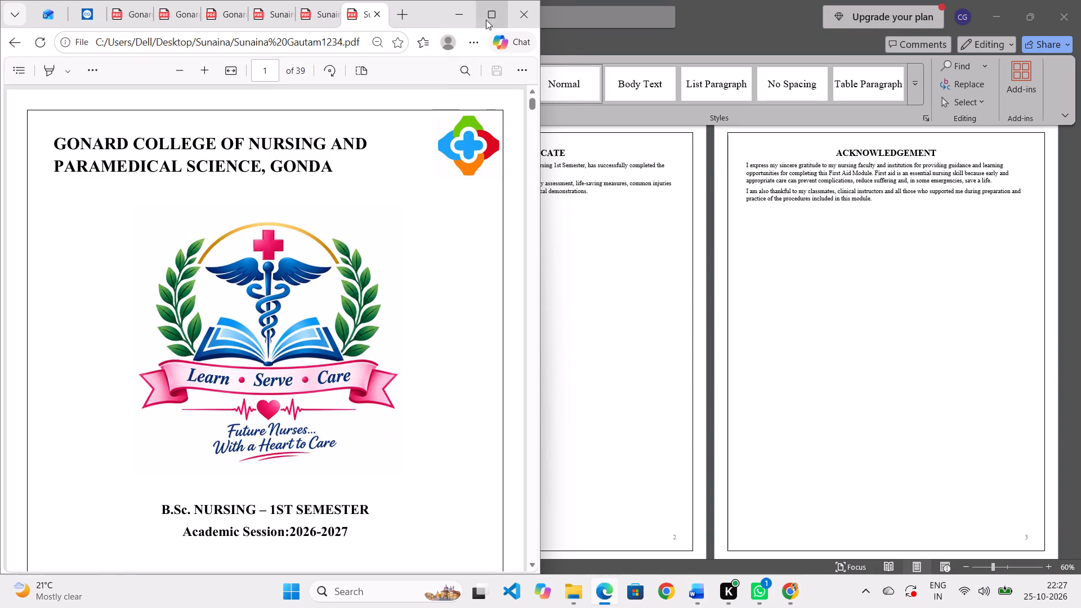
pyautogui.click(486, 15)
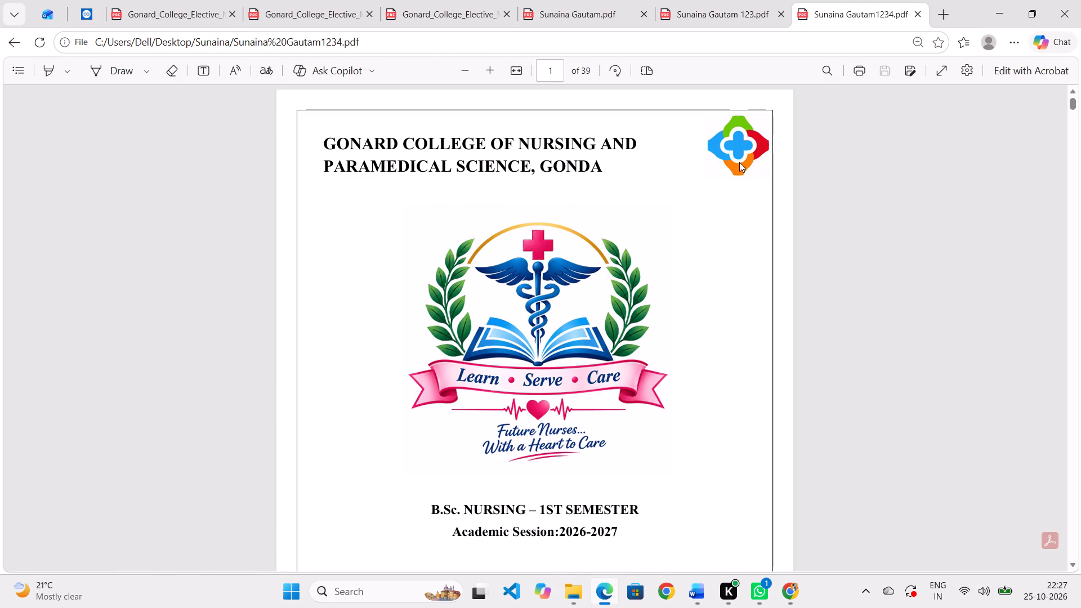
# Back in Word, move the cover page's corner logo slightly inward and down, clear of the page border beside the college heading.
pyautogui.click(703, 592)
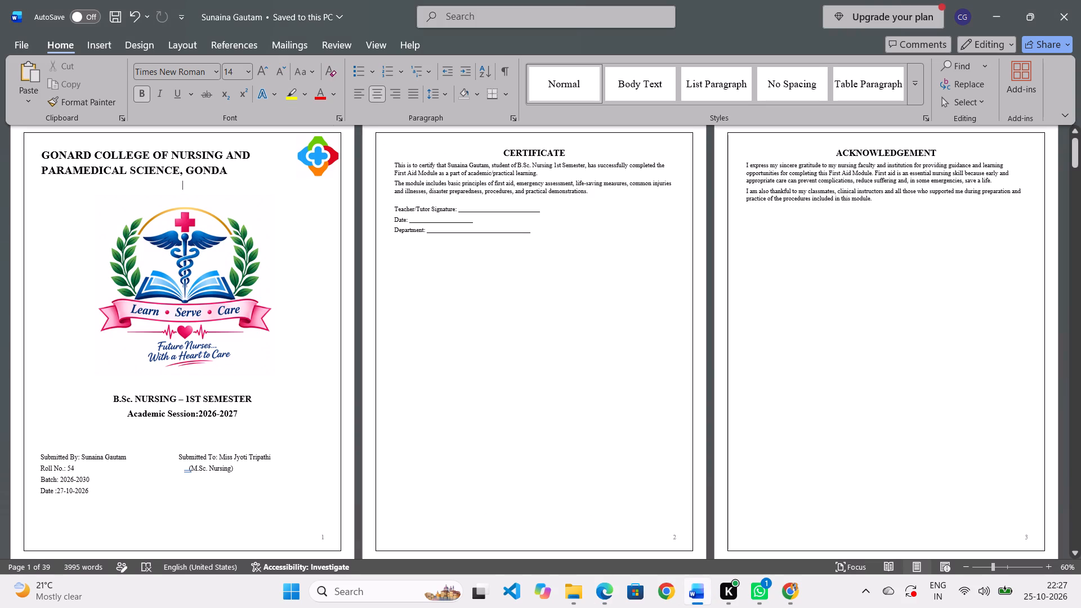
pyautogui.keyDown('ctrl'); pyautogui.scroll(3, 275, 302); pyautogui.keyUp('ctrl')
pyautogui.hscroll(5, 275, 302)
pyautogui.keyDown('ctrl'); pyautogui.scroll(4, 275, 302); pyautogui.keyUp('ctrl')
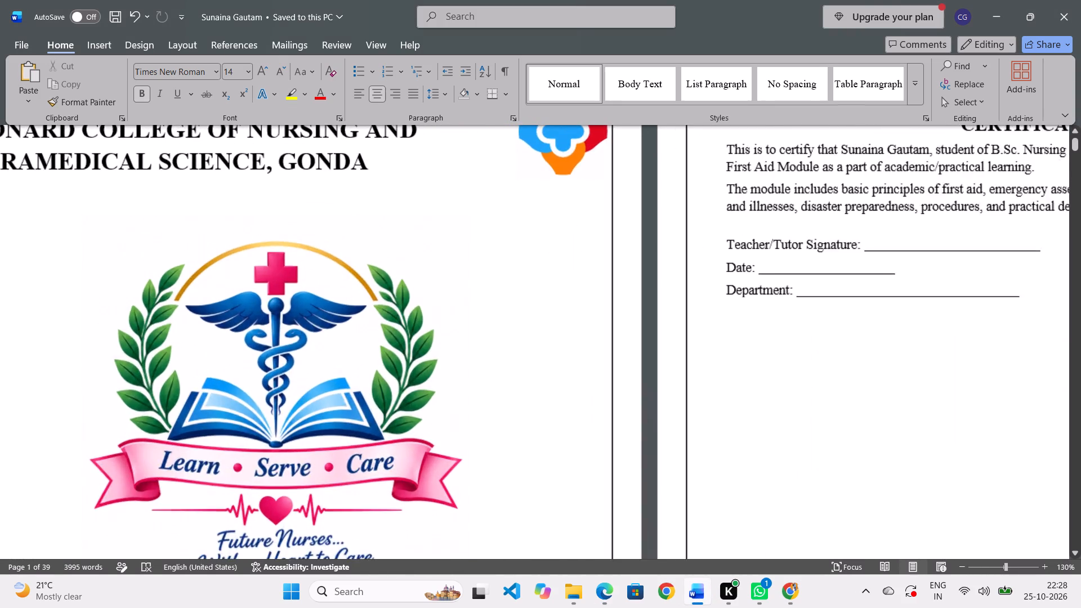
pyautogui.hscroll(7, 275, 302)
pyautogui.scroll(4, 275, 302)
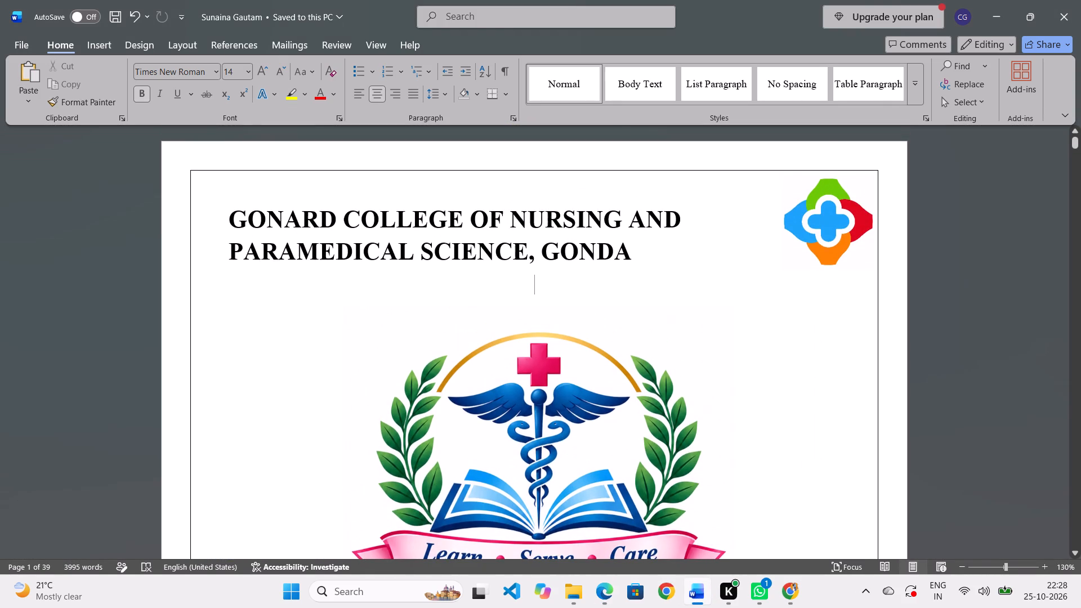
pyautogui.click(806, 225)
pyautogui.moveTo(827, 228); pyautogui.dragTo(800, 245)
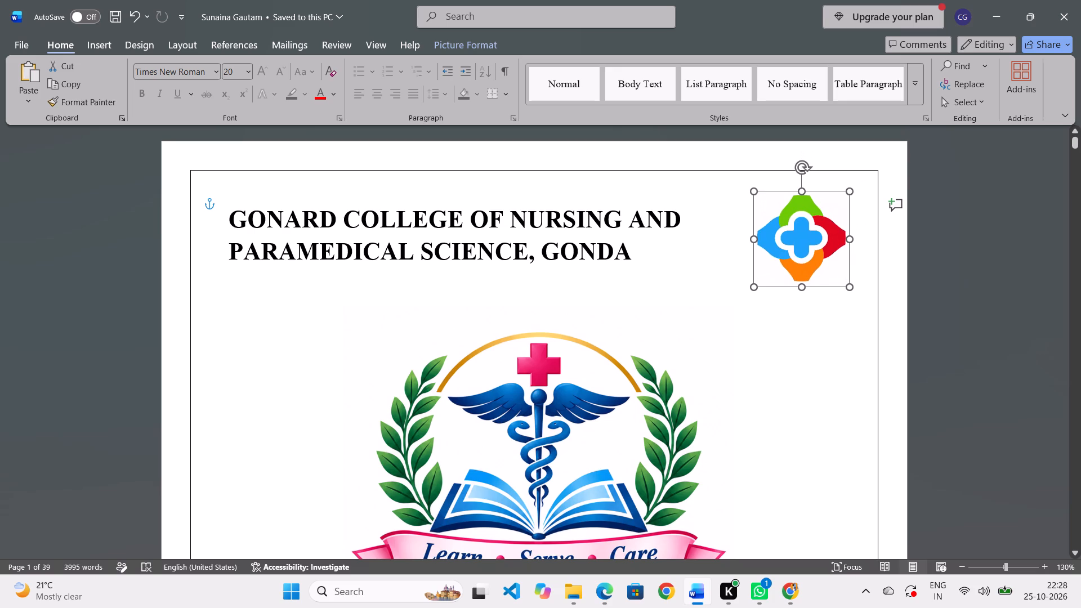
pyautogui.moveTo(800, 245); pyautogui.dragTo(801, 245)
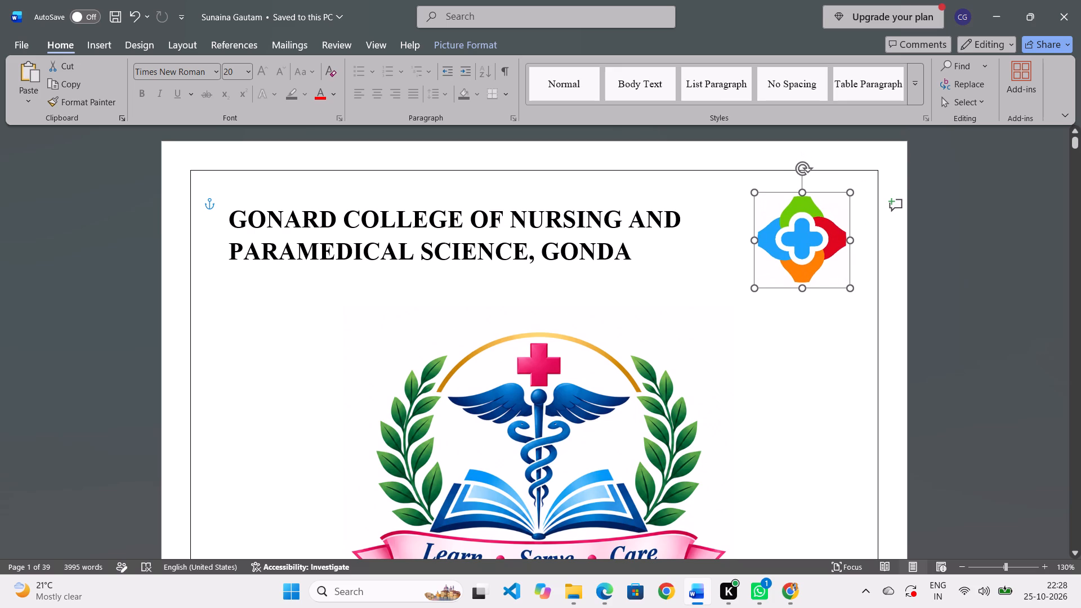
pyautogui.moveTo(801, 245); pyautogui.dragTo(803, 247)
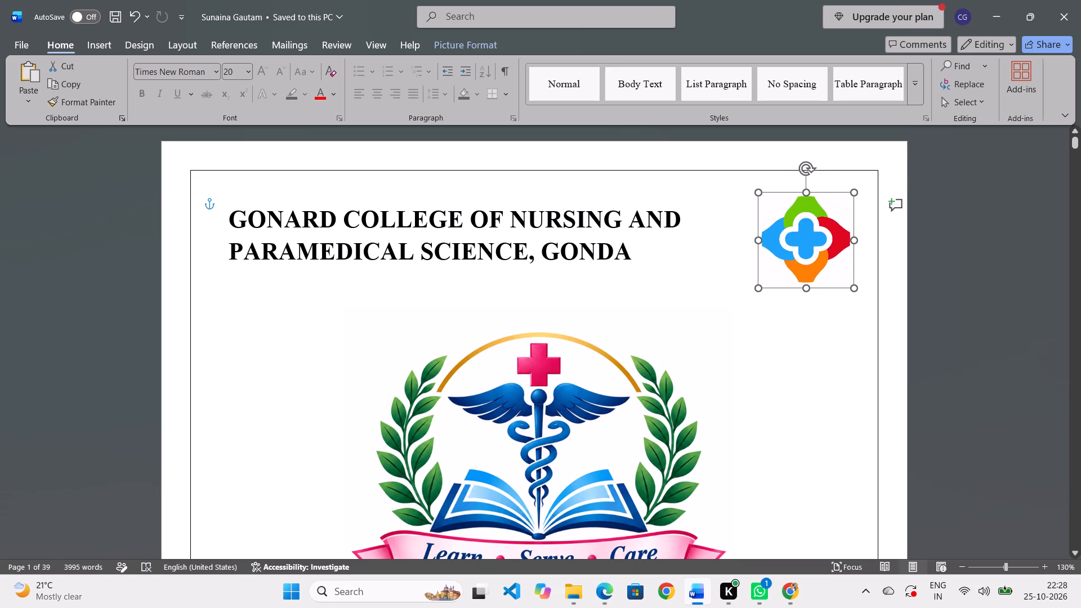
pyautogui.moveTo(803, 247); pyautogui.dragTo(801, 244)
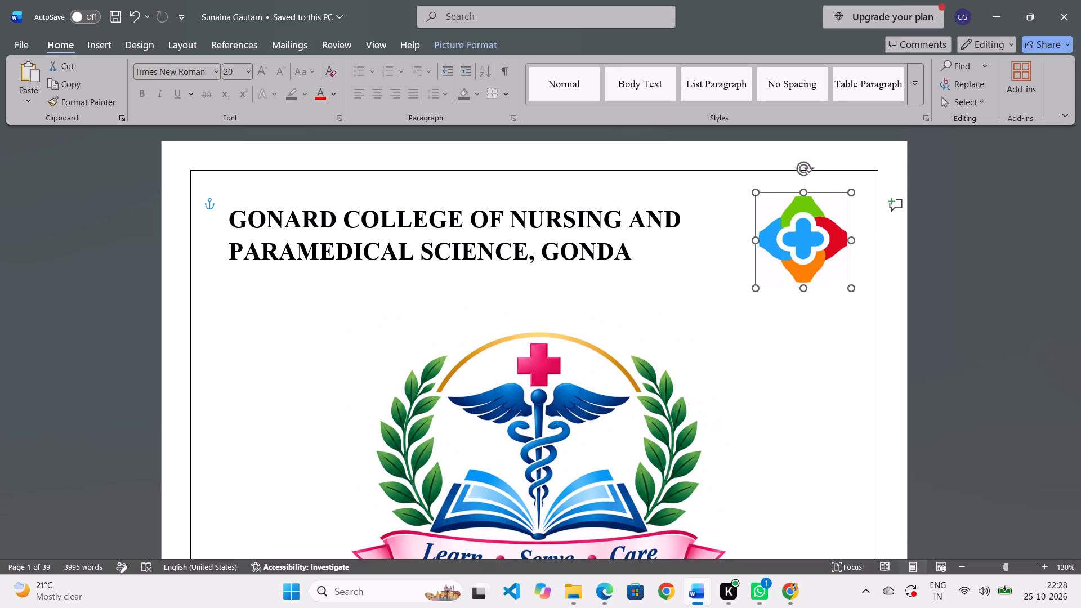
pyautogui.moveTo(801, 244); pyautogui.dragTo(805, 242)
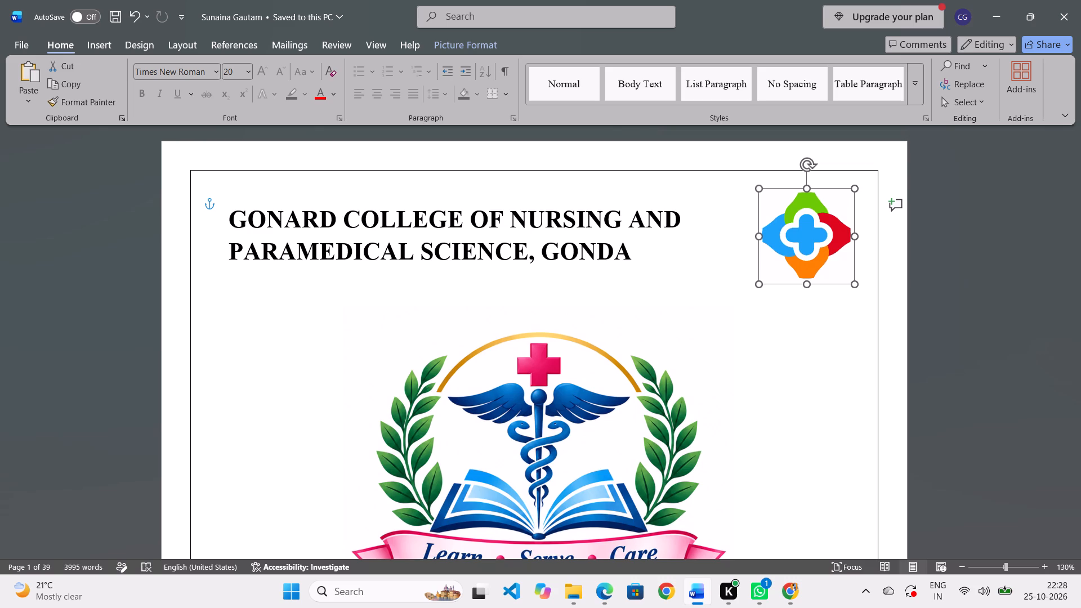
pyautogui.moveTo(805, 242); pyautogui.dragTo(808, 243)
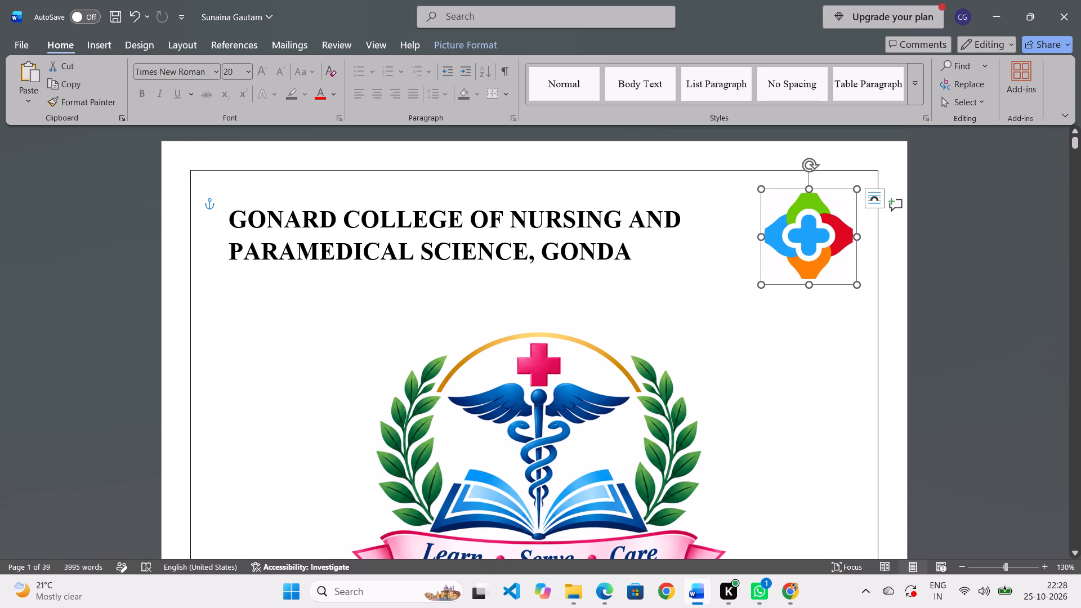
# Save the Word document with the repositioned logo.
pyautogui.click(25, 50)
pyautogui.click(51, 233)
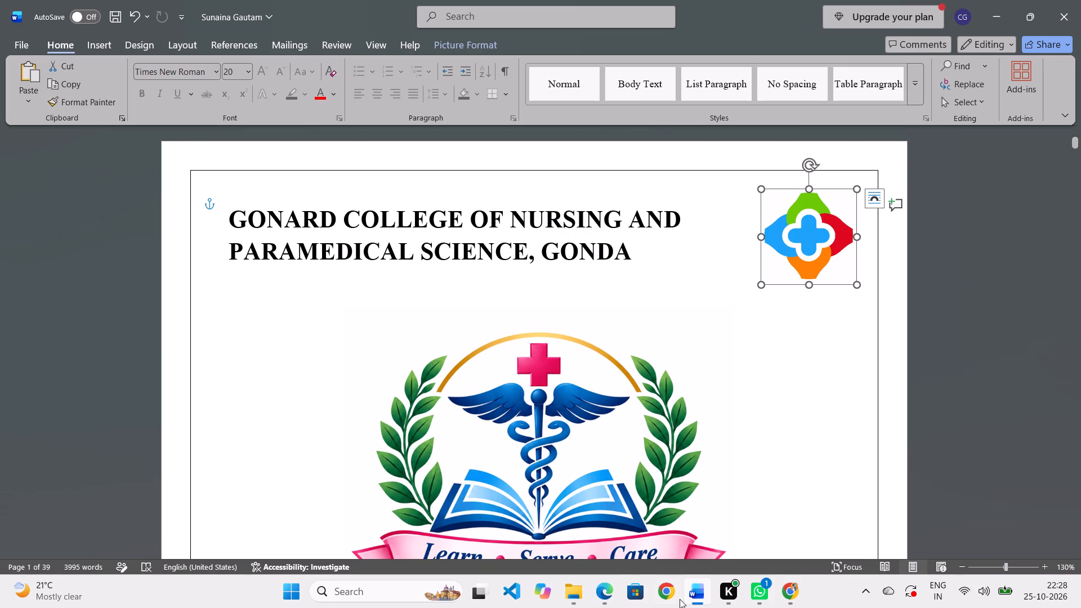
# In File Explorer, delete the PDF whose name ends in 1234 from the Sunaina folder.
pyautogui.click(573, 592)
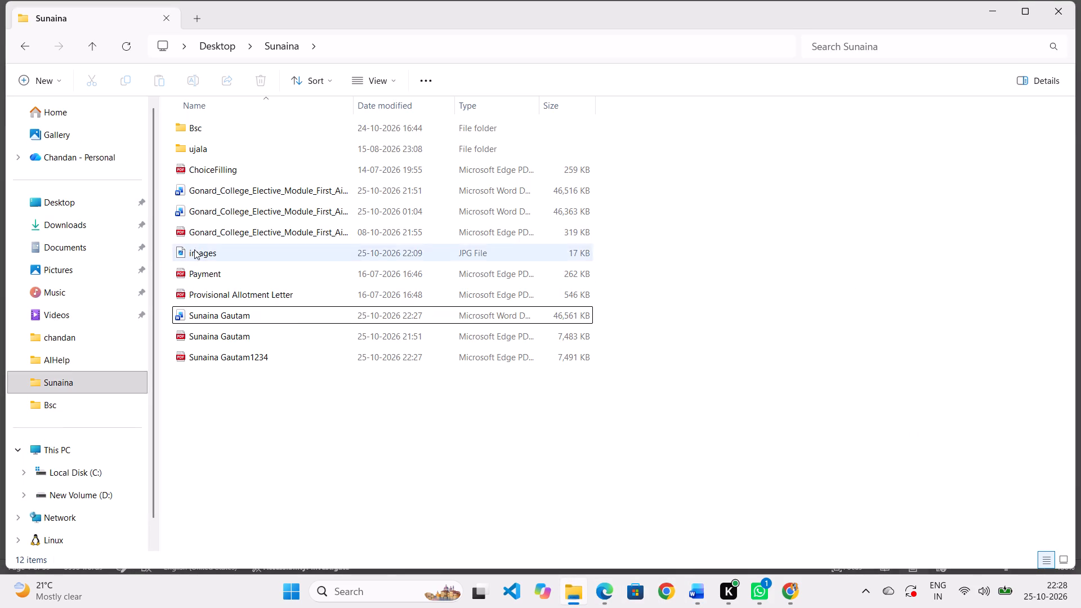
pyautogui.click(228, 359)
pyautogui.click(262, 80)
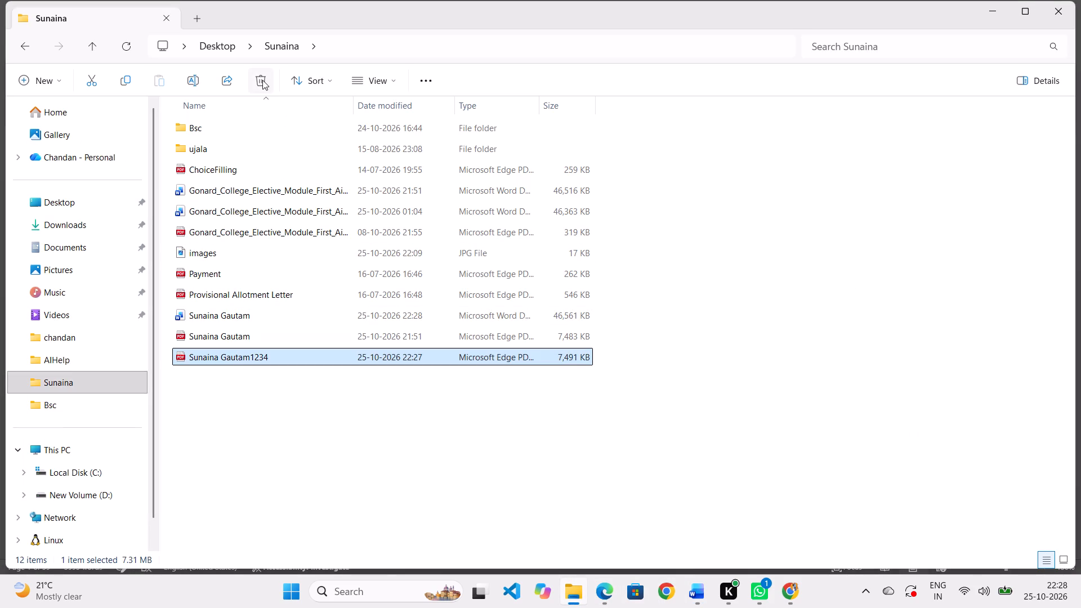
# From Word, save the document as a PDF in the Desktop's Sunaina folder, appending 1234 to the file name.
pyautogui.click(695, 596)
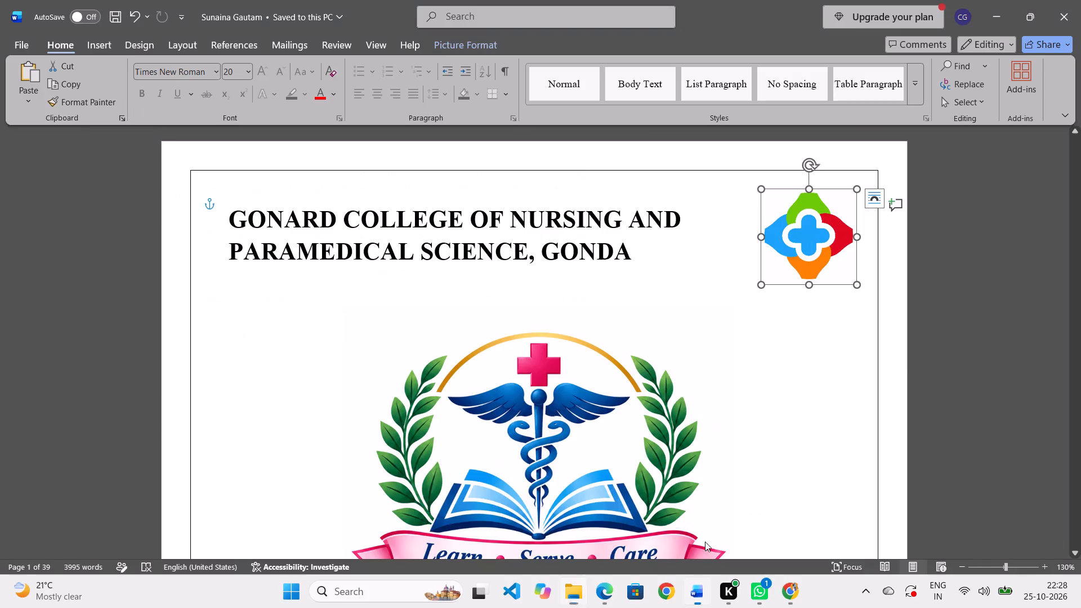
pyautogui.click(20, 48)
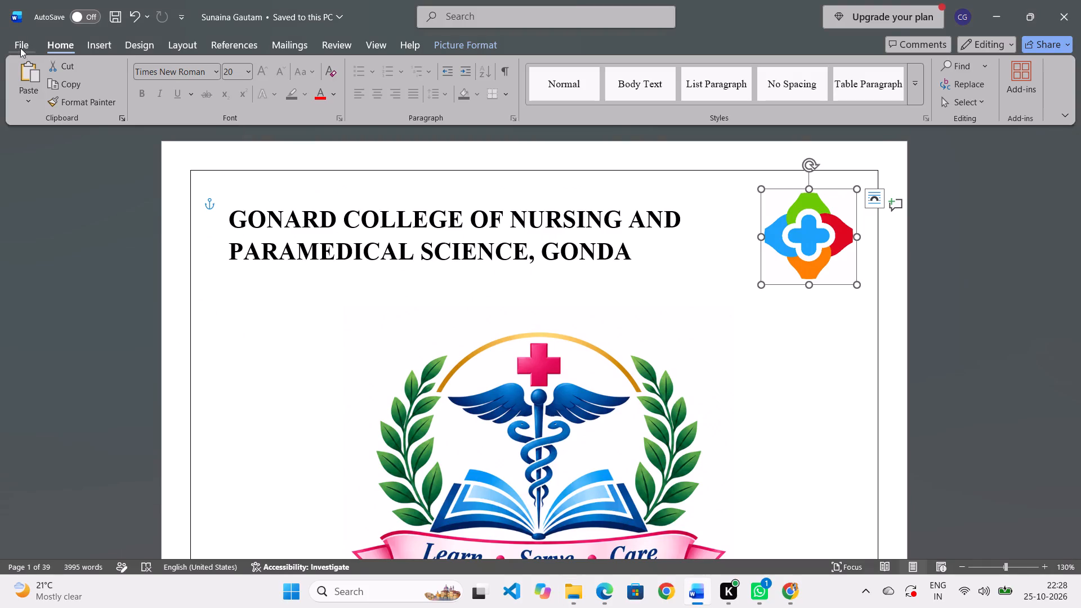
pyautogui.click(56, 260)
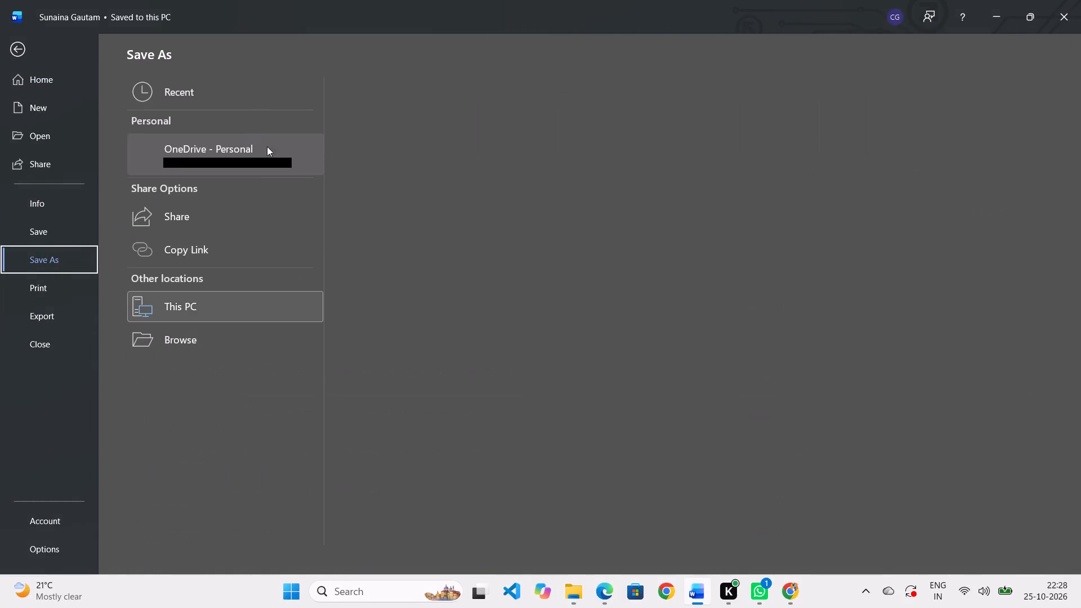
pyautogui.click(439, 153)
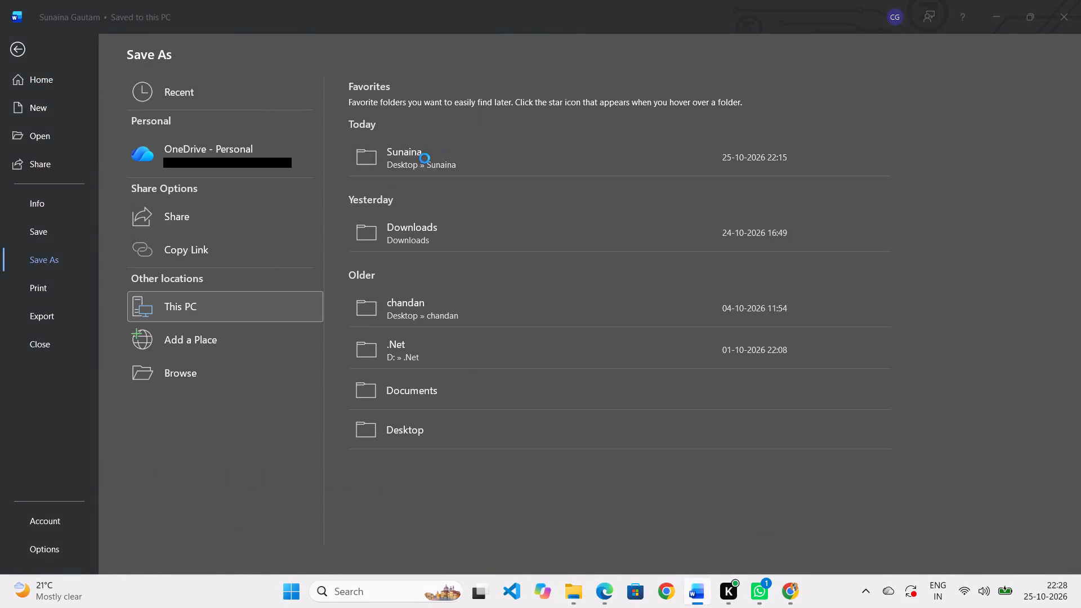
pyautogui.click(157, 251)
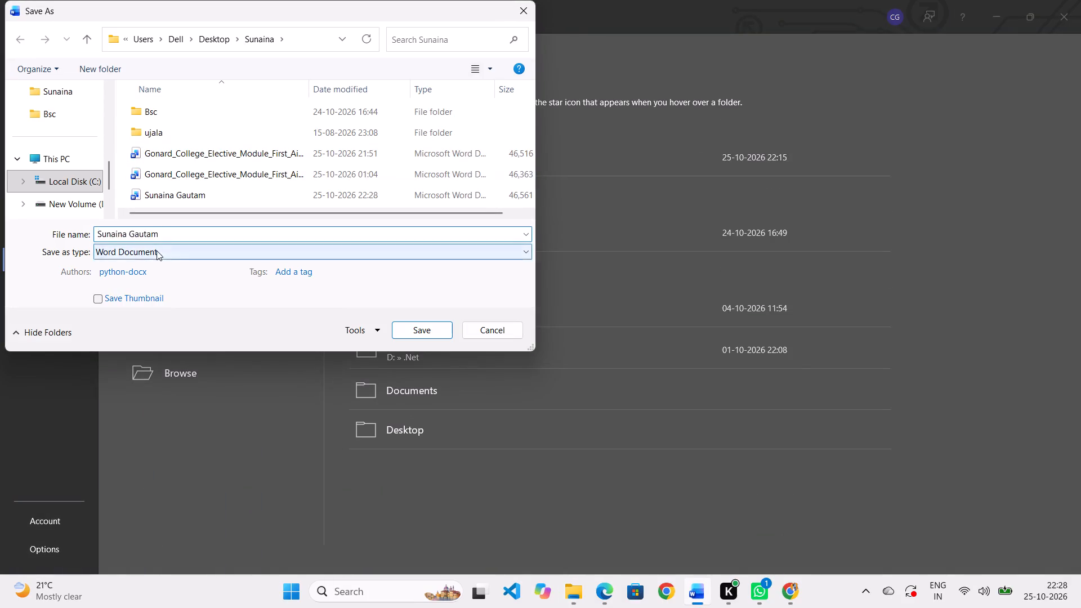
pyautogui.click(123, 328)
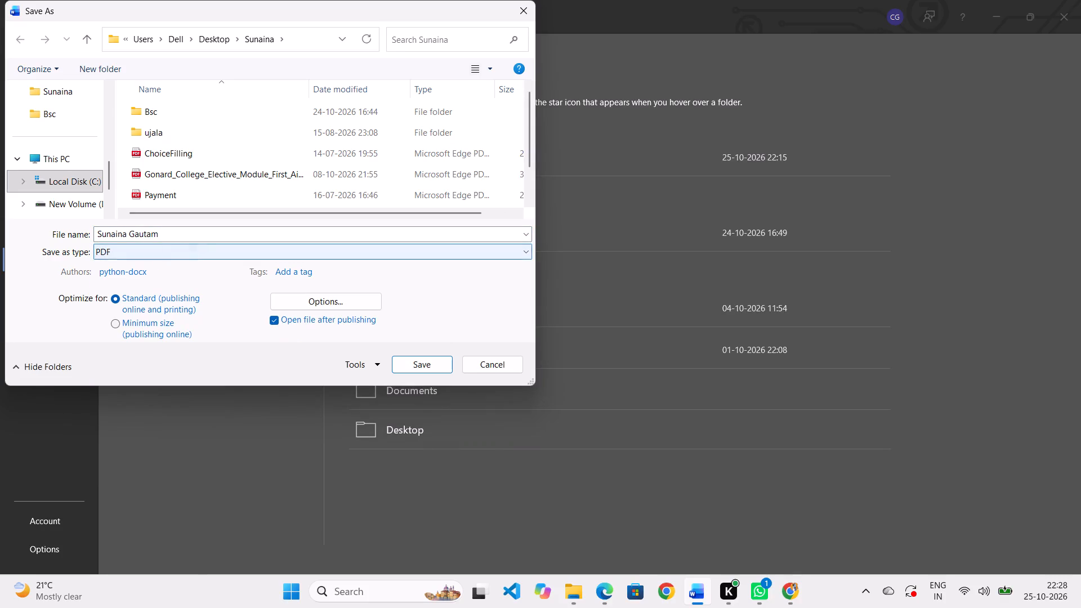
pyautogui.click(194, 234)
pyautogui.press('Right')
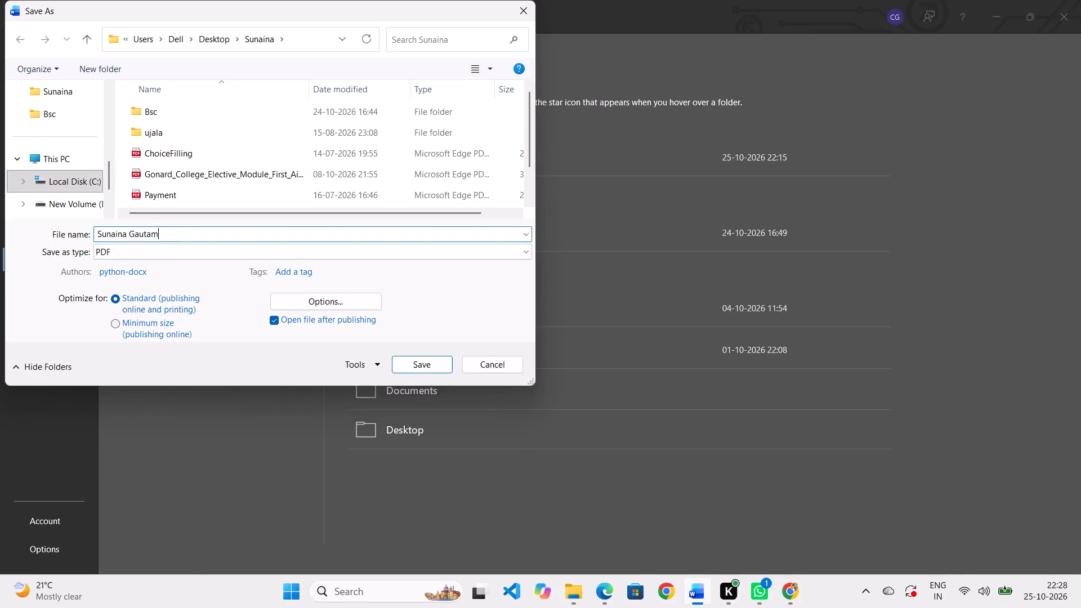
pyautogui.write('1234')
pyautogui.press('Return')
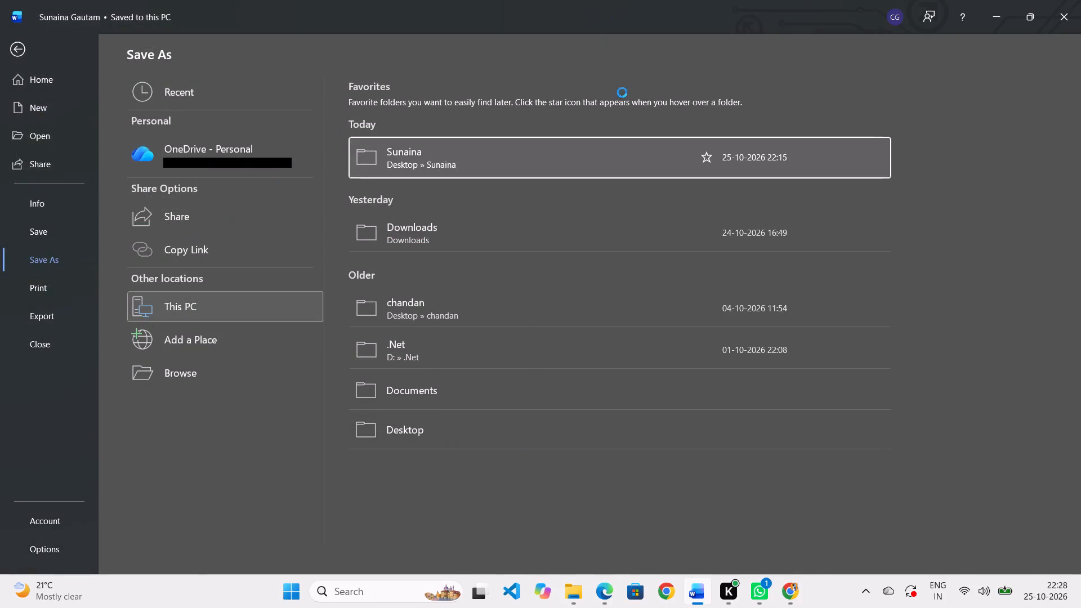
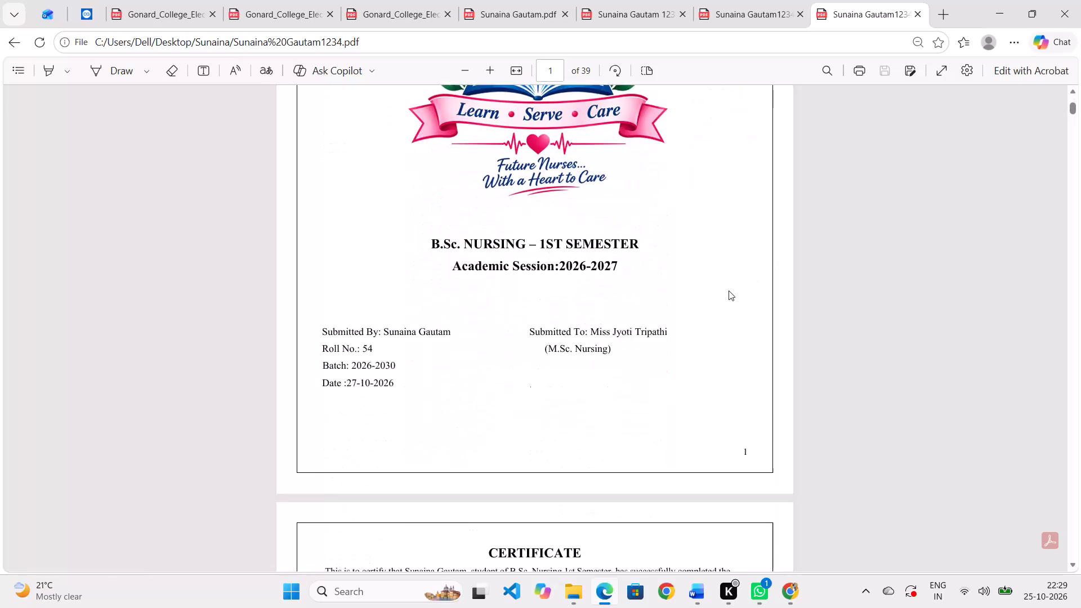
# Examine the whole cover page of the exported PDF, checking the heading, corner logo and emblem against the page border.
pyautogui.scroll(2, 729, 290)
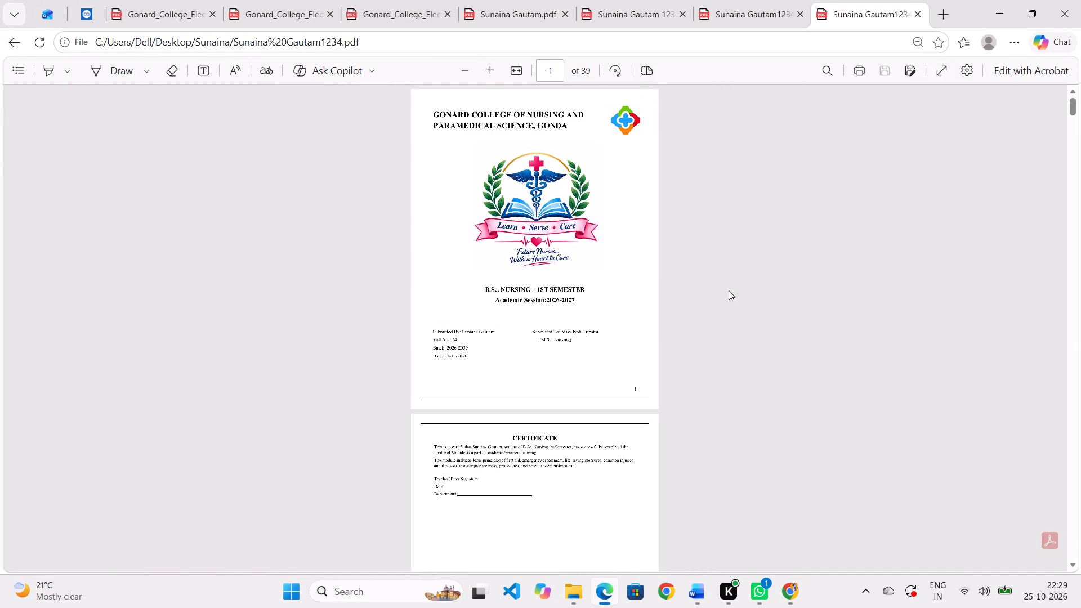
pyautogui.scroll(1, 729, 290)
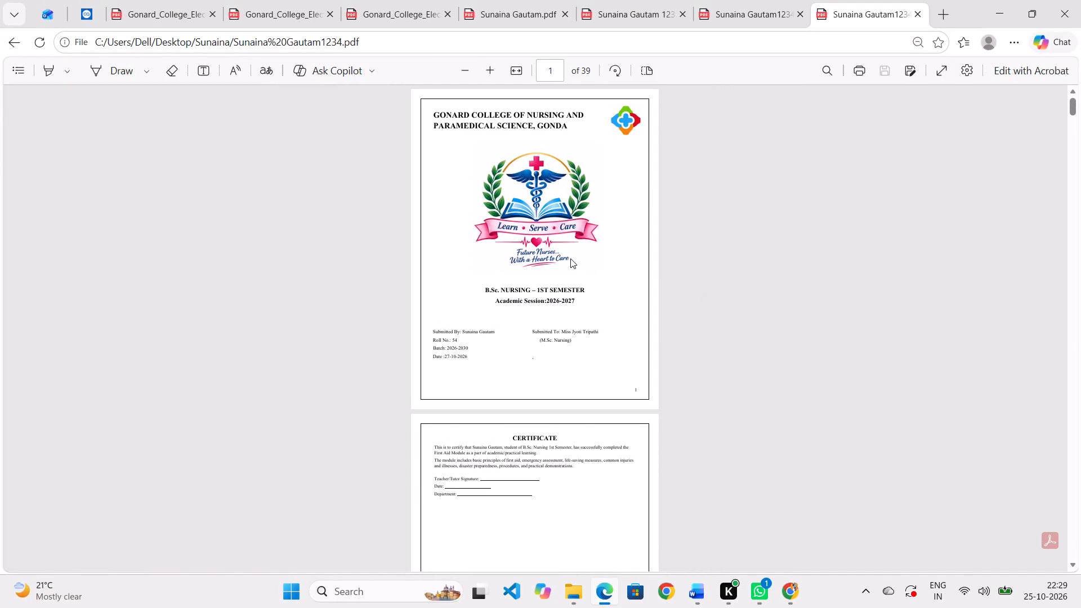
pyautogui.scroll(1, 570, 258)
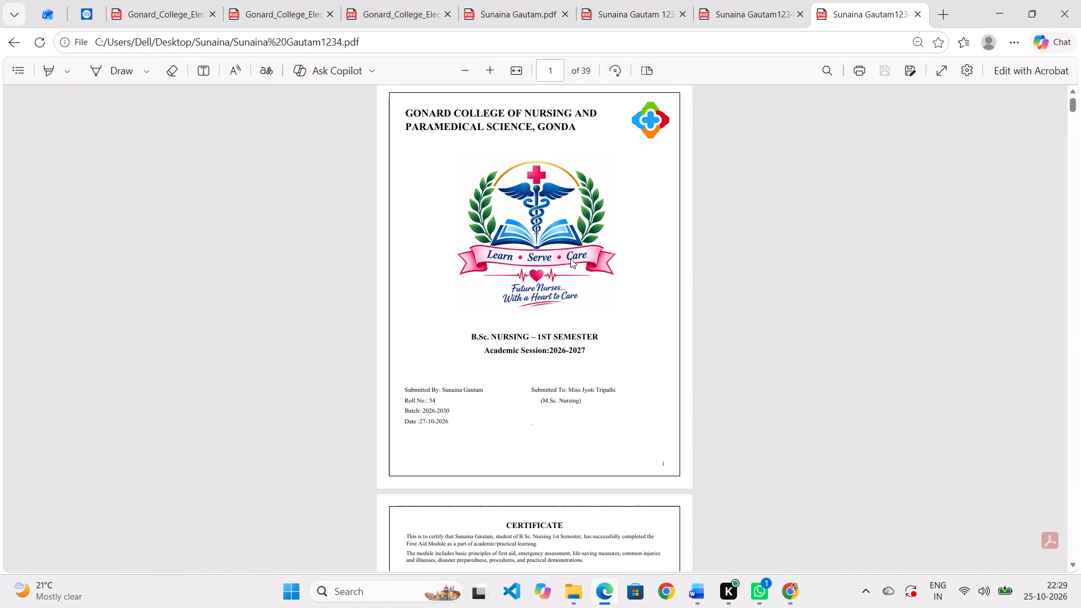
pyautogui.scroll(1, 570, 258)
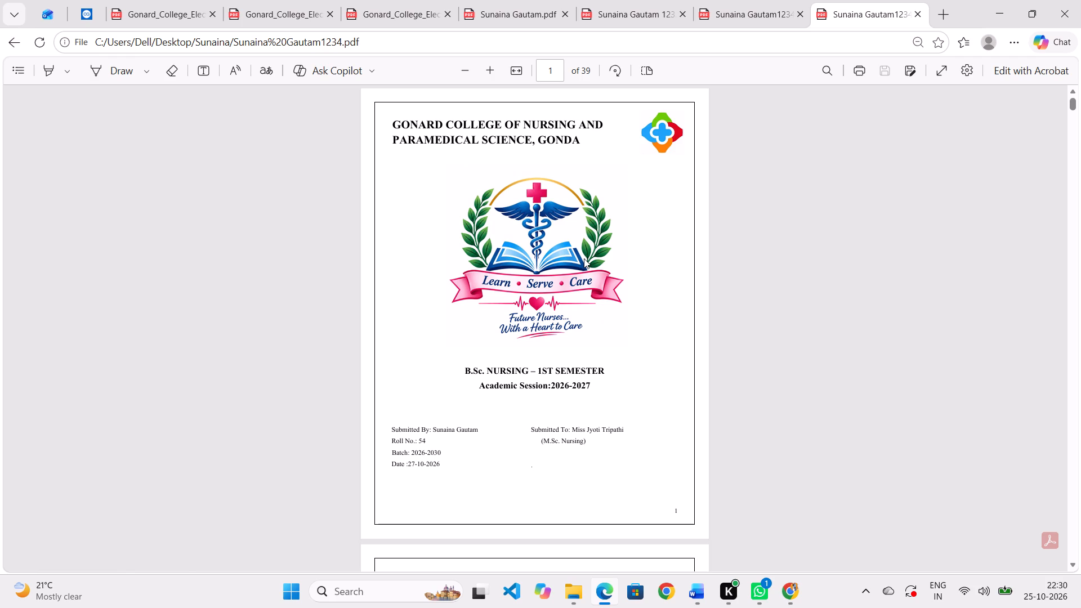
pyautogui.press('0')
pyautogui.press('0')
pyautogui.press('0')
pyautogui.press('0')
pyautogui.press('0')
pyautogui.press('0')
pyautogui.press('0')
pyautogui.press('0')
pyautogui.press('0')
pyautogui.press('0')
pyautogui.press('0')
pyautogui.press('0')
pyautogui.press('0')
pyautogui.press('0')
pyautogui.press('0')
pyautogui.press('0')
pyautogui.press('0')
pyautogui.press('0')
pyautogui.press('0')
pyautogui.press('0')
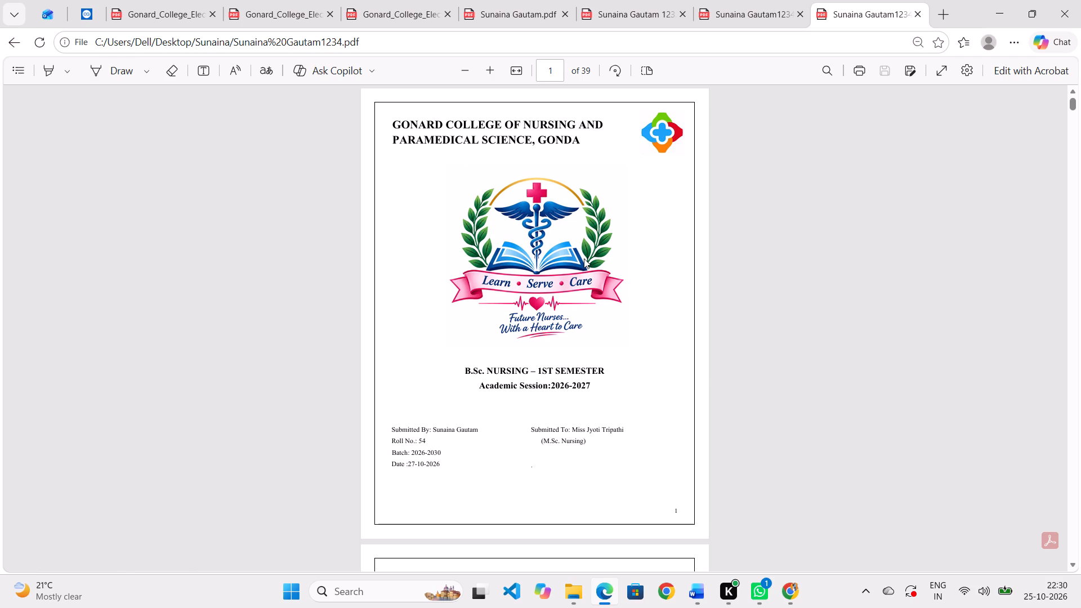